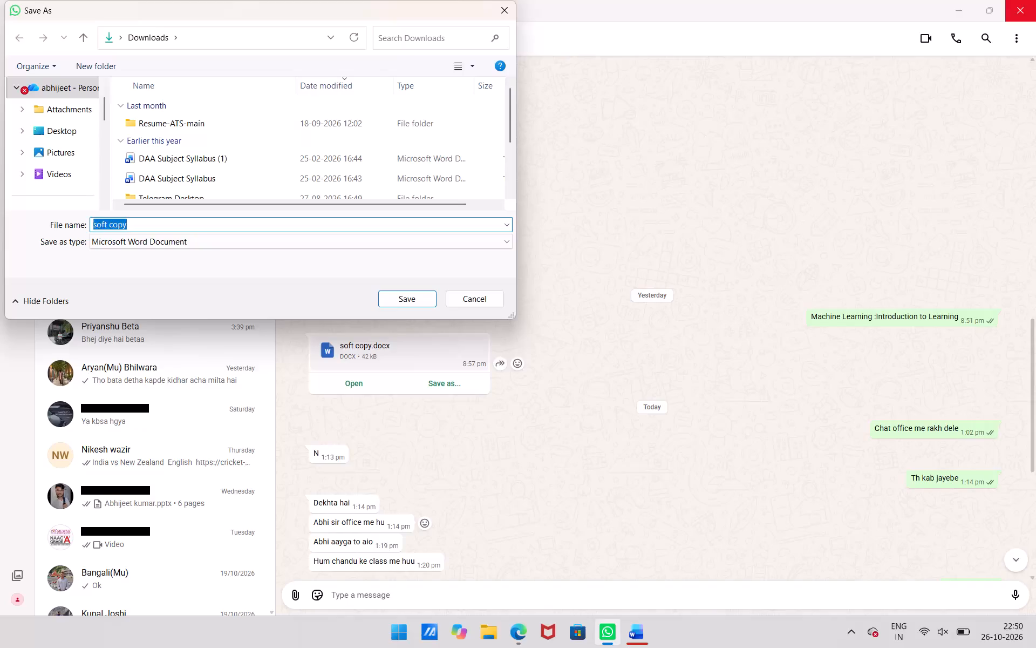
Choose a folder for saving the received Word document "soft copy".
left_click(157, 223)
scroll(52, 147, "down", 2)
scroll(52, 147, "up", 6)
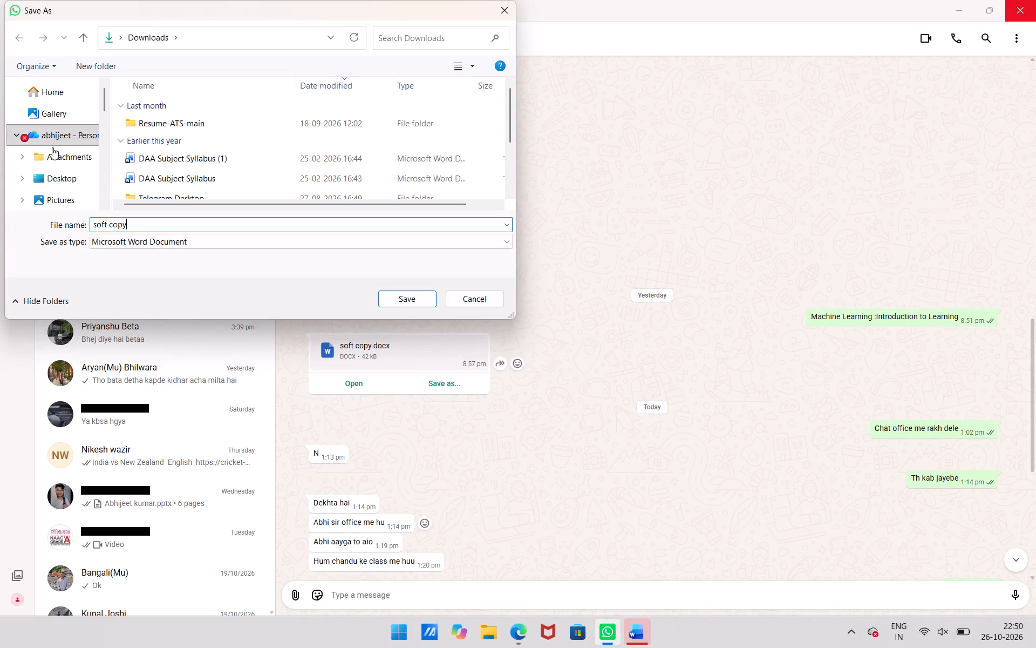
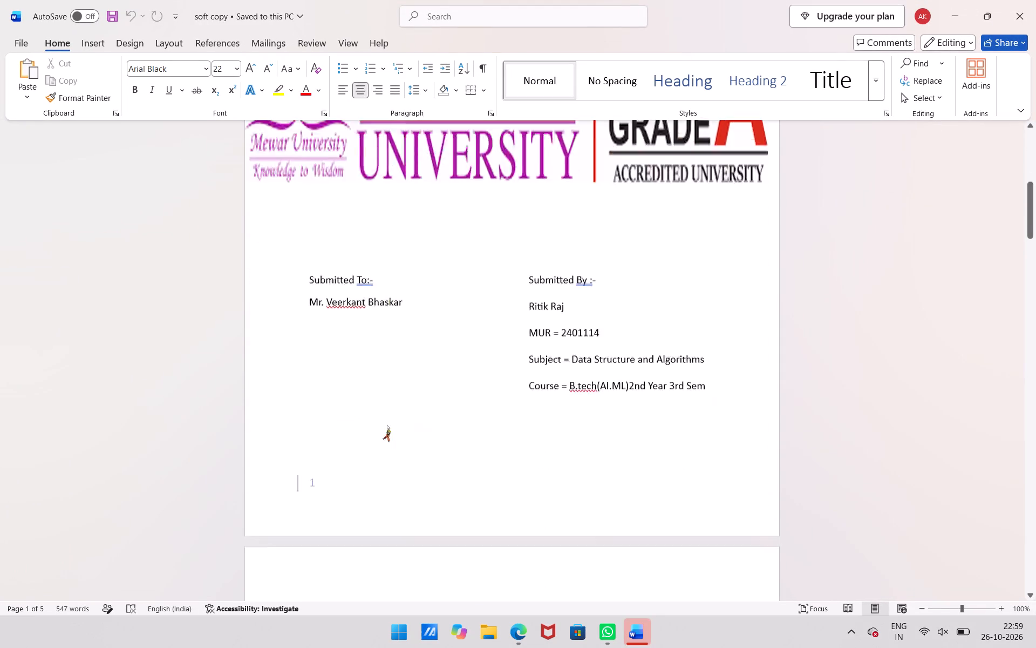
scroll(387, 425, "down", 3)
scroll(387, 425, "up", 5)
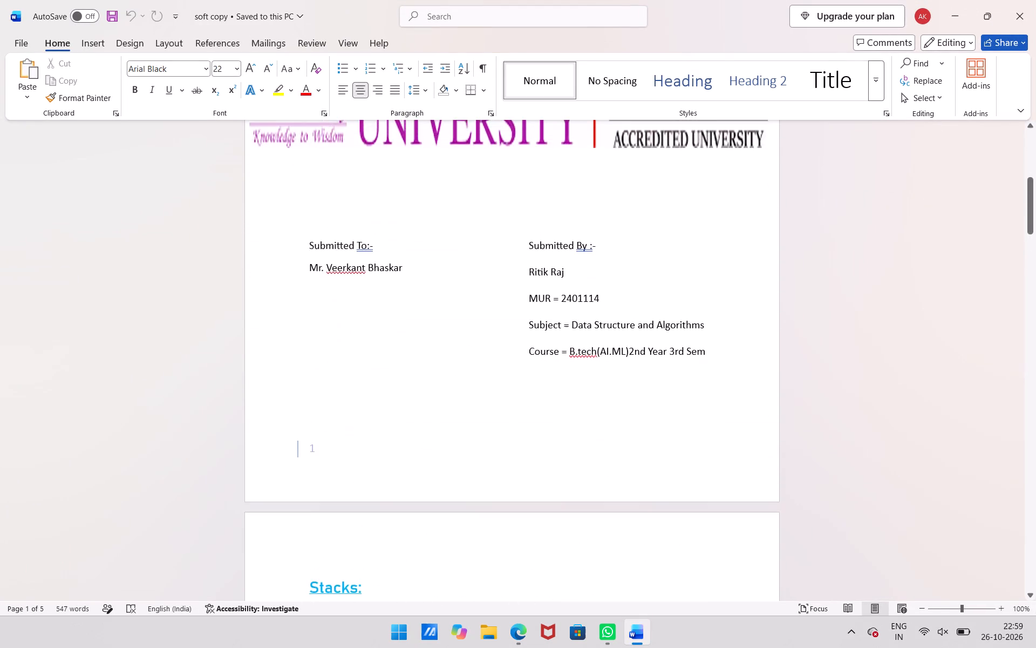
scroll(387, 425, "down", 3)
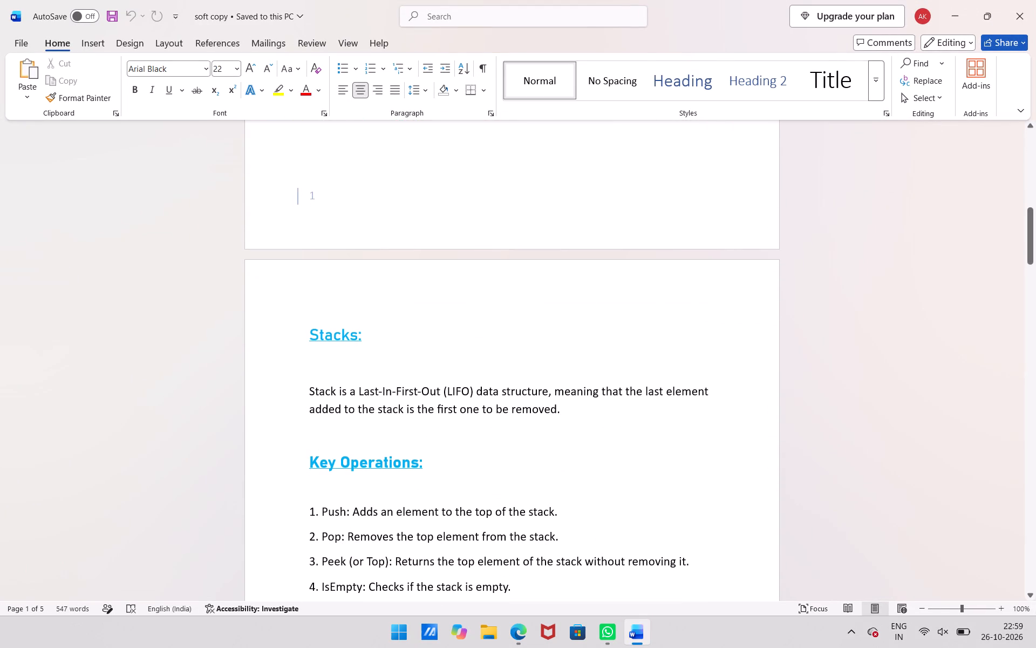
left_click_drag(310, 333, 659, 647)
key("Delete")
scroll(649, 561, "down", 2)
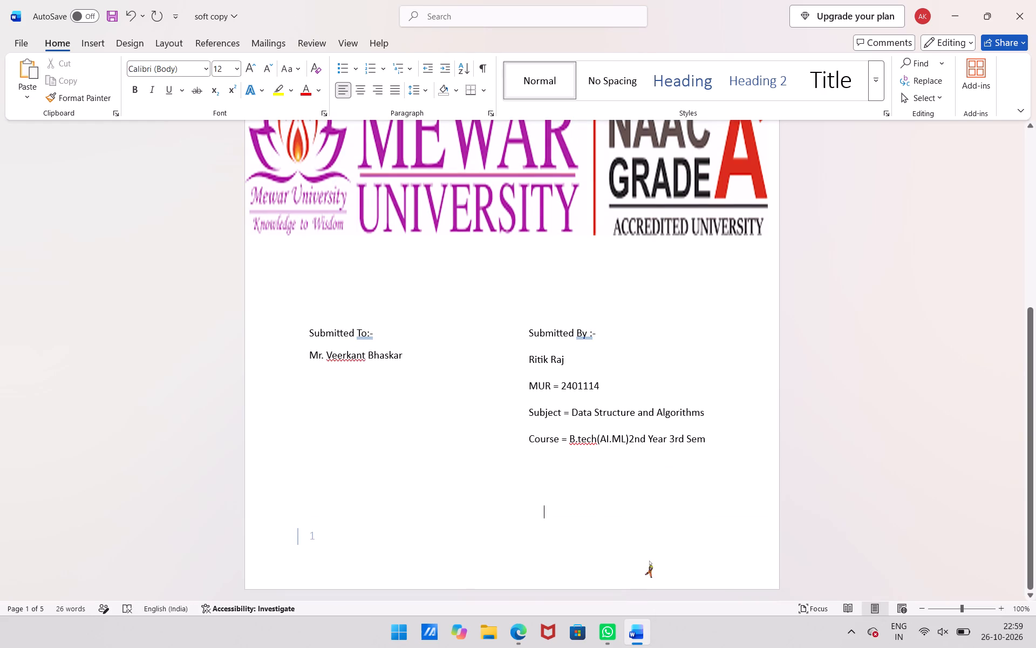
scroll(649, 561, "down", 2)
scroll(531, 482, "down", 9)
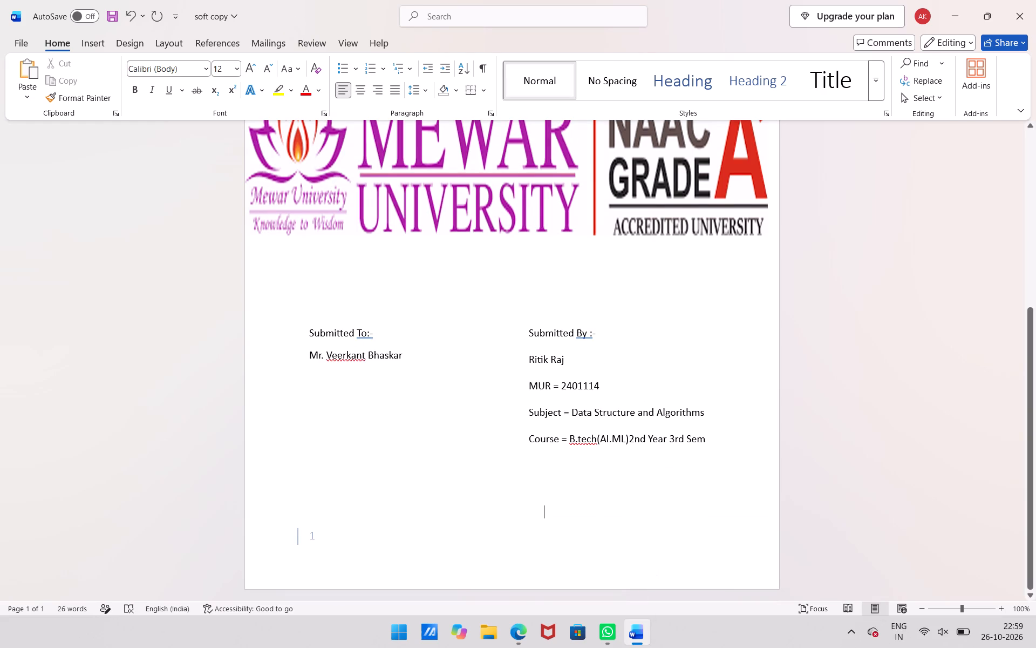
Paste the copied heading at the start of a new page after the cover page and dismiss the paste tip.
left_click(540, 601)
scroll(540, 601, "down", 1)
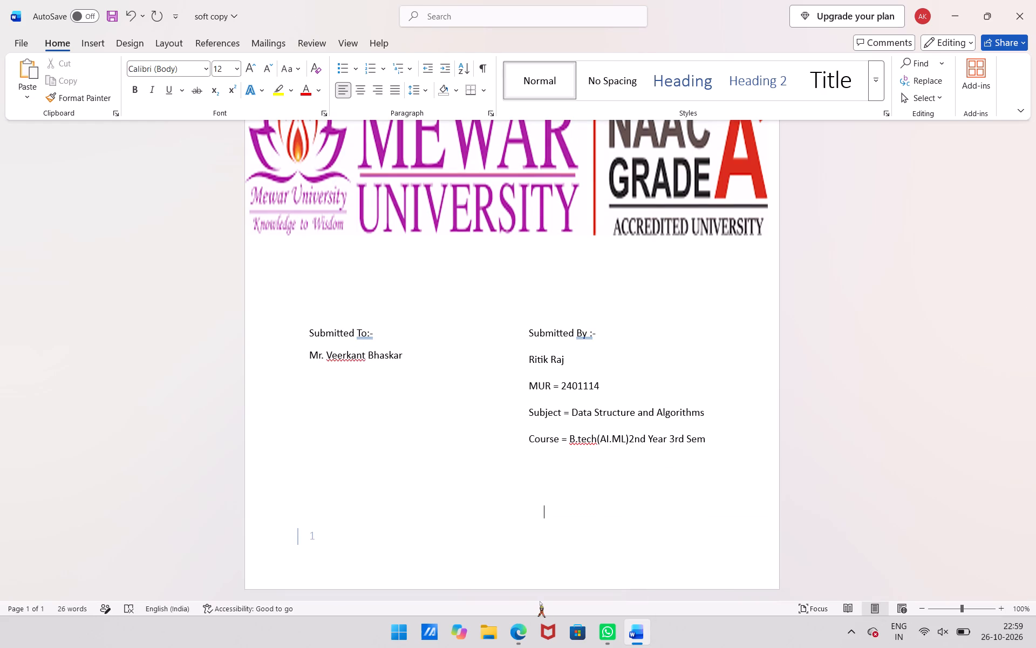
key("Return")
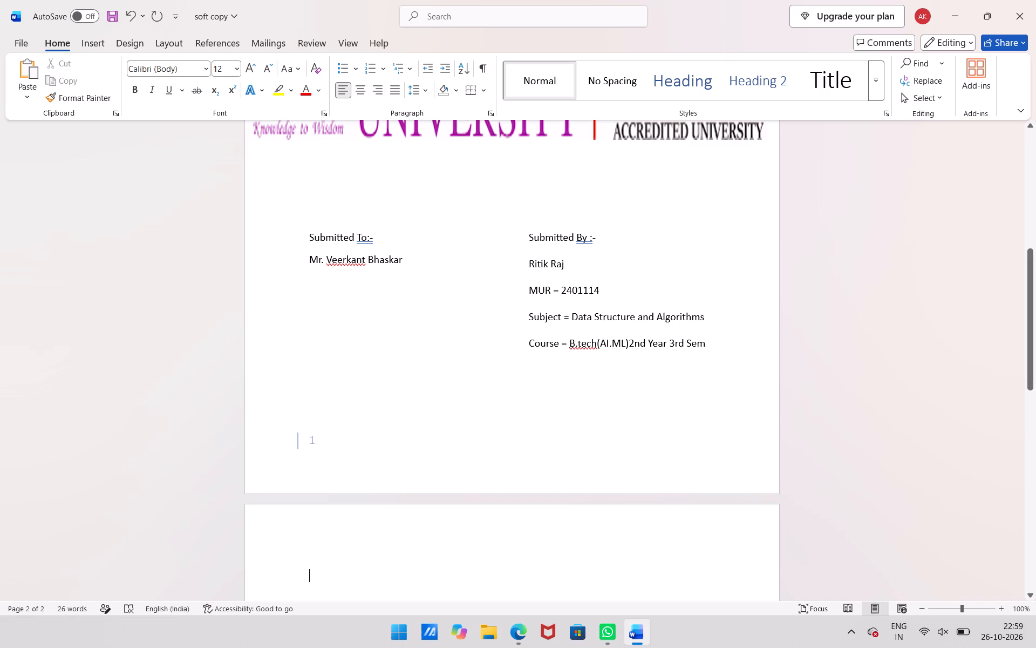
key("ctrl+v")
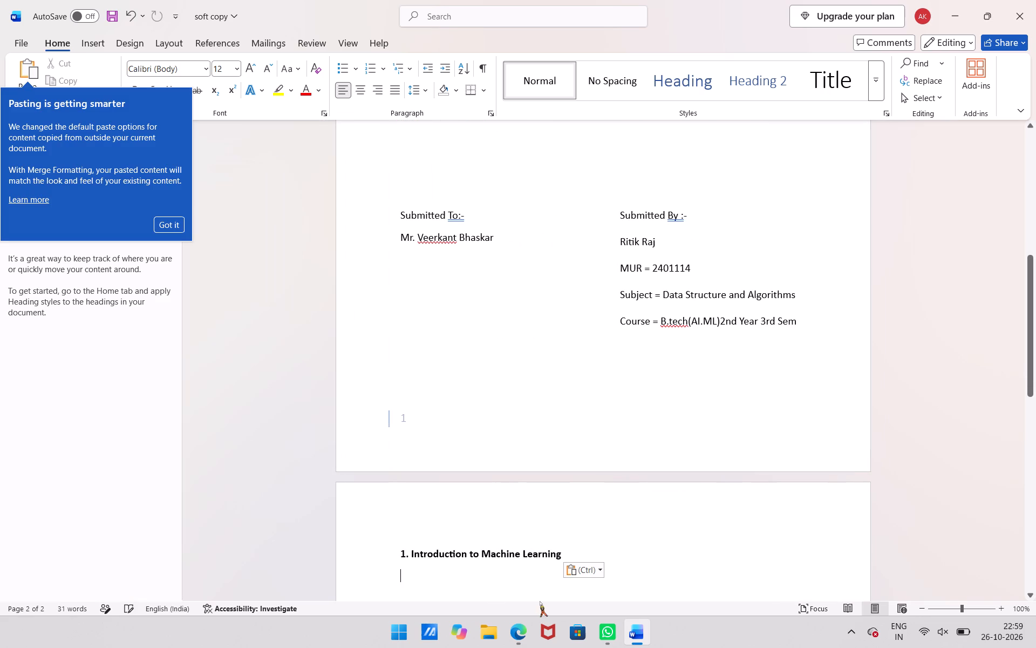
scroll(540, 601, "down", 2)
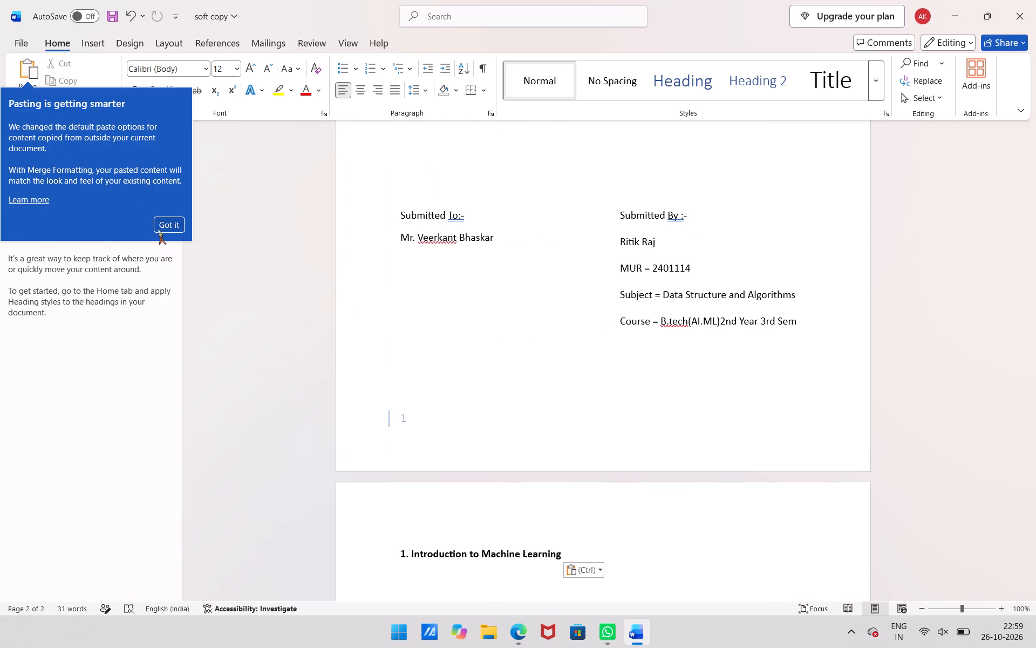
left_click(163, 222)
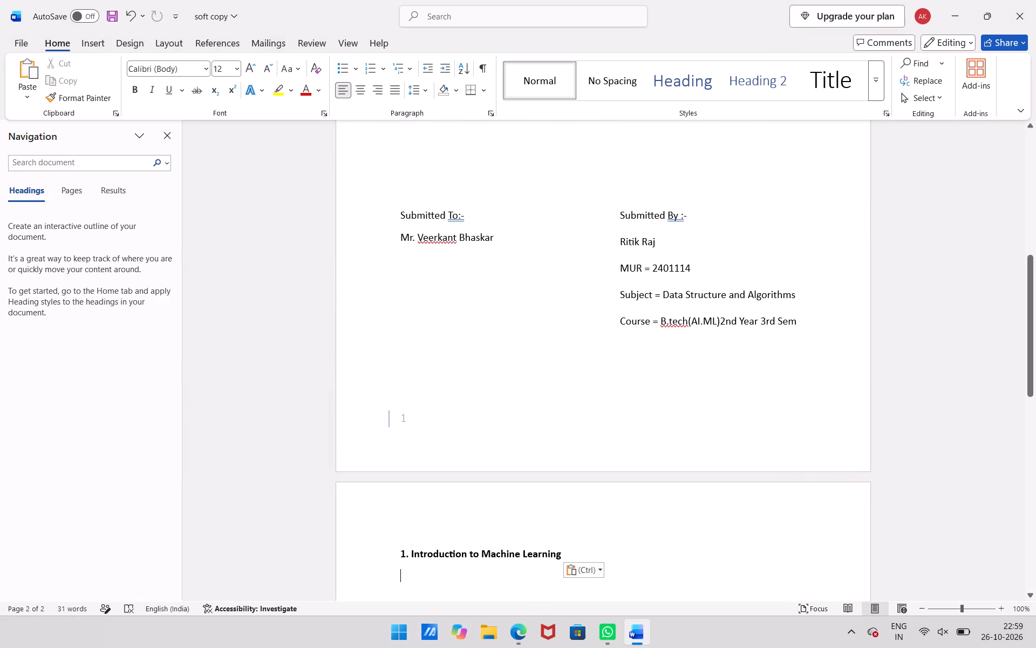
Format the heading "1. Introduction to Machine Learning" with font size 26 and the standard light blue font colour.
left_click_drag(399, 549, 612, 553)
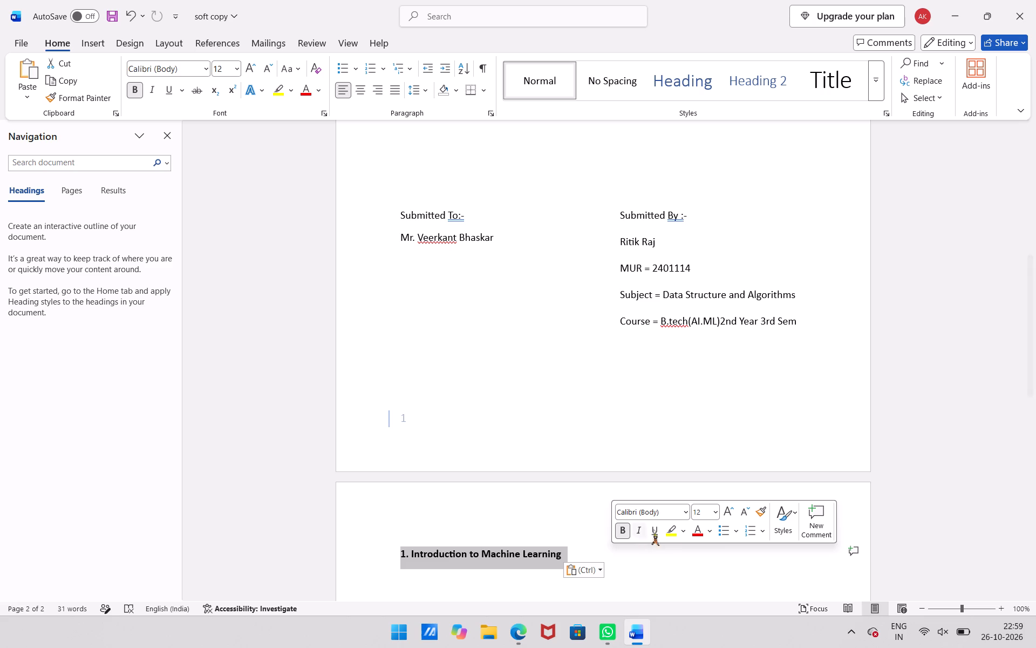
triple_click(730, 508)
left_click(730, 508)
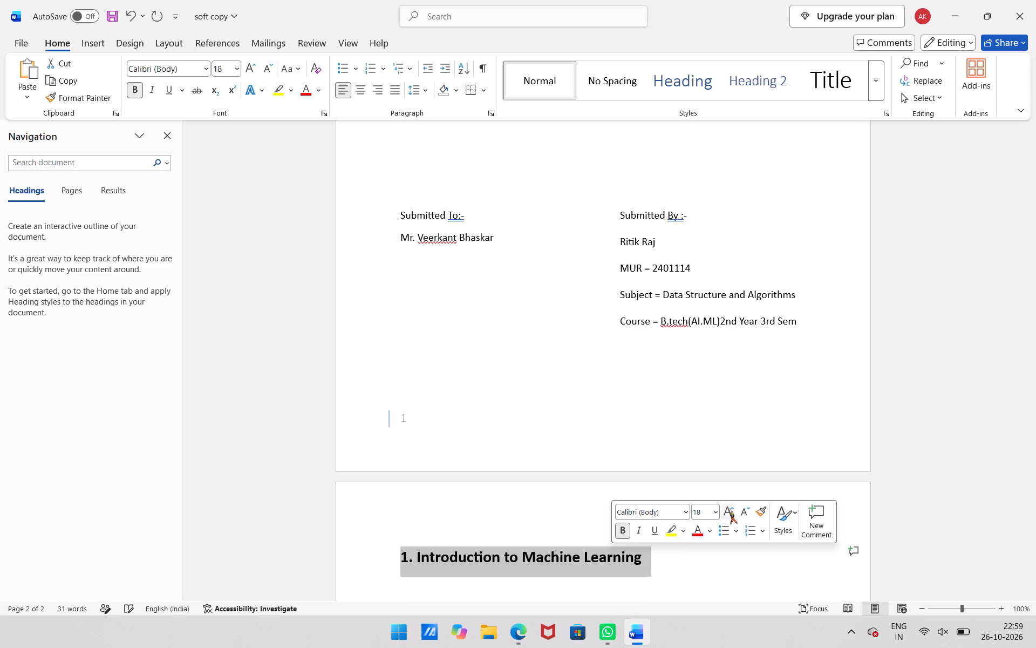
left_click(730, 508)
left_click(730, 508)
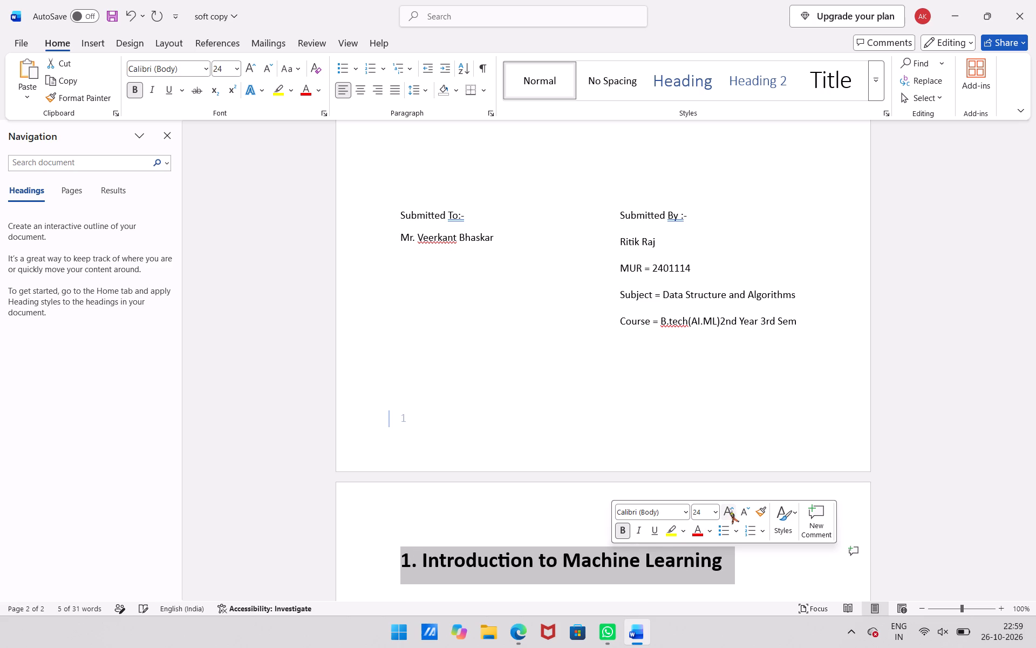
left_click(707, 531)
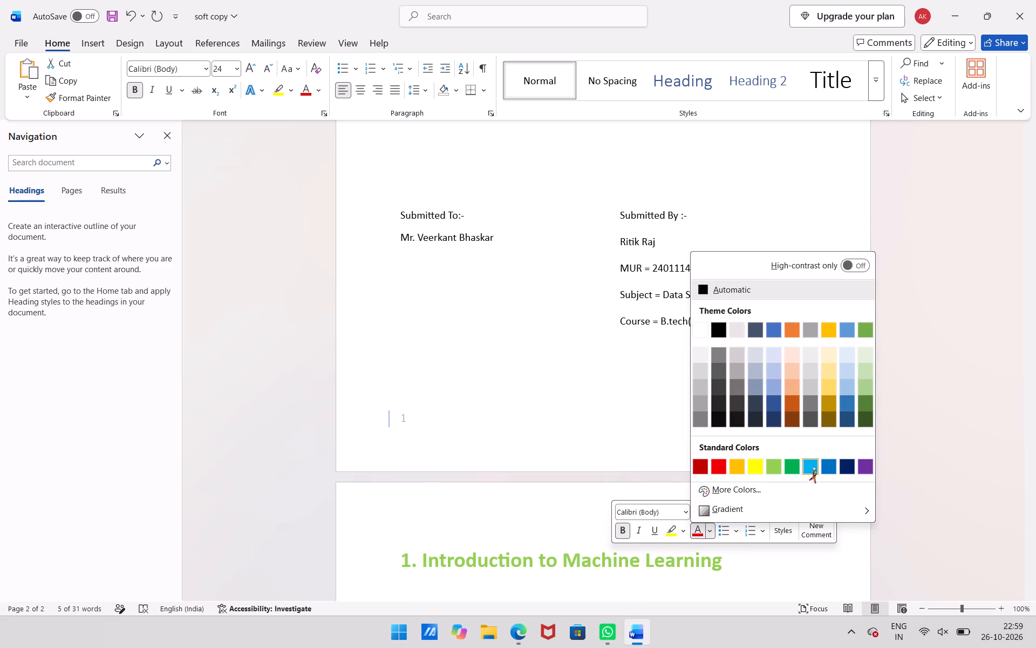
left_click(813, 466)
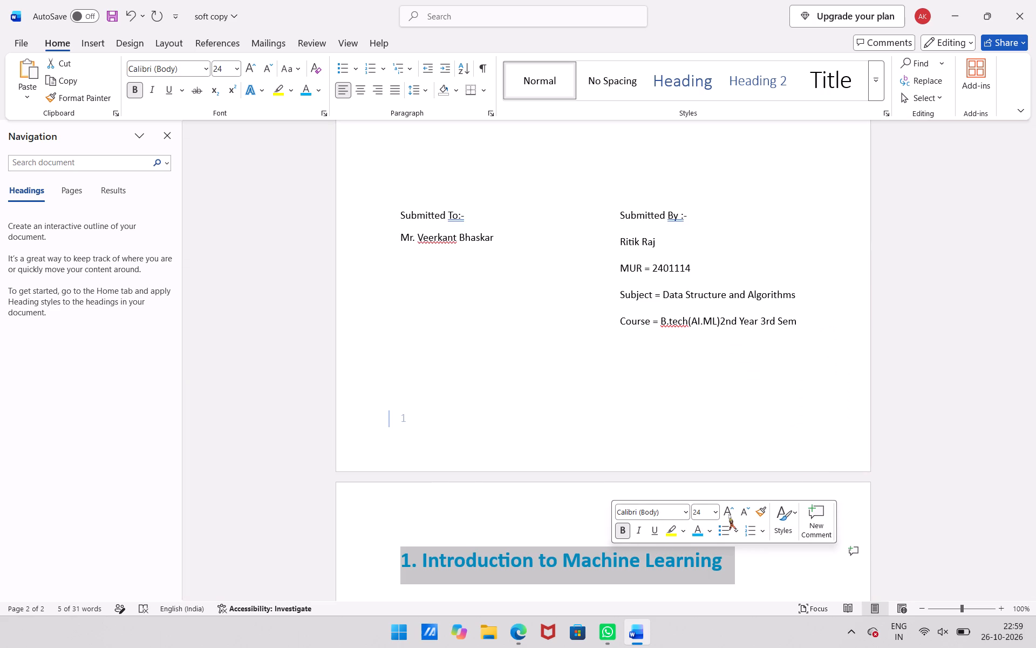
left_click(729, 513)
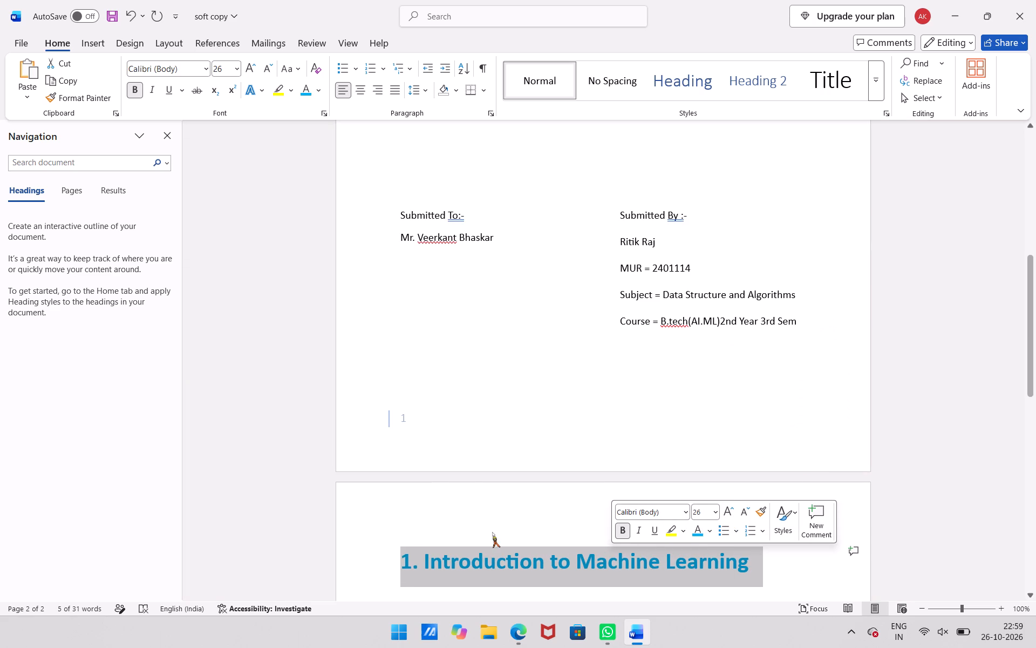
left_click(492, 532)
scroll(492, 532, "down", 2)
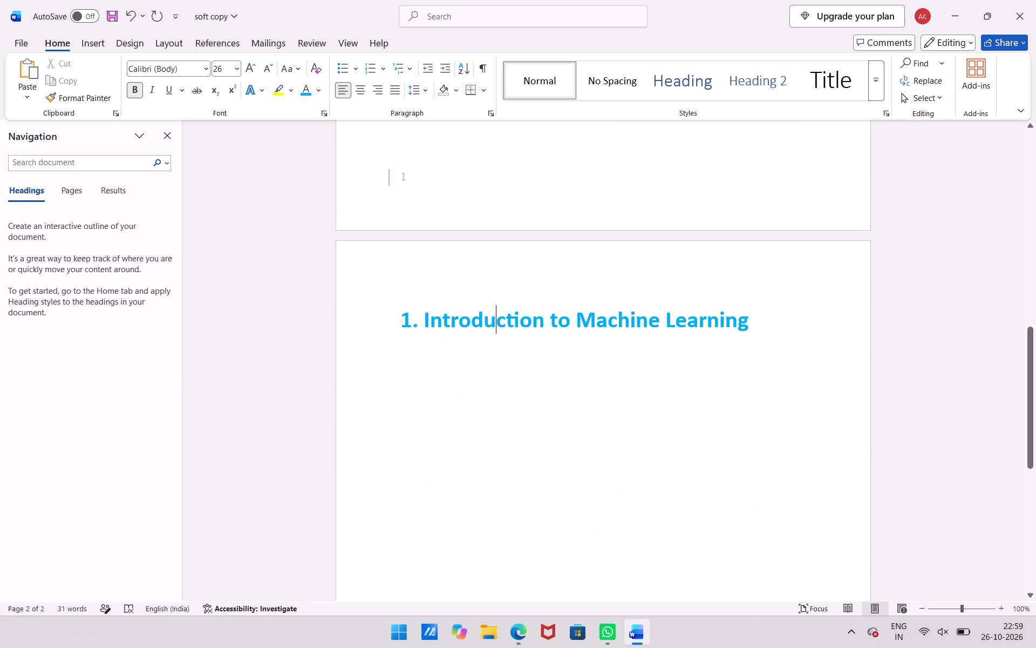
Add a new line below the "Introduction to Machine Learning" heading and remove its automatic list number.
left_click(765, 336)
key("Return")
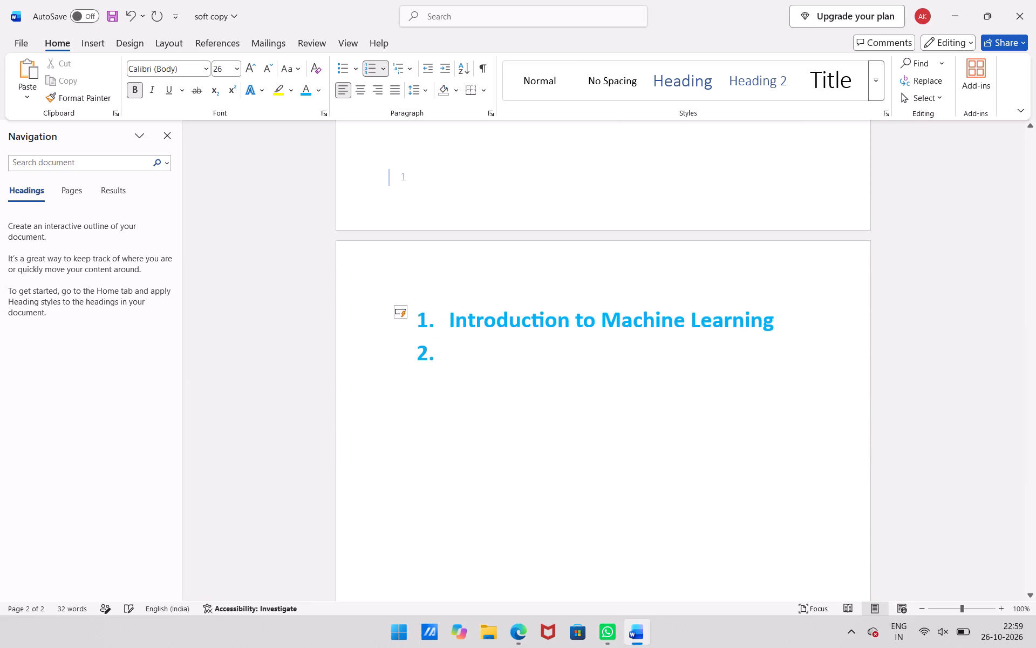
key("BackSpace")
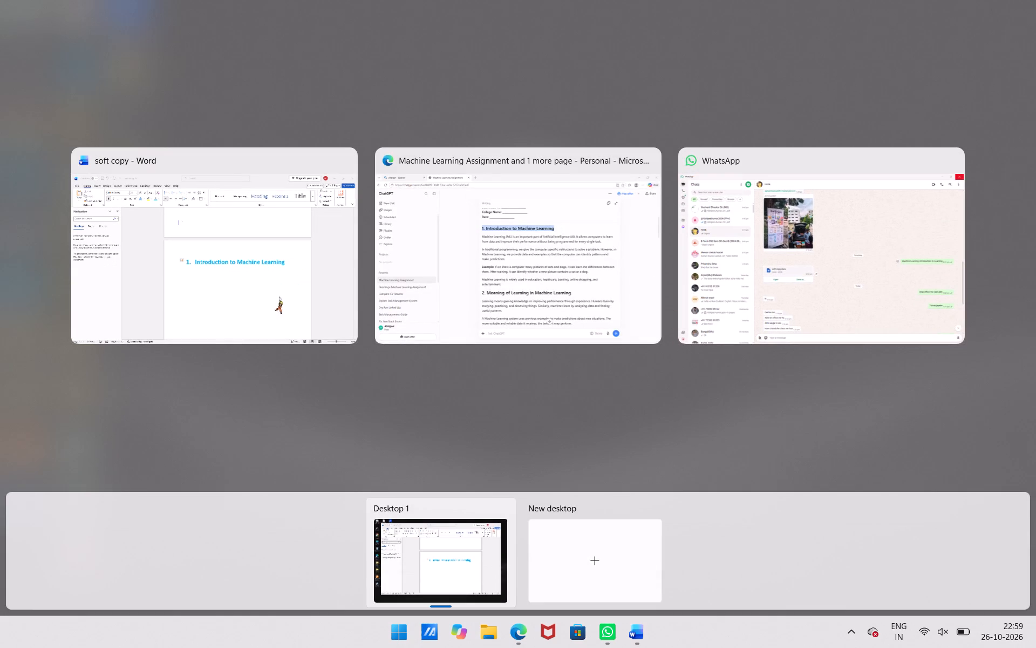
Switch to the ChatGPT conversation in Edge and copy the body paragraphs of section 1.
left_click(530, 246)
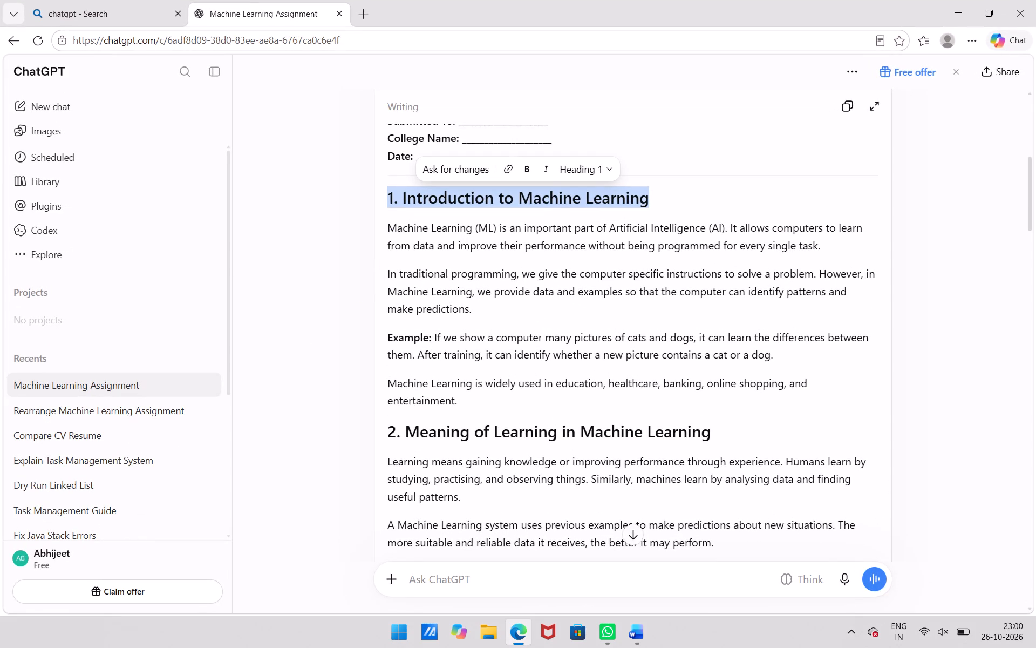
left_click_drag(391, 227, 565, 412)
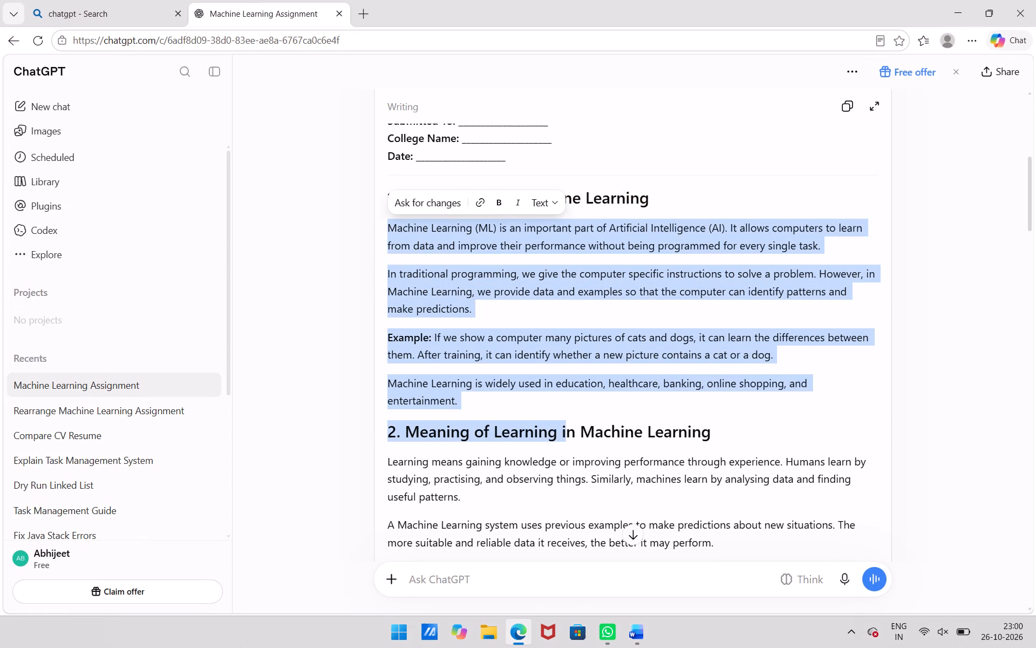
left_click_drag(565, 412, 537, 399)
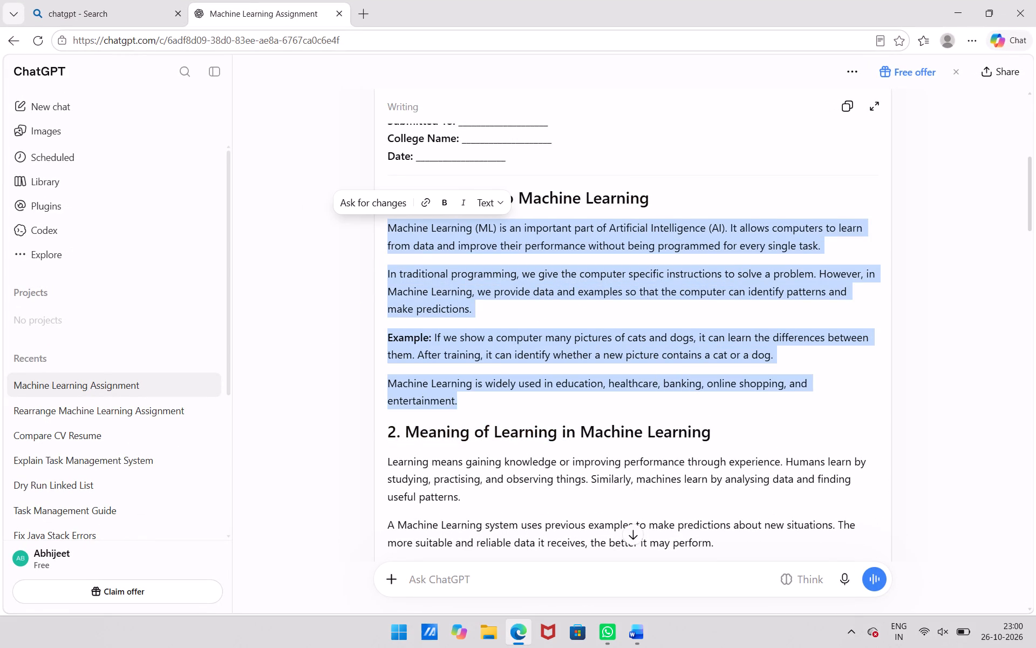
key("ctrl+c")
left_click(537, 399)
Copy ChatGPT's assignment text from section 1's first body paragraph through the end of "8. Conclusion" and switch back to the Word document.
scroll(537, 399, "down", 2)
scroll(381, 230, "up", 1)
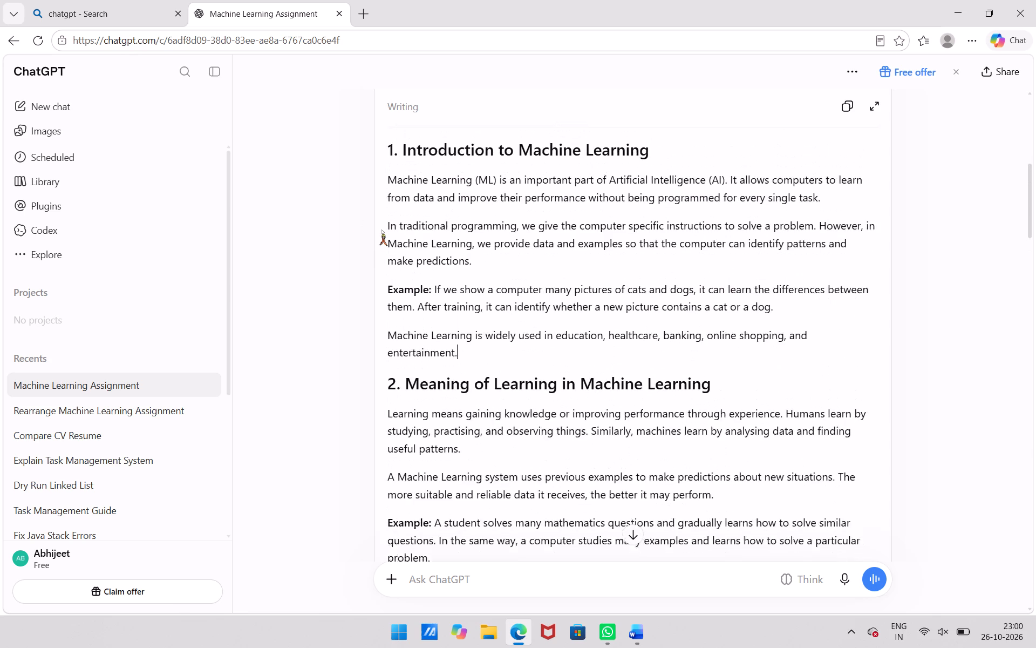
scroll(381, 230, "up", 1)
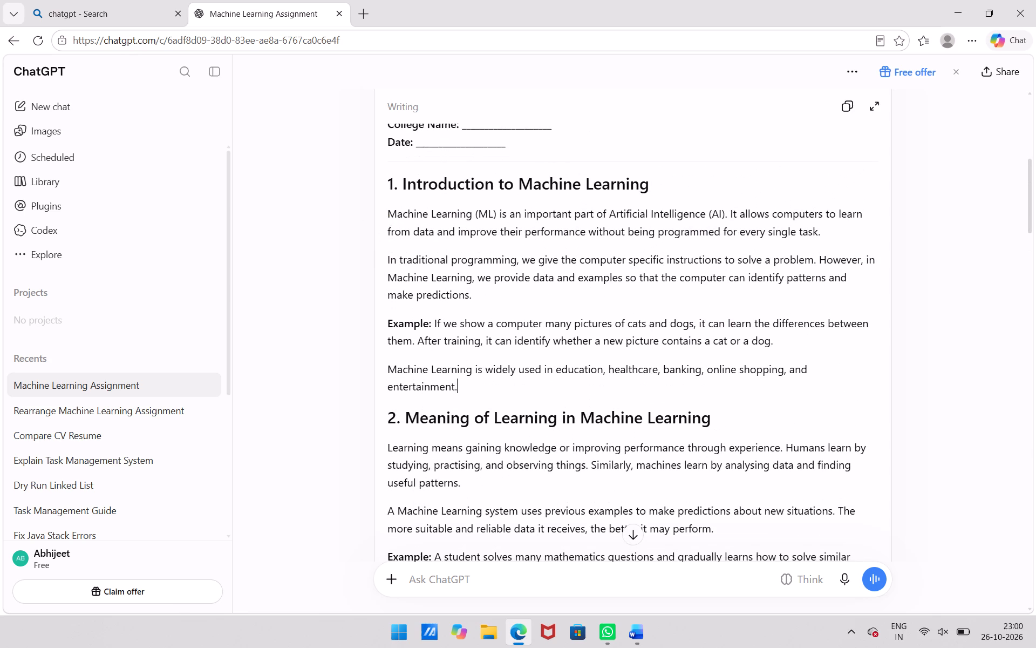
left_click_drag(388, 212, 602, 241)
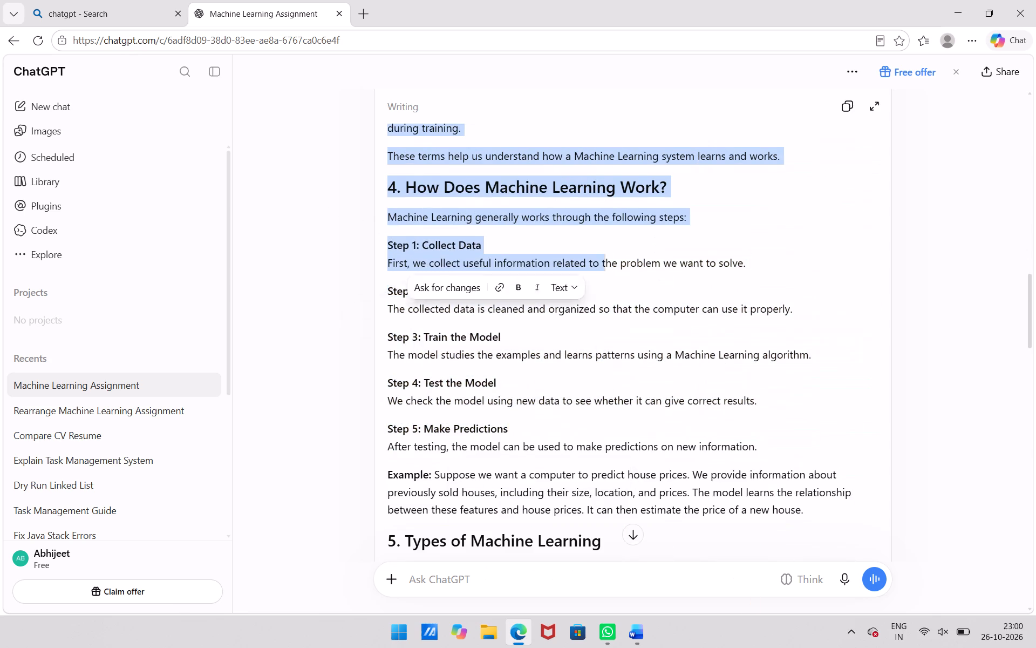
left_click_drag(602, 241, 659, 555)
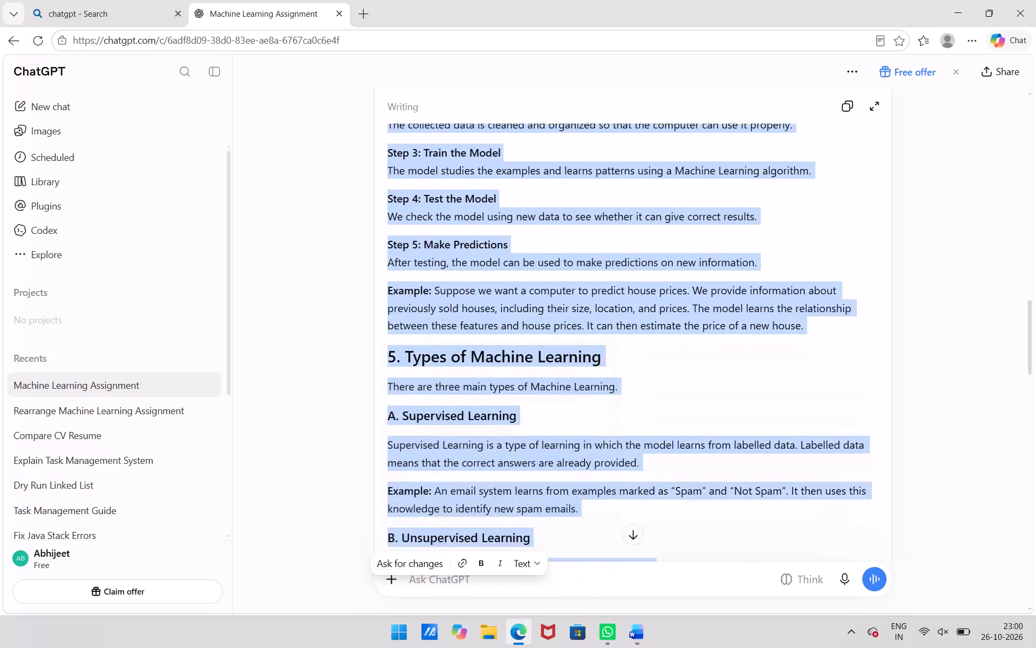
left_click_drag(659, 555, 659, 489)
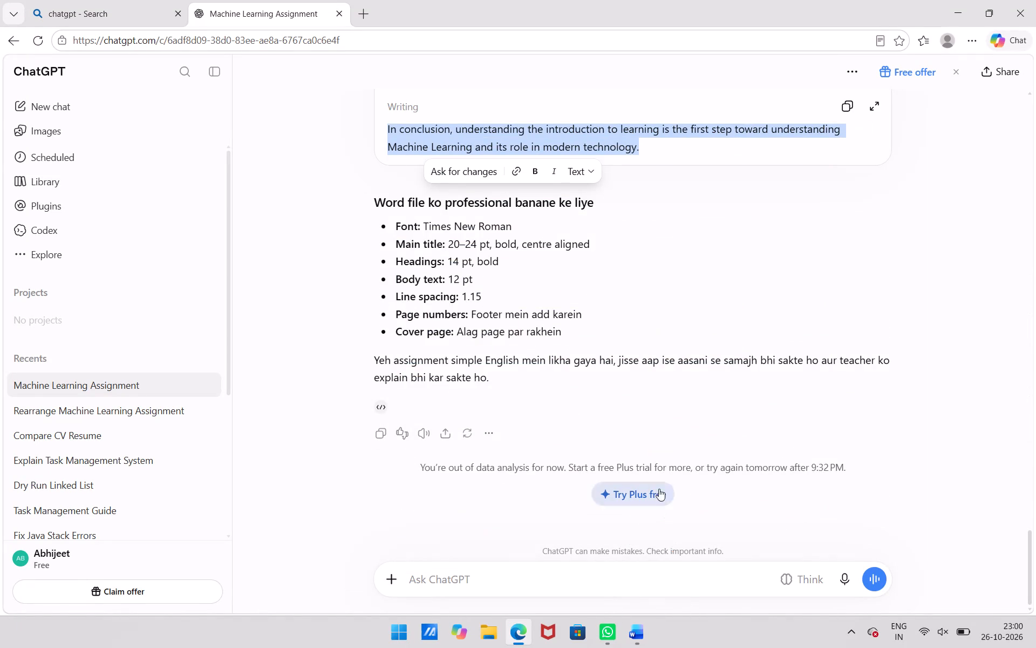
left_click_drag(659, 489, 544, 112)
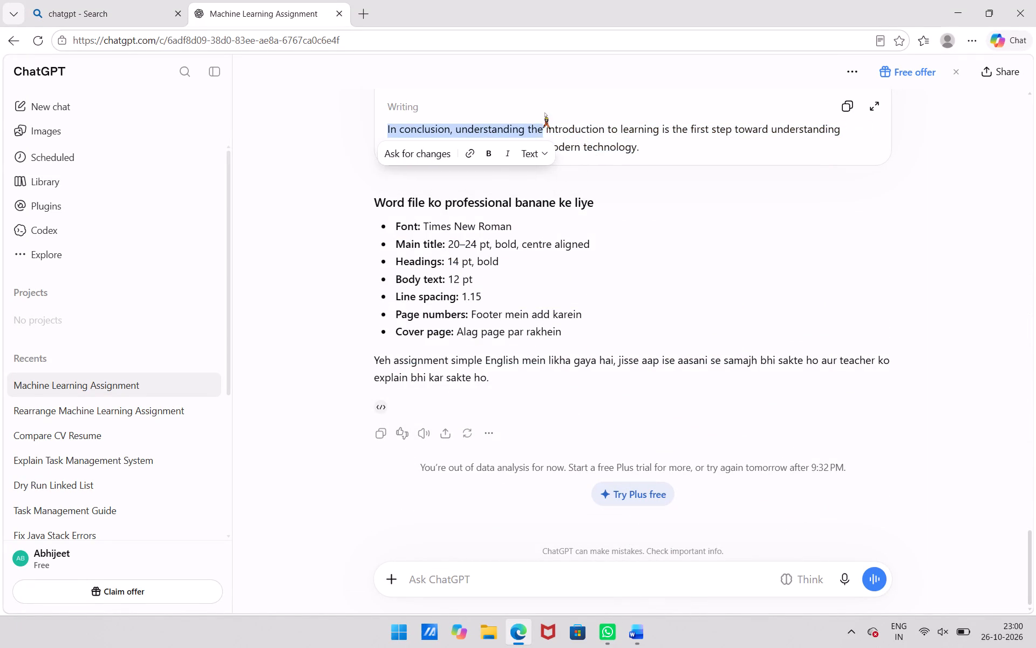
left_click_drag(544, 112, 662, 406)
key("ctrl+c")
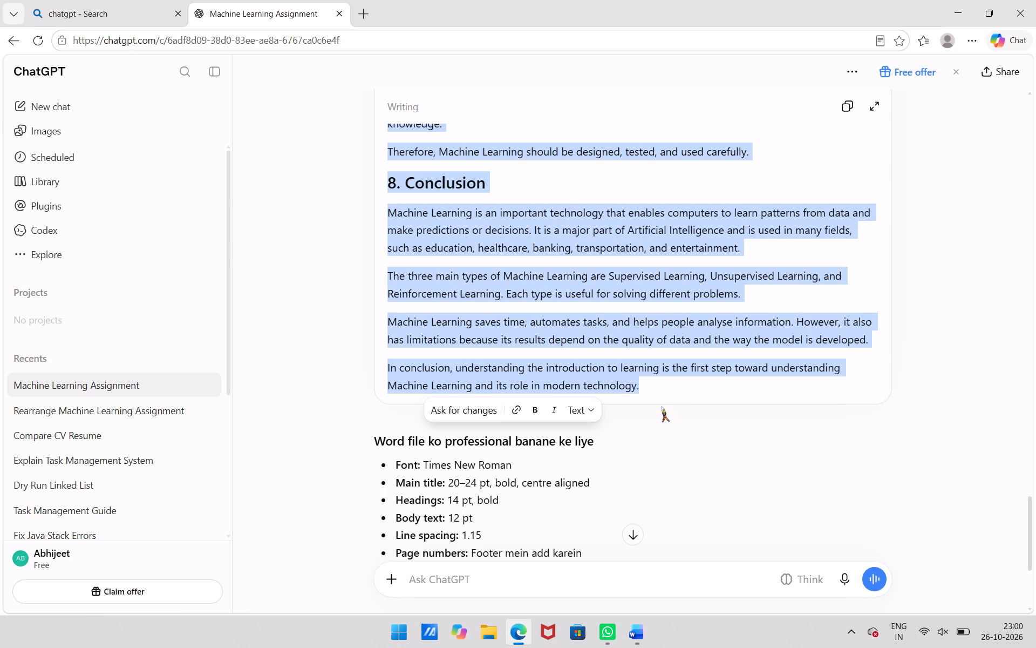
left_click(645, 629)
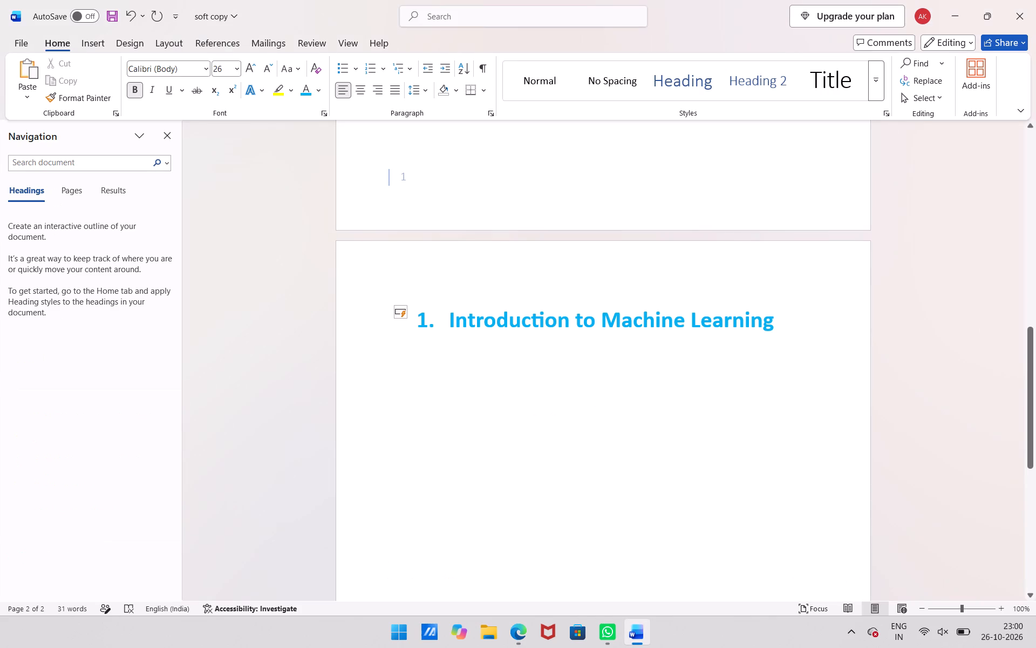
Paste the copied assignment text below the "Introduction to Machine Learning" heading in the Word document.
key("ctrl+v")
scroll(477, 398, "up", 5)
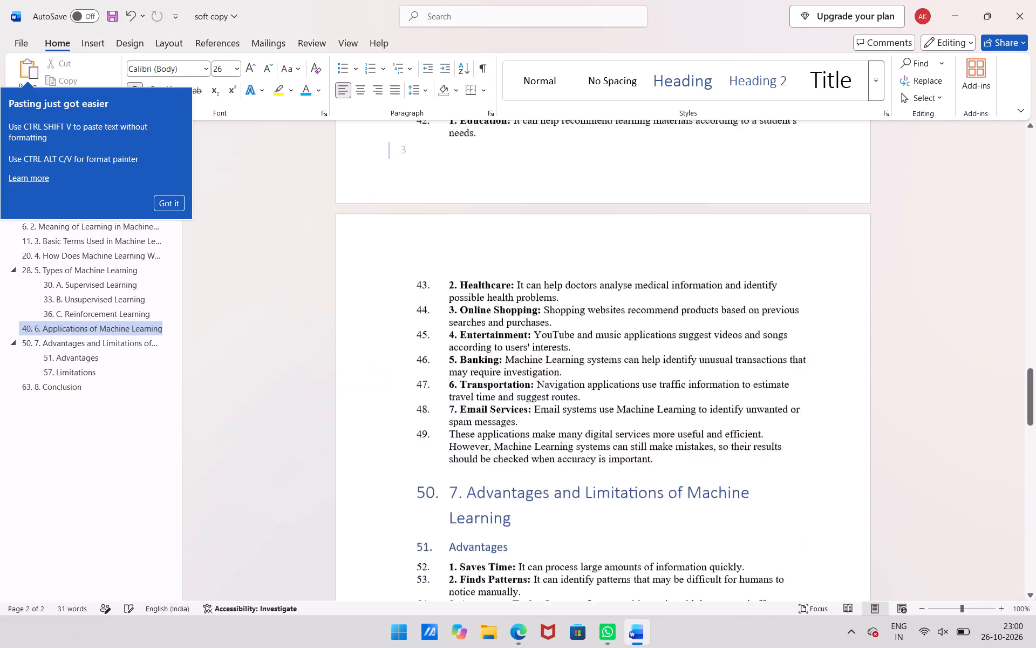
scroll(477, 398, "up", 5)
scroll(477, 398, "down", 1)
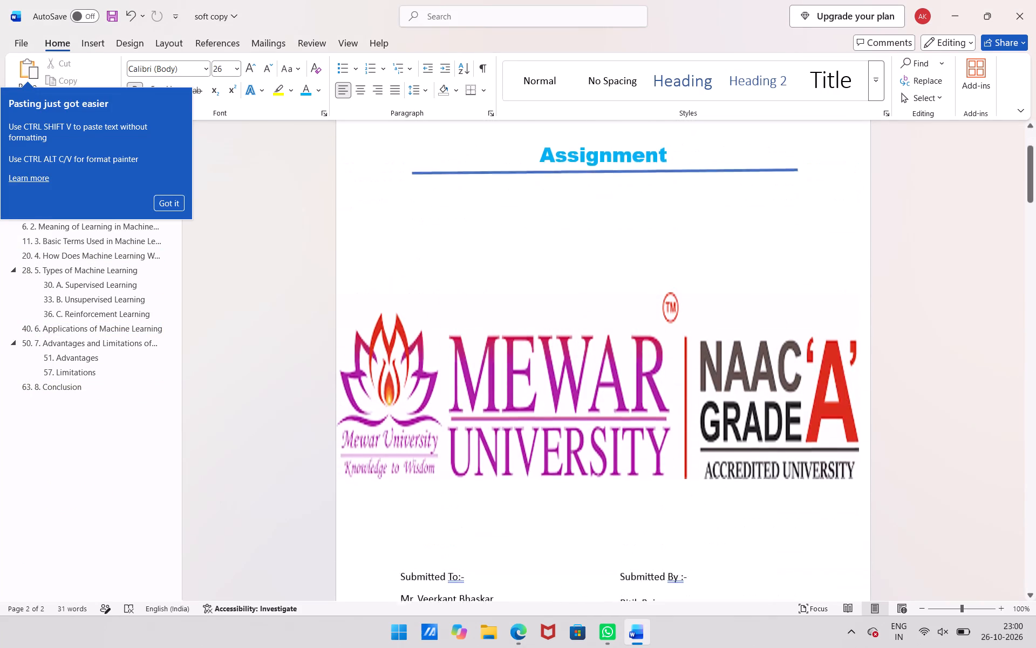
scroll(477, 398, "down", 5)
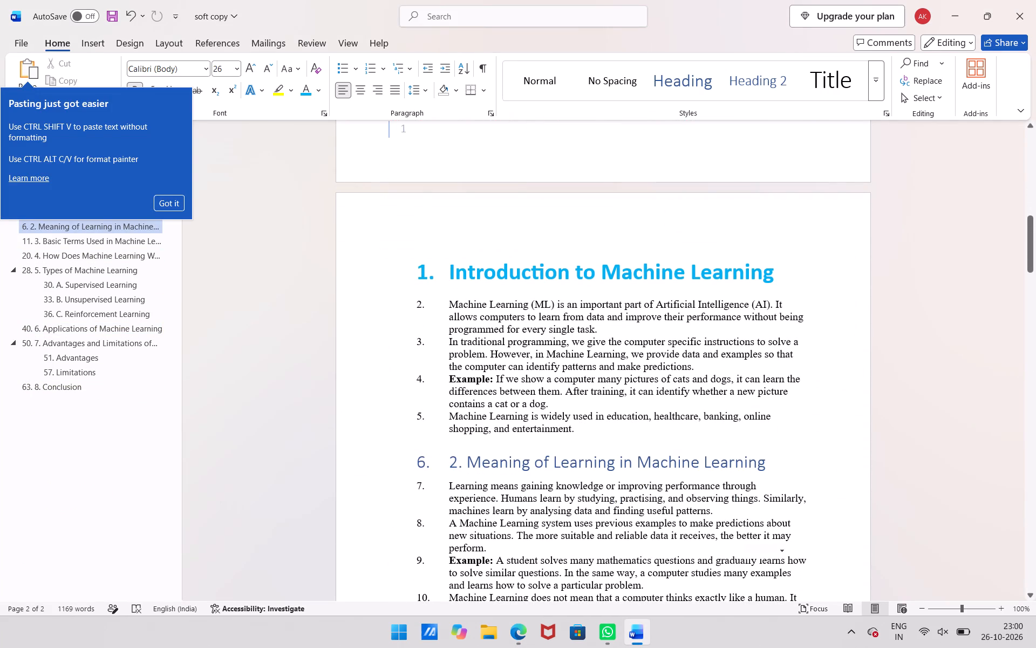
Remove the automatic list number from section 1's first body paragraph, "Machine Learning (ML) is an important part...".
left_click_drag(443, 304, 423, 304)
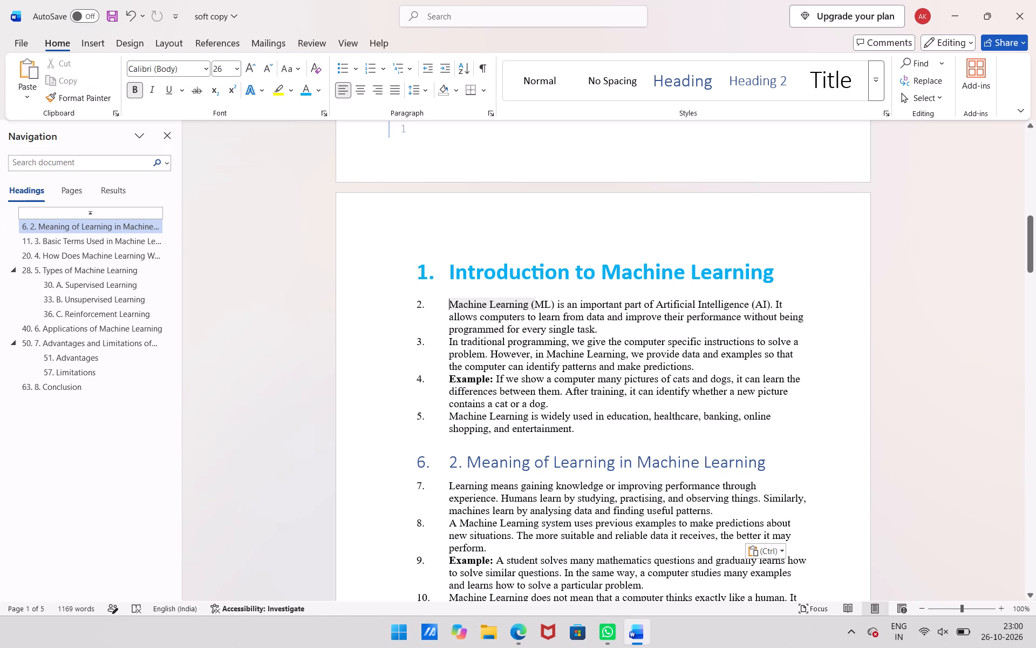
left_click_drag(423, 304, 414, 317)
left_click(414, 317)
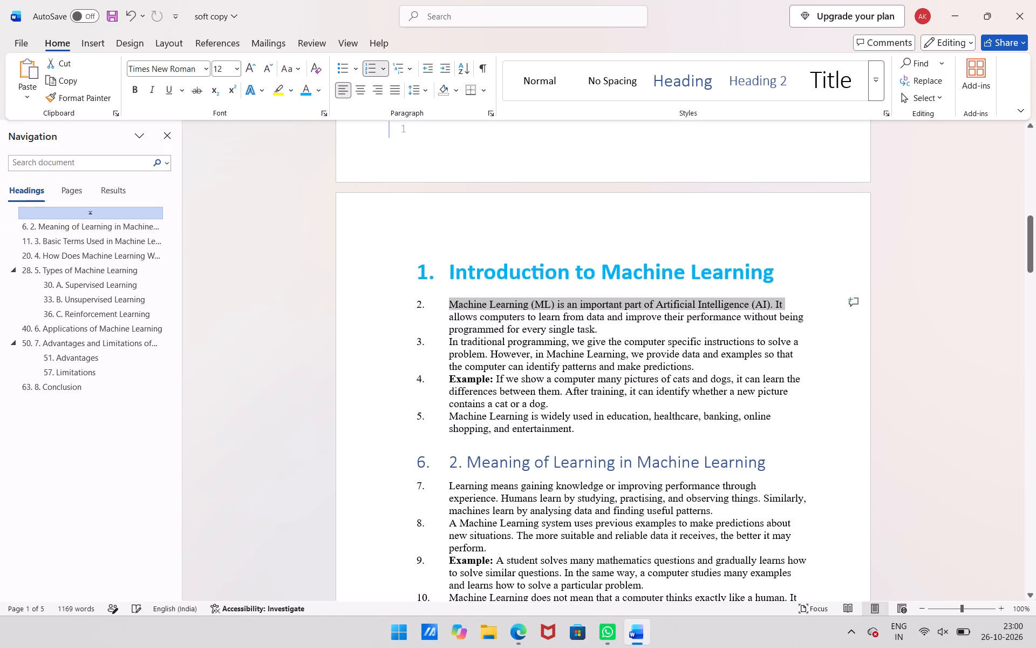
left_click(444, 303)
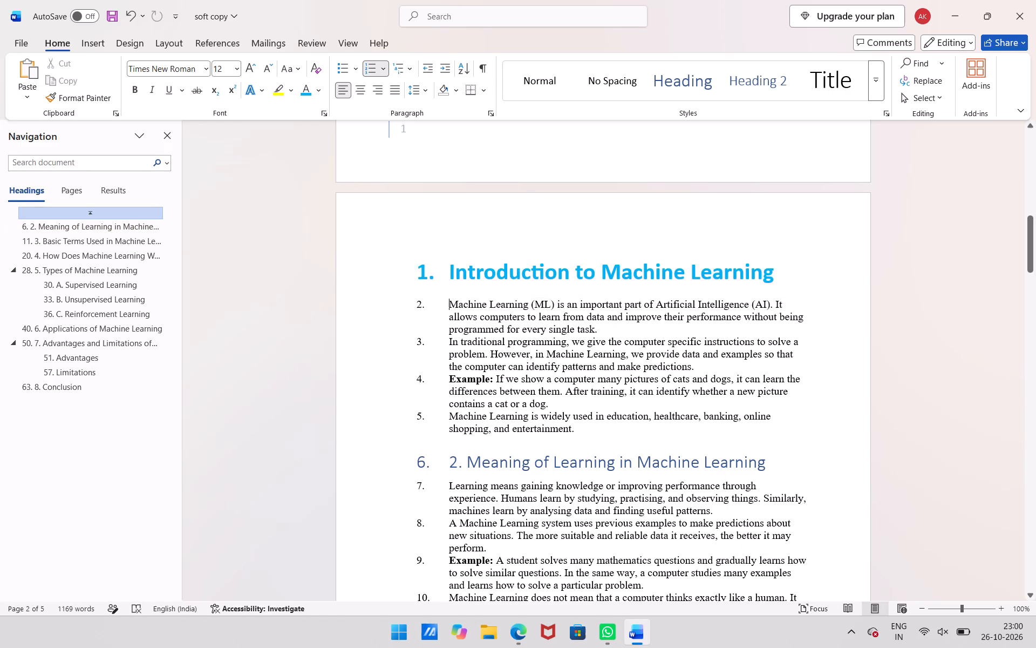
key("BackSpace")
key("BackSpace")
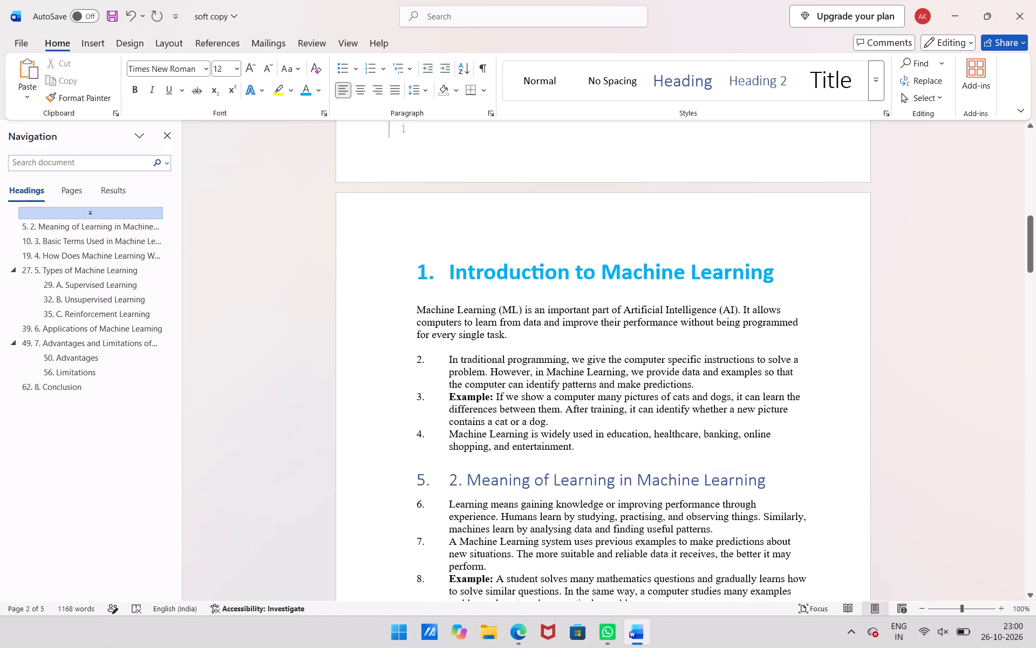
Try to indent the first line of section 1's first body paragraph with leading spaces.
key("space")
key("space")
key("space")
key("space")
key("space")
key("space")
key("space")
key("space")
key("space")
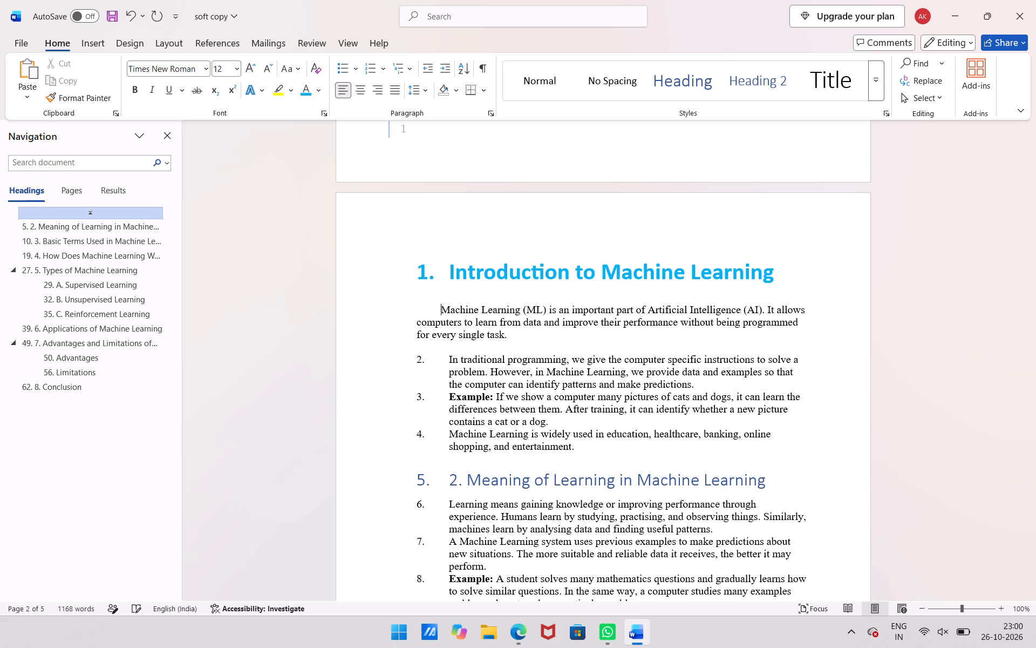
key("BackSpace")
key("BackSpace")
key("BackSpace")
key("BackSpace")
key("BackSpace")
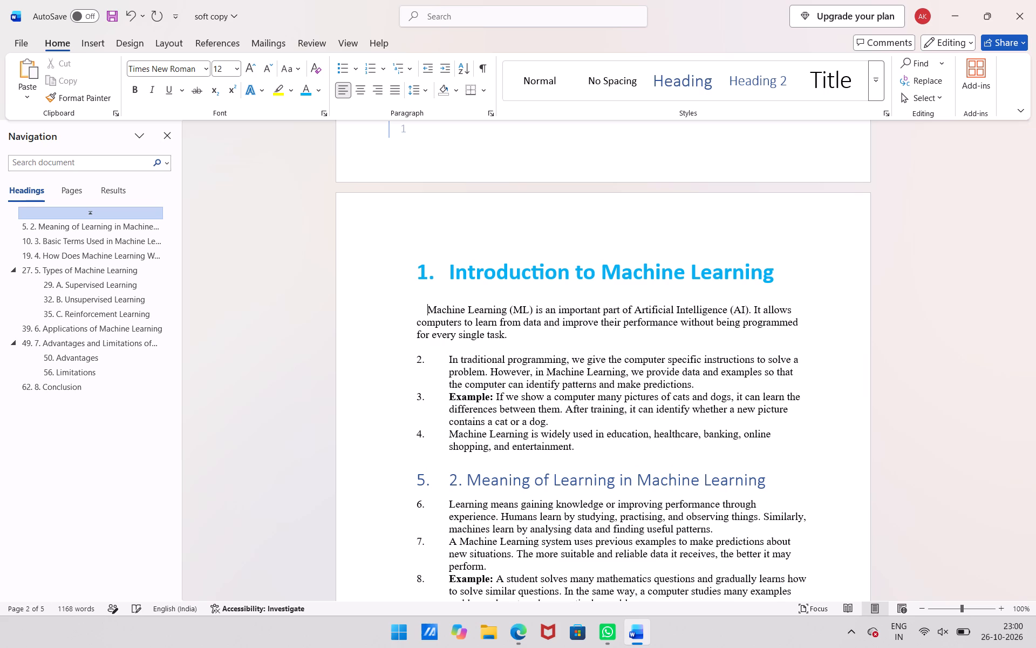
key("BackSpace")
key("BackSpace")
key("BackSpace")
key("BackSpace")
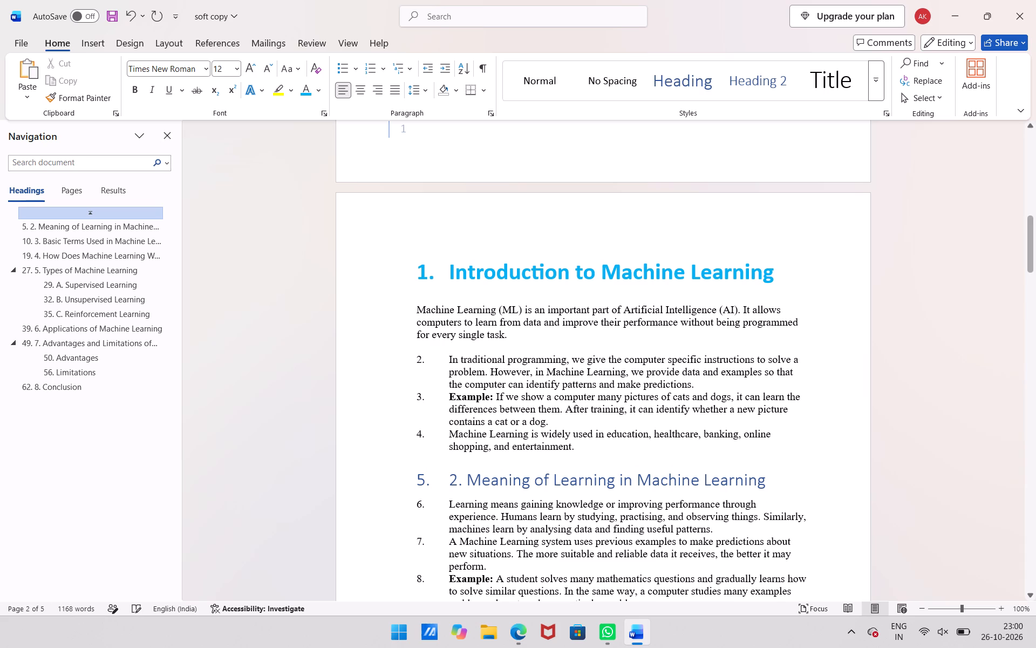
Remove the list number from the "In traditional programming" paragraph, keeping it as a separate paragraph aligned with the one above.
left_click(448, 361)
key("BackSpace")
key("BackSpace")
key("BackSpace")
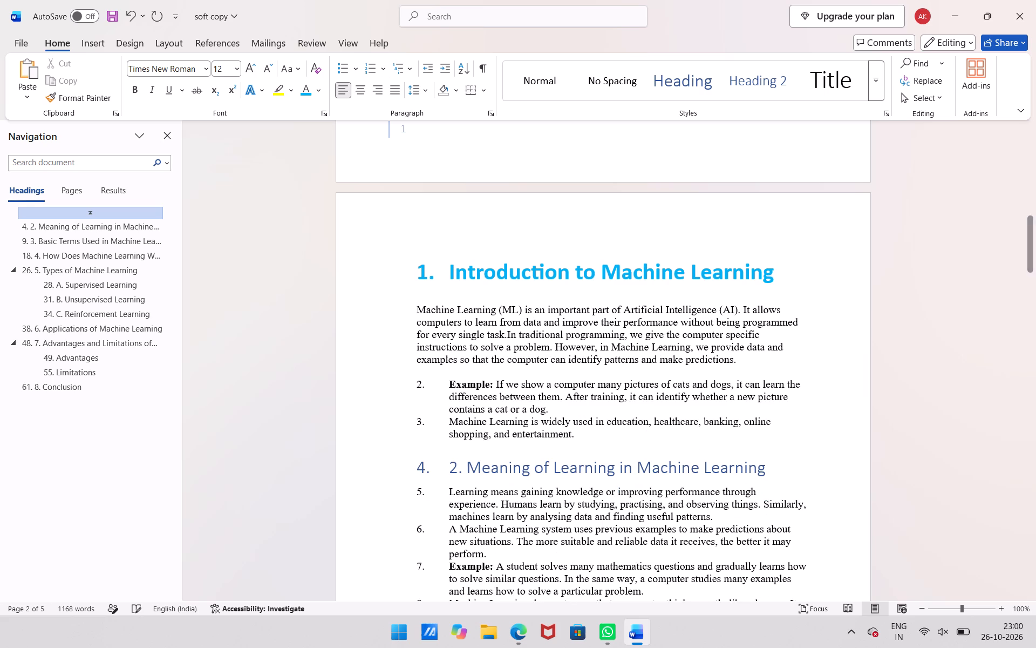
key("Return")
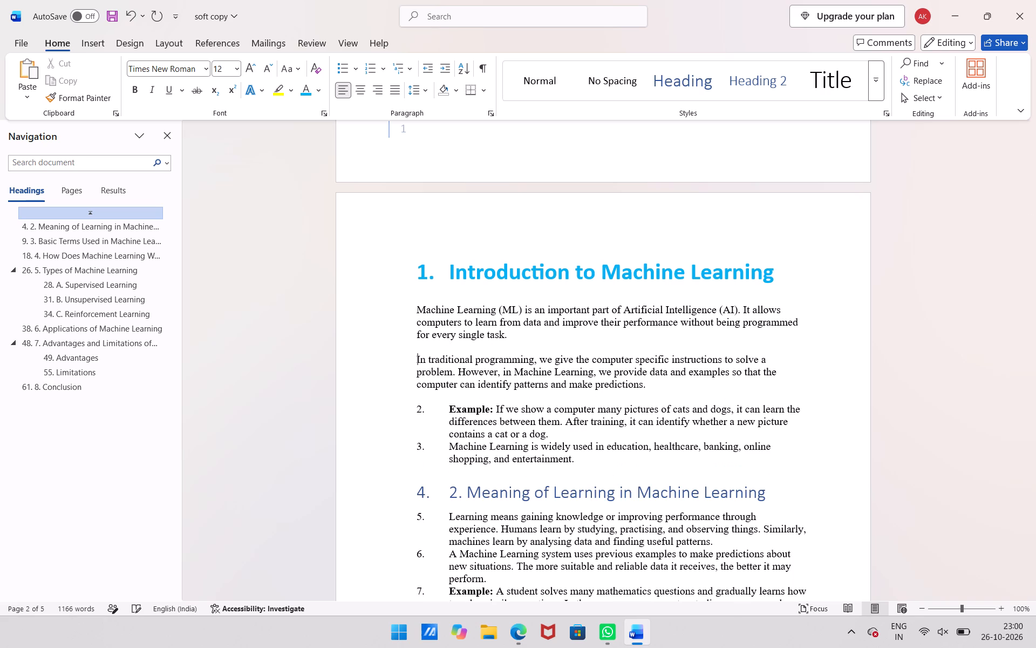
Remove the list number from section 1's "Example:" paragraph and indent its first line with six spaces to align with the paragraphs above.
left_click(451, 408)
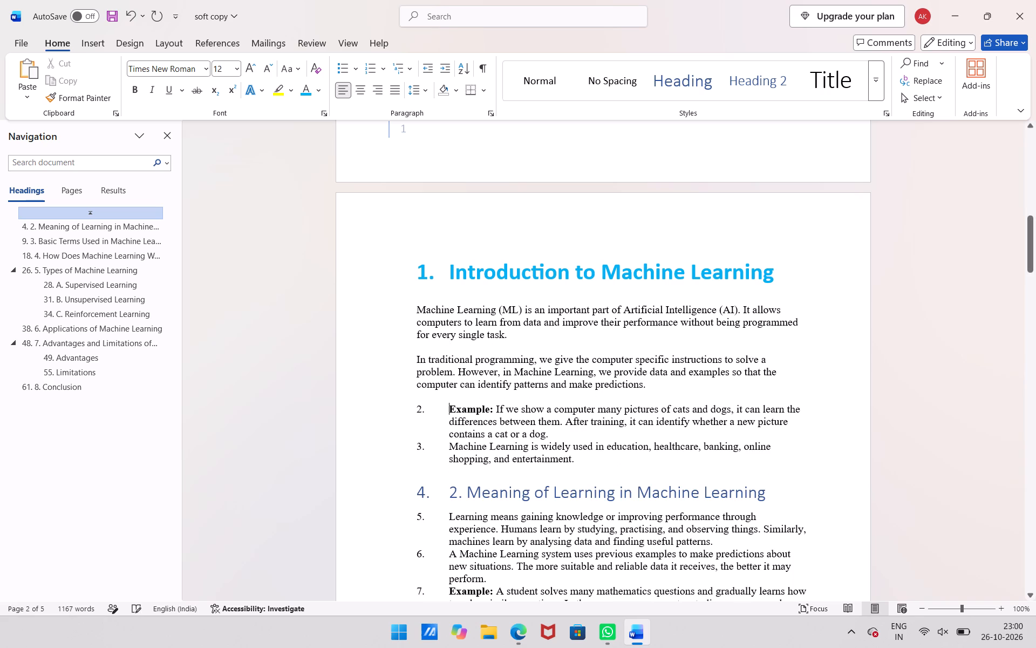
key("BackSpace")
key("BackSpace")
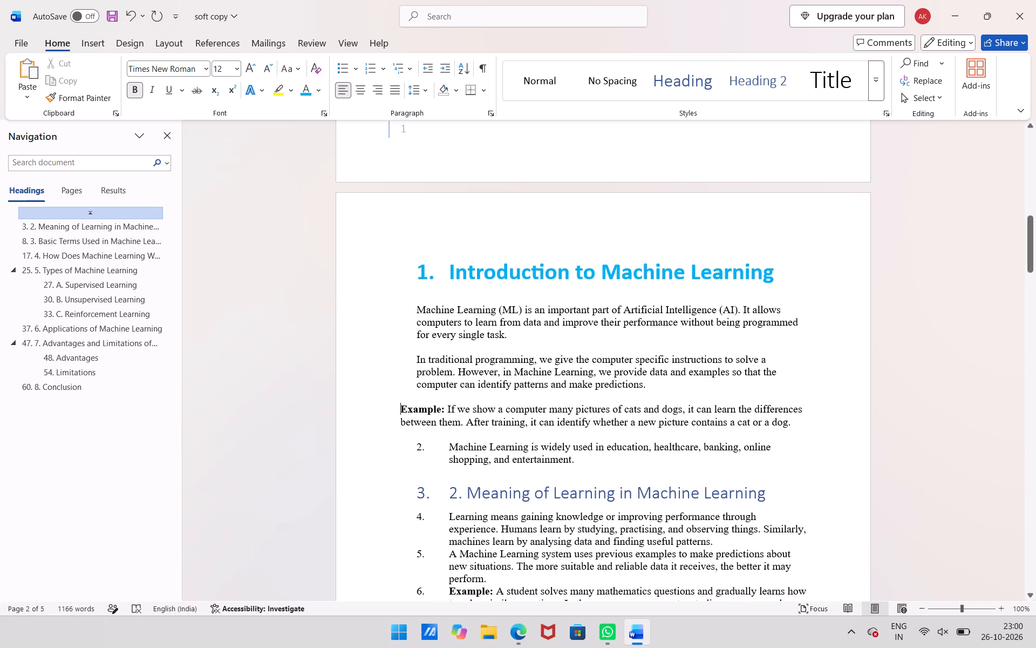
key("space")
key("space")
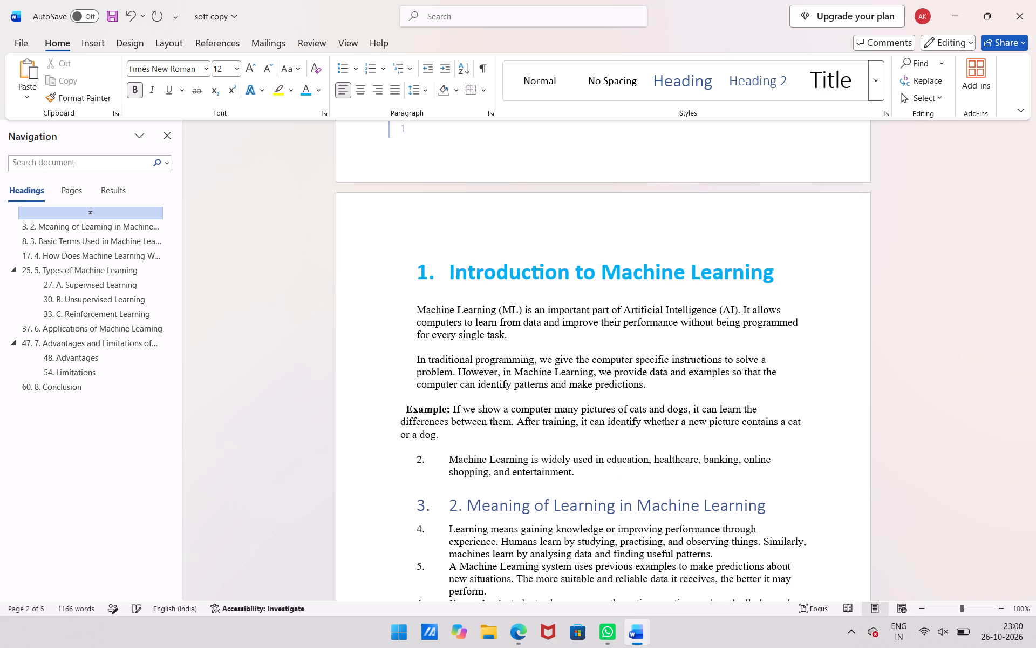
key("space")
key("space")
key("space")
key("space")
key("space")
key("space")
key("BackSpace")
key("BackSpace")
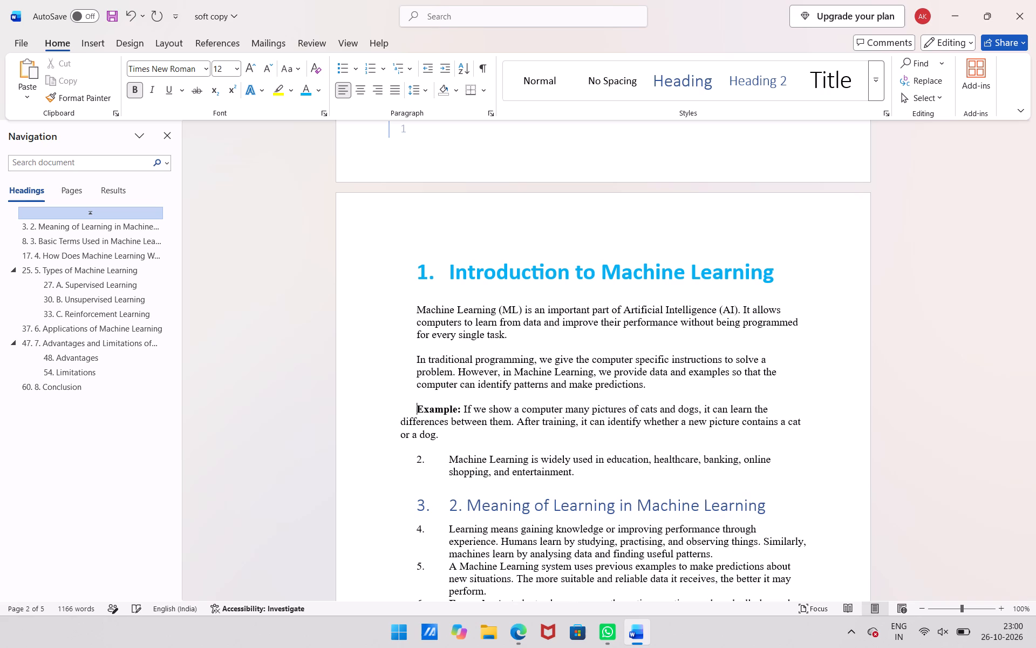
Remove the list number from the "Machine Learning is widely used in education" paragraph.
left_click(448, 460)
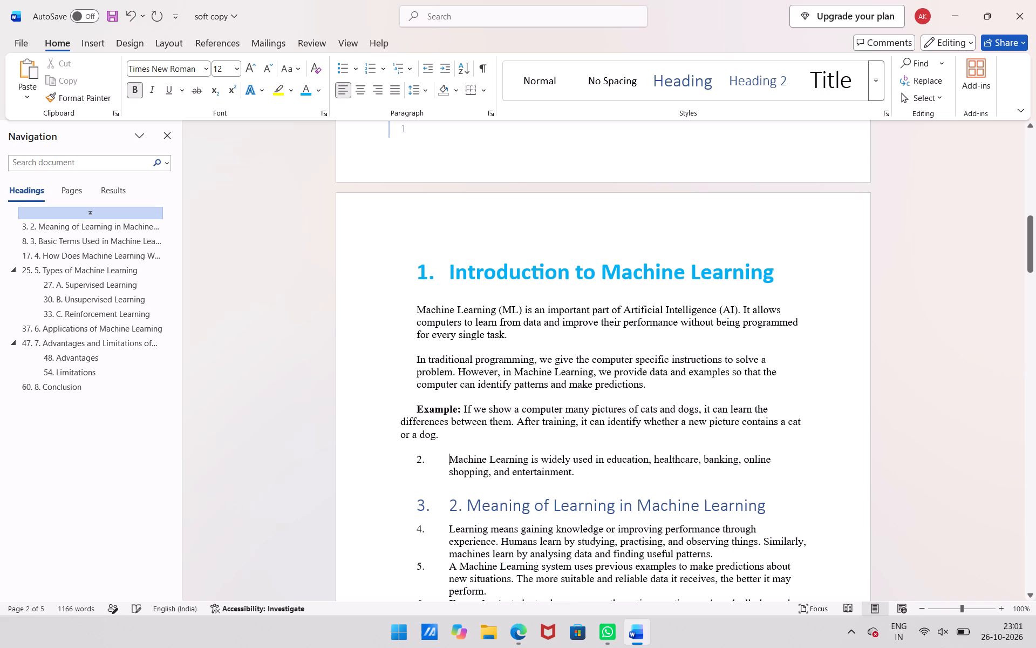
key("BackSpace")
key("BackSpace")
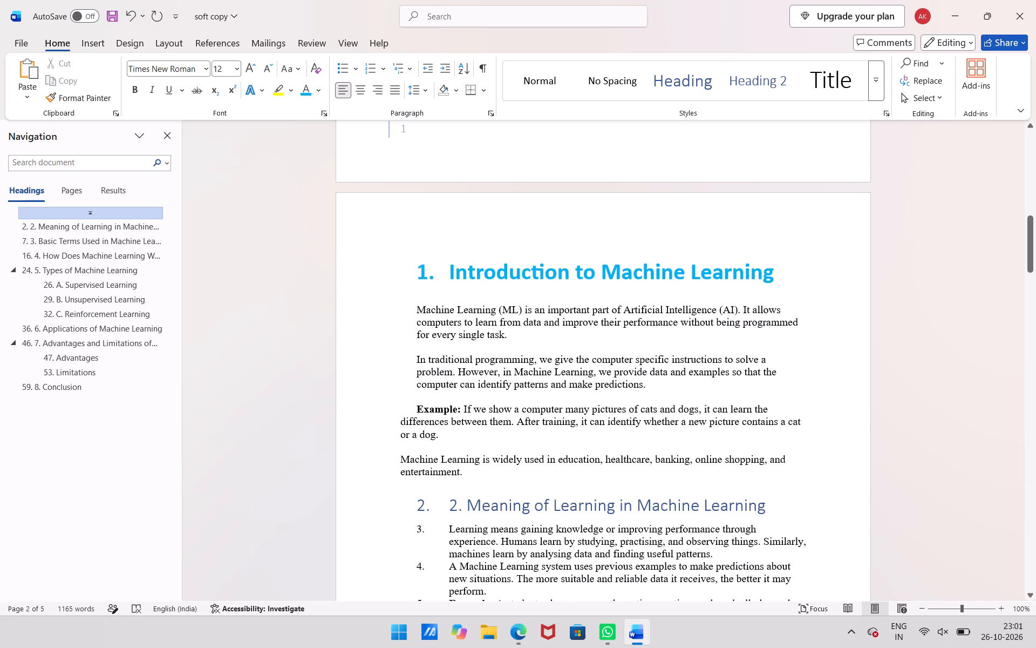
Format all four body paragraphs of section 1 with font size 14 and the Aptos Light font.
left_click(411, 358)
scroll(451, 432, "down", 1)
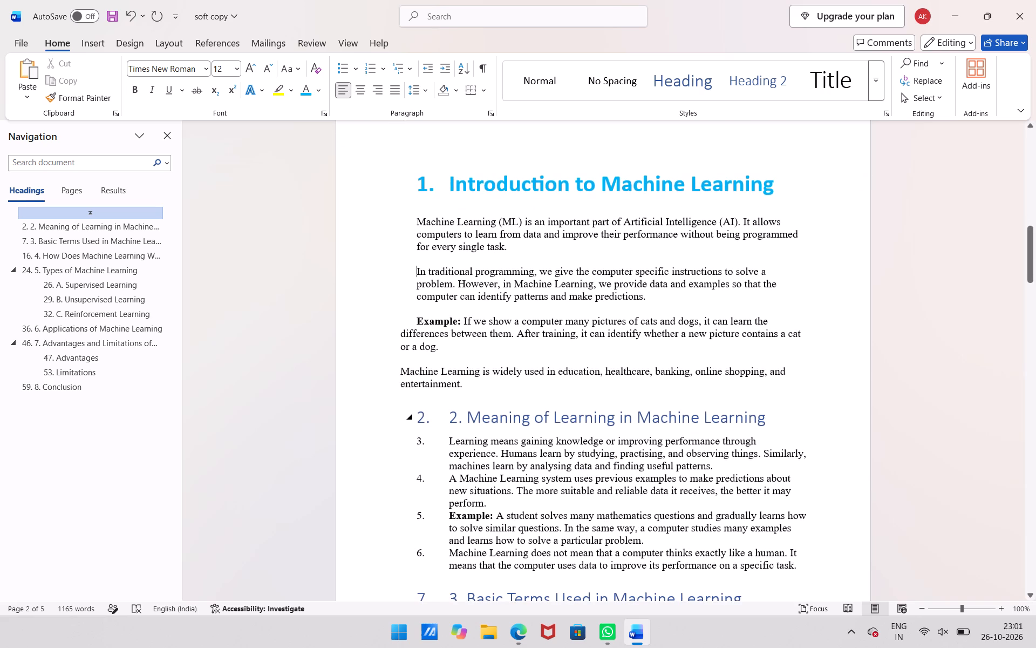
left_click(414, 327)
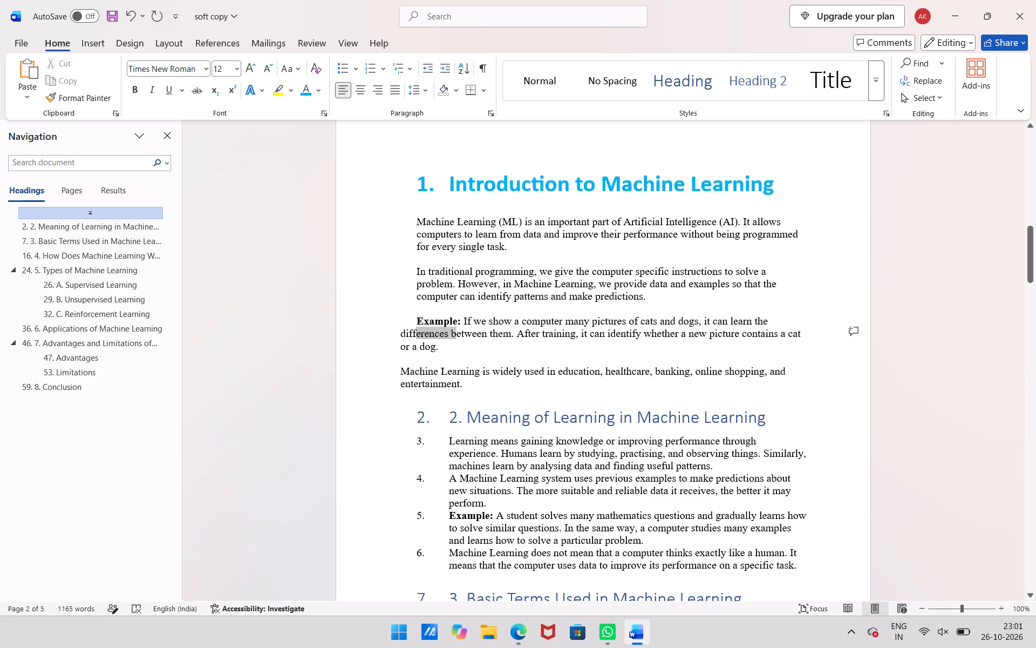
left_click_drag(414, 221, 506, 332)
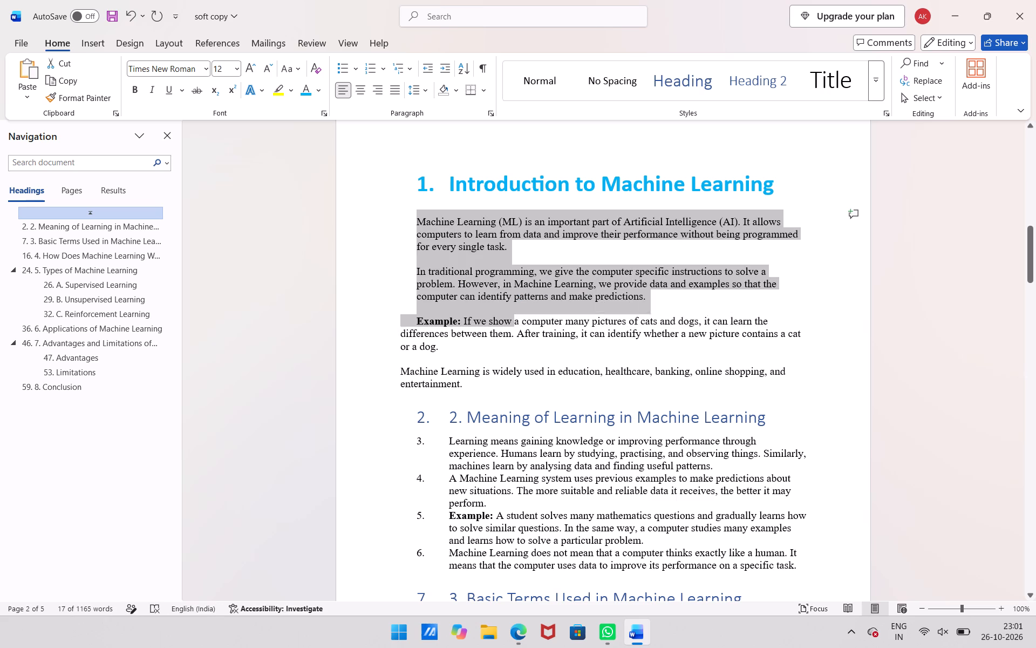
left_click_drag(506, 332, 500, 379)
left_click(617, 332)
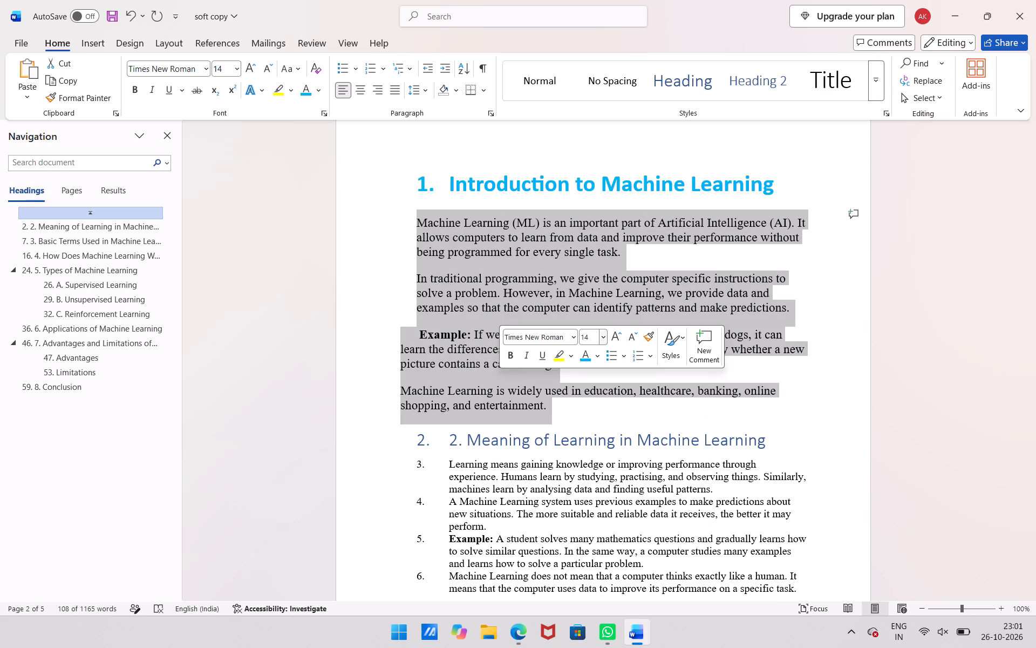
left_click(572, 337)
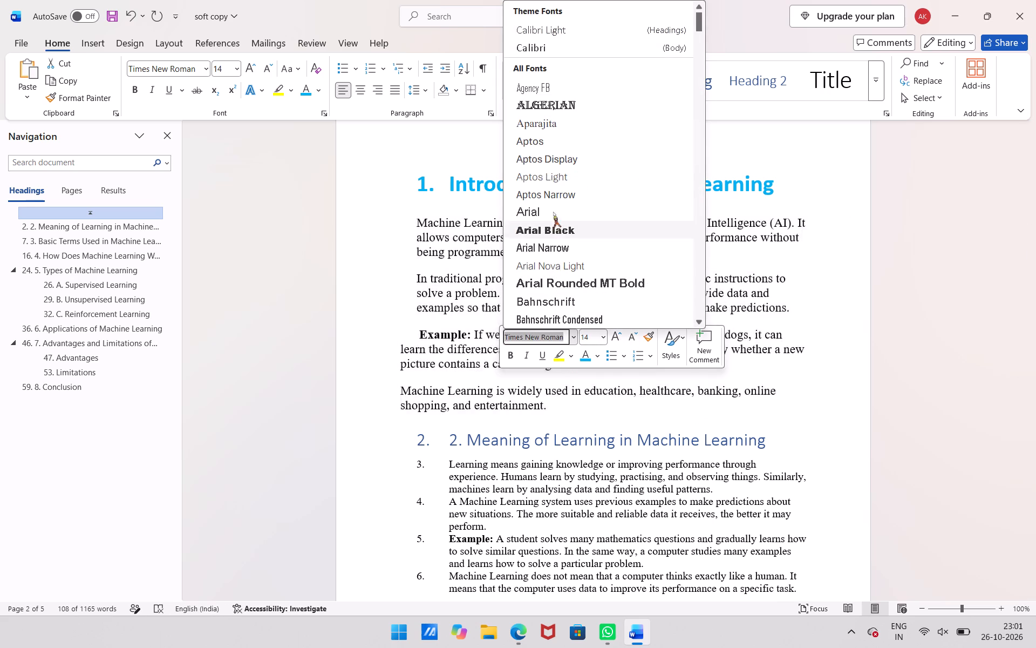
left_click(543, 180)
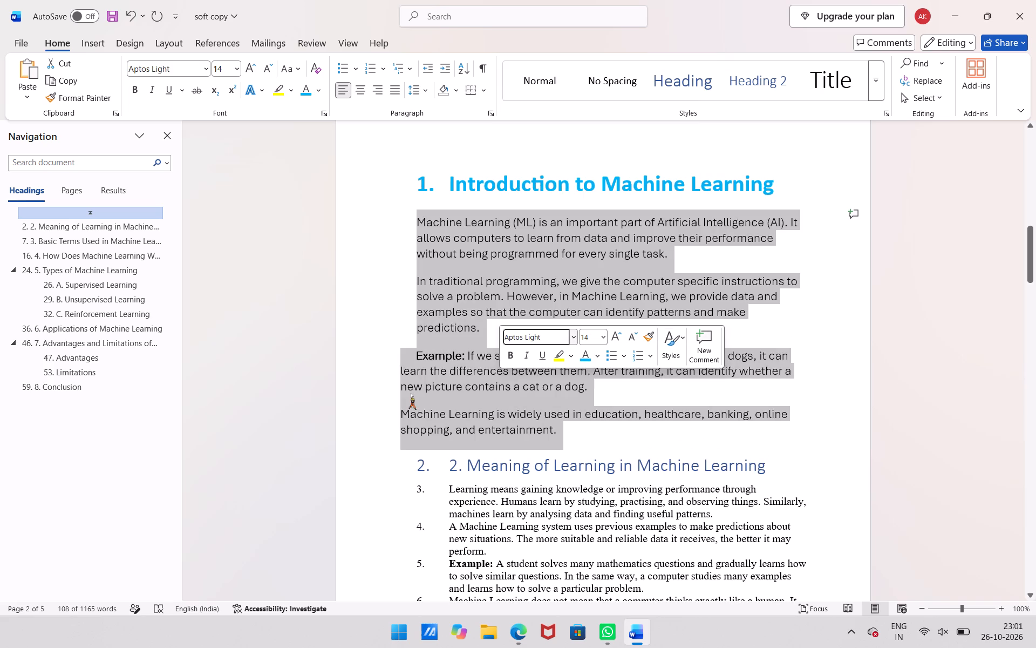
left_click(425, 334)
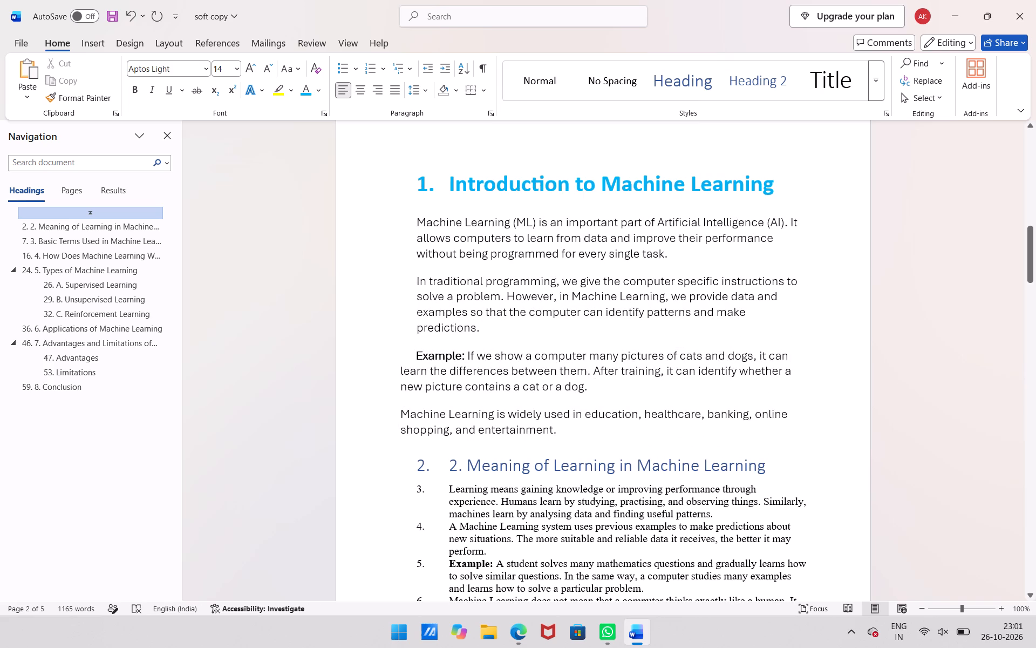
Try to indent the second line of section 1's "Example:" paragraph with four spaces.
left_click(398, 372)
key("space")
key("space")
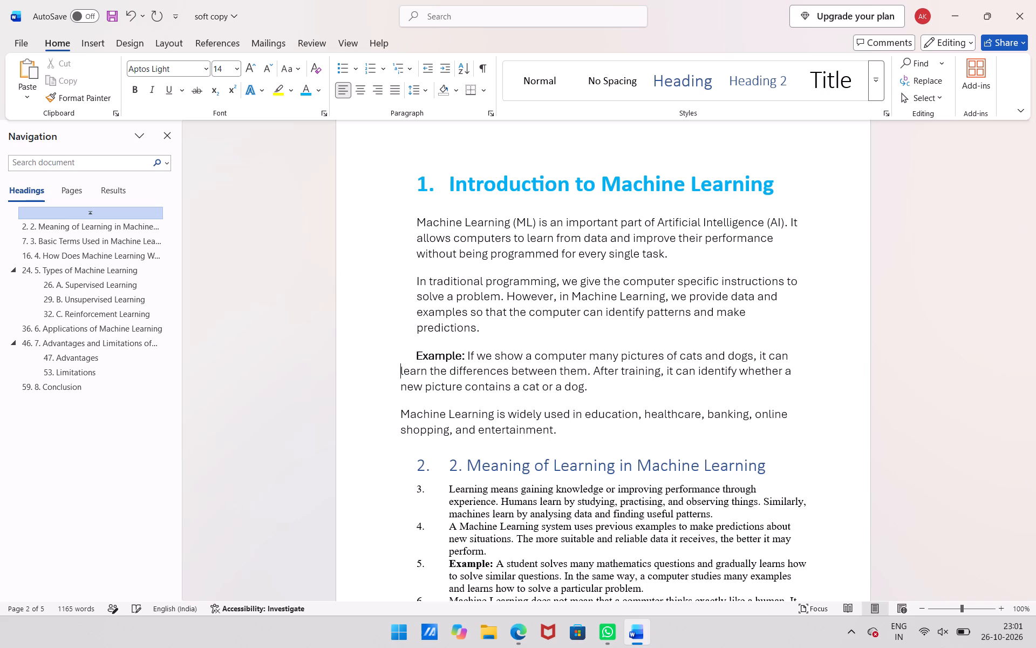
key("space")
key("space")
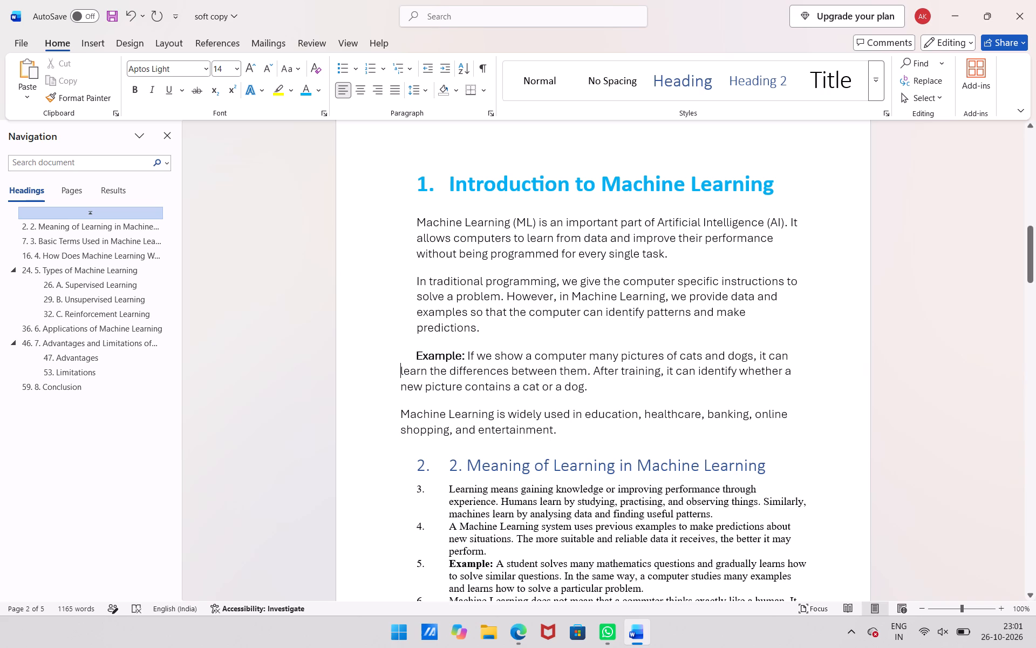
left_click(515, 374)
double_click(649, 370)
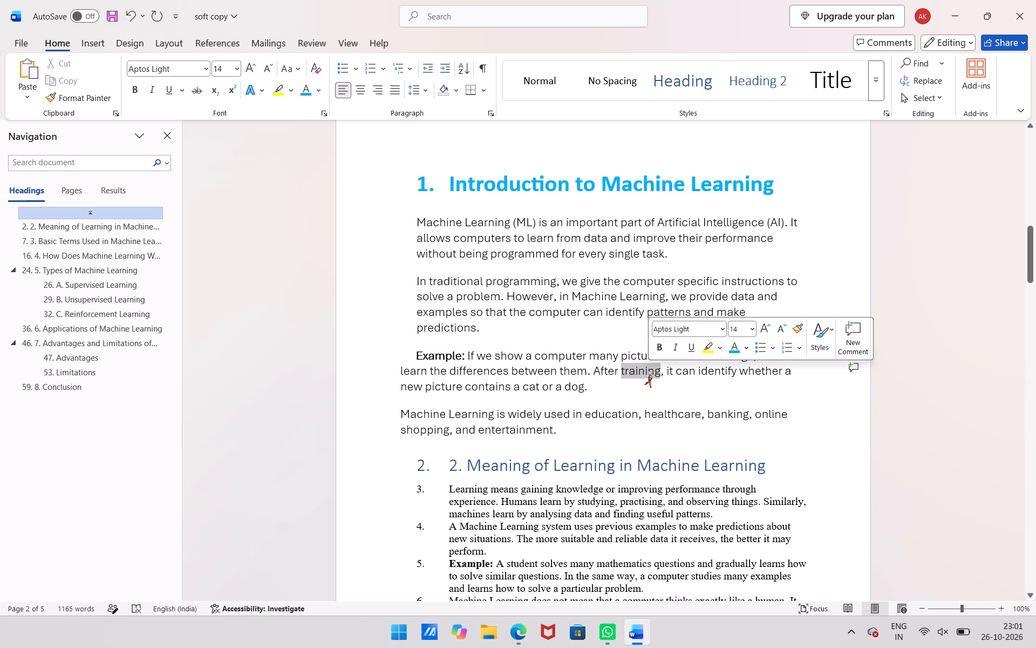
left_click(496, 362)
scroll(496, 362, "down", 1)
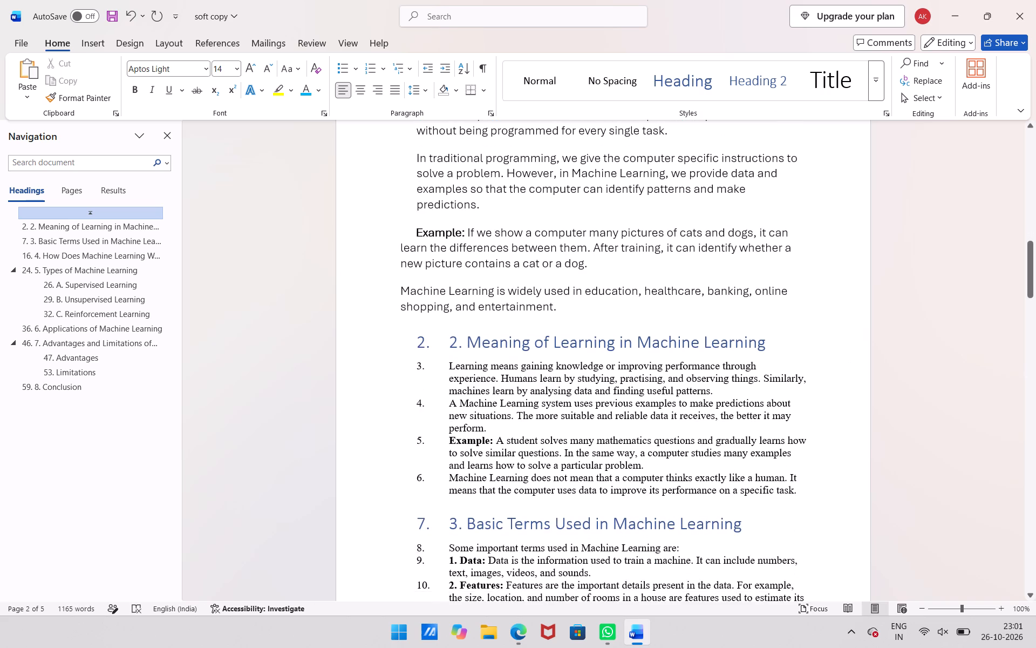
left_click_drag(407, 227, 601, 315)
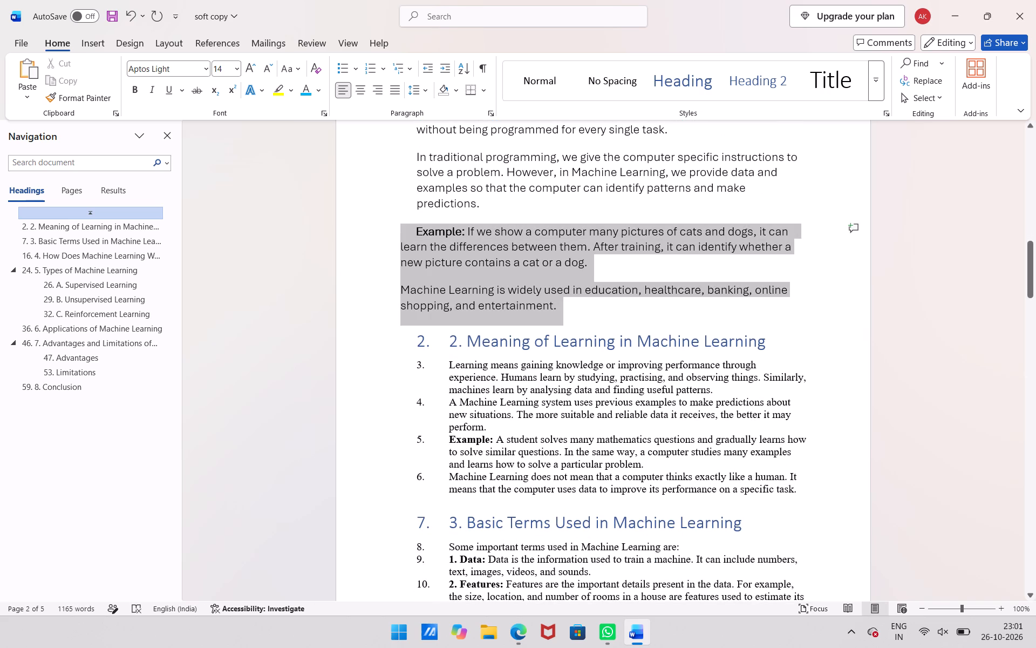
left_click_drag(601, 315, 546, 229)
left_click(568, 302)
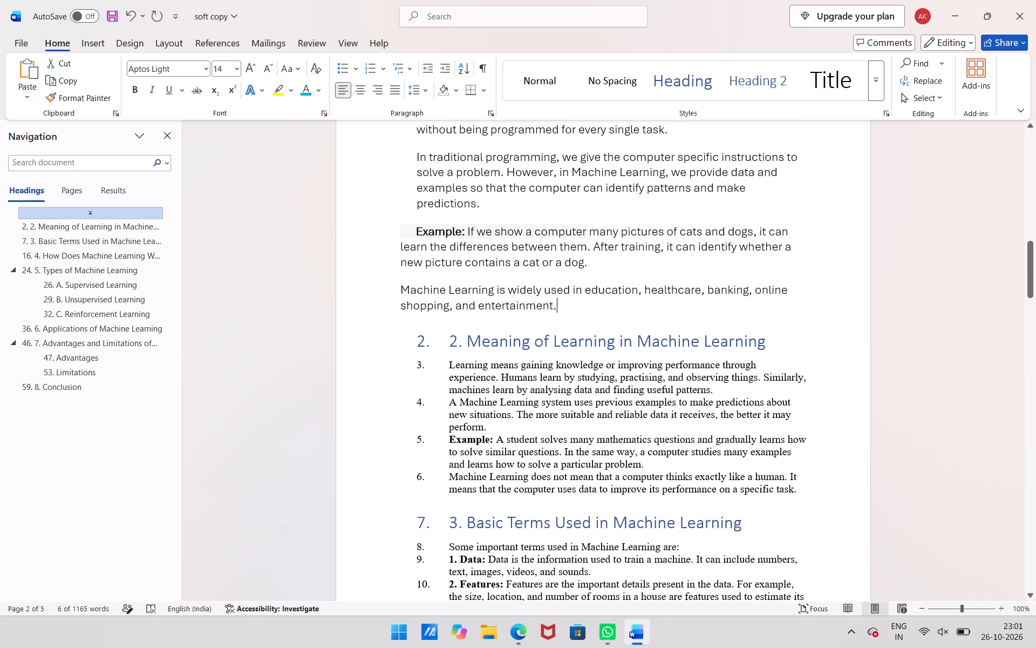
Insert an empty line between section 1's "Example:" paragraph and the "Machine Learning is widely used" paragraph.
left_click_drag(609, 255, 601, 276)
left_click(601, 276)
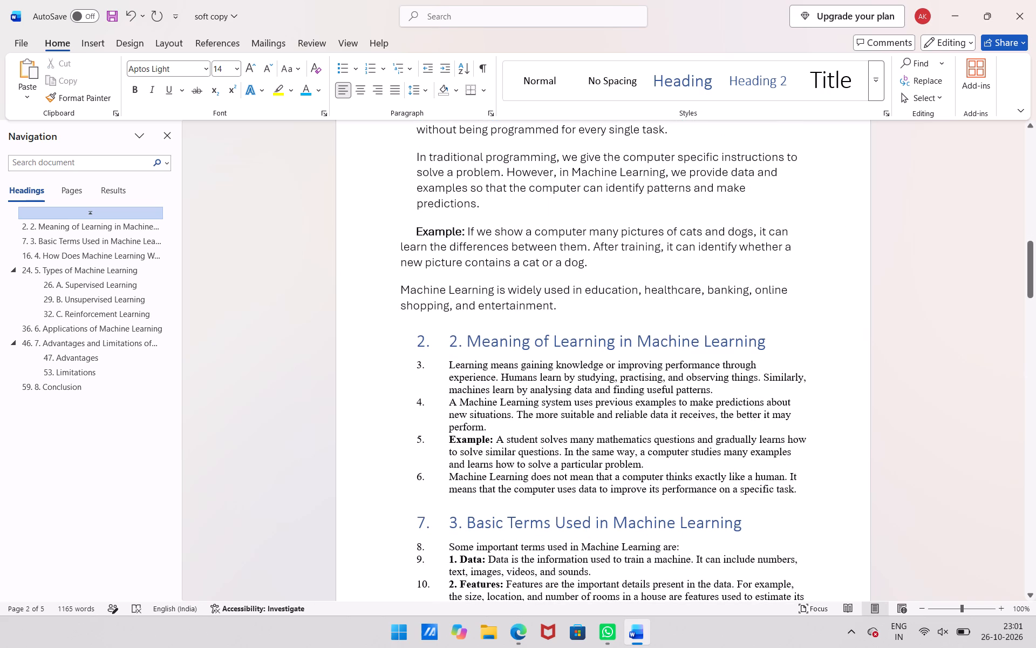
key("Return")
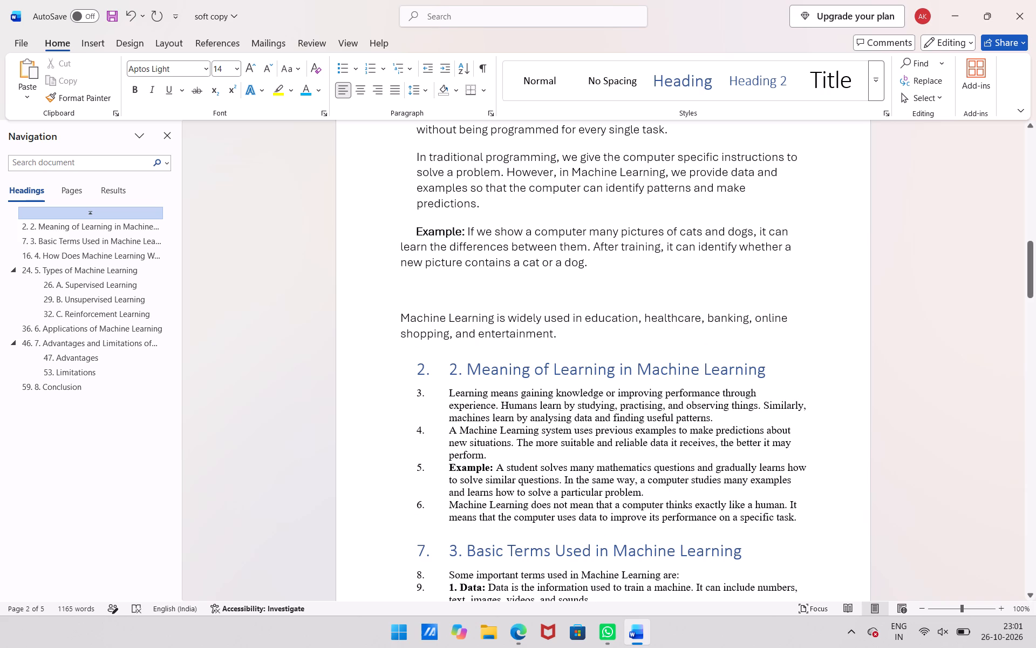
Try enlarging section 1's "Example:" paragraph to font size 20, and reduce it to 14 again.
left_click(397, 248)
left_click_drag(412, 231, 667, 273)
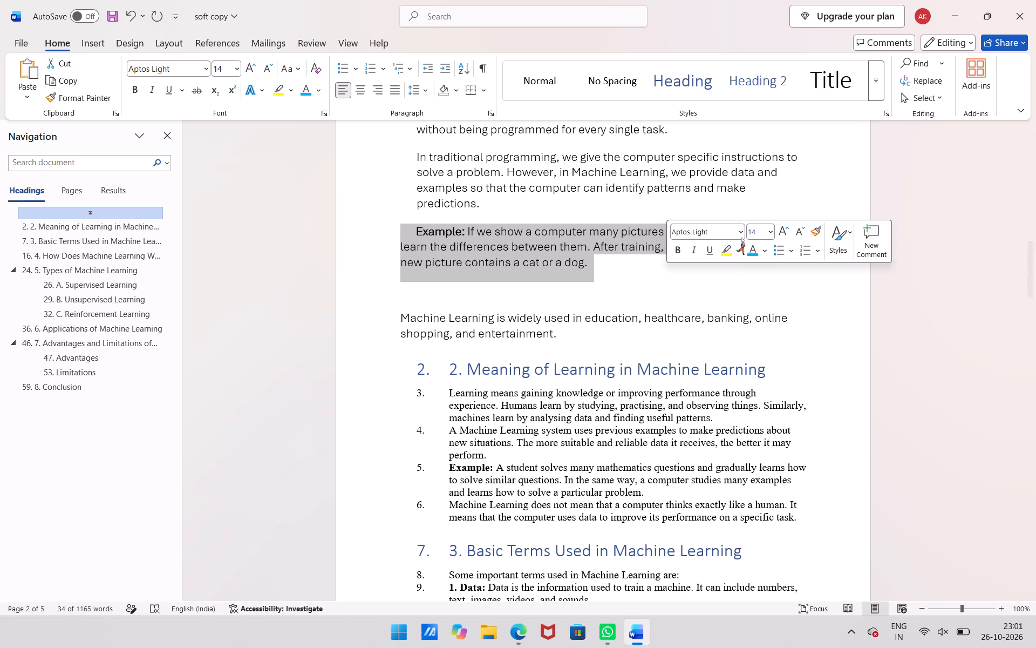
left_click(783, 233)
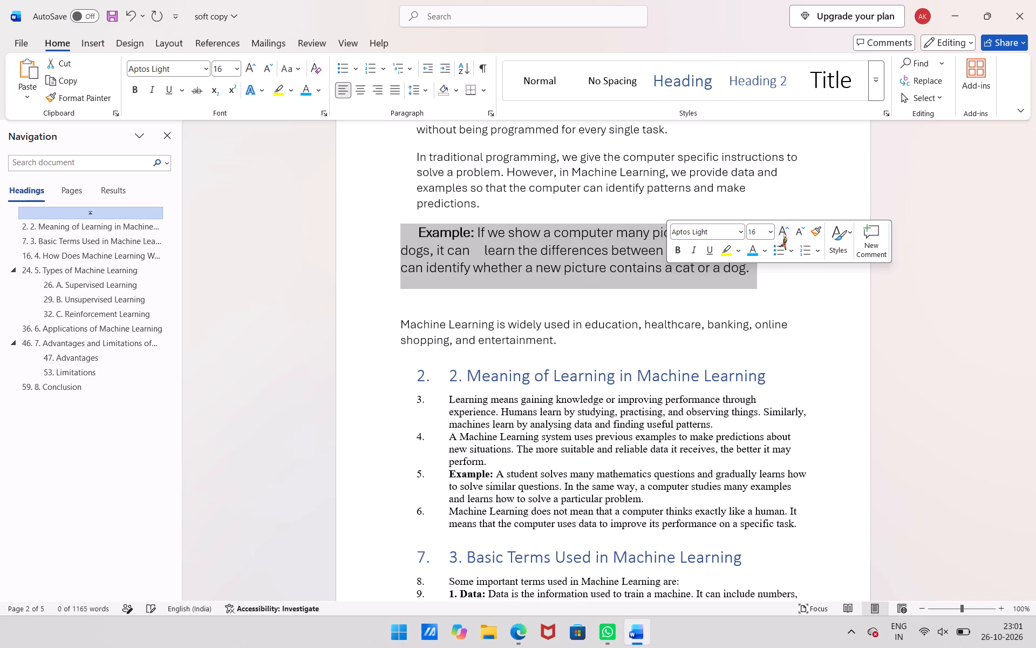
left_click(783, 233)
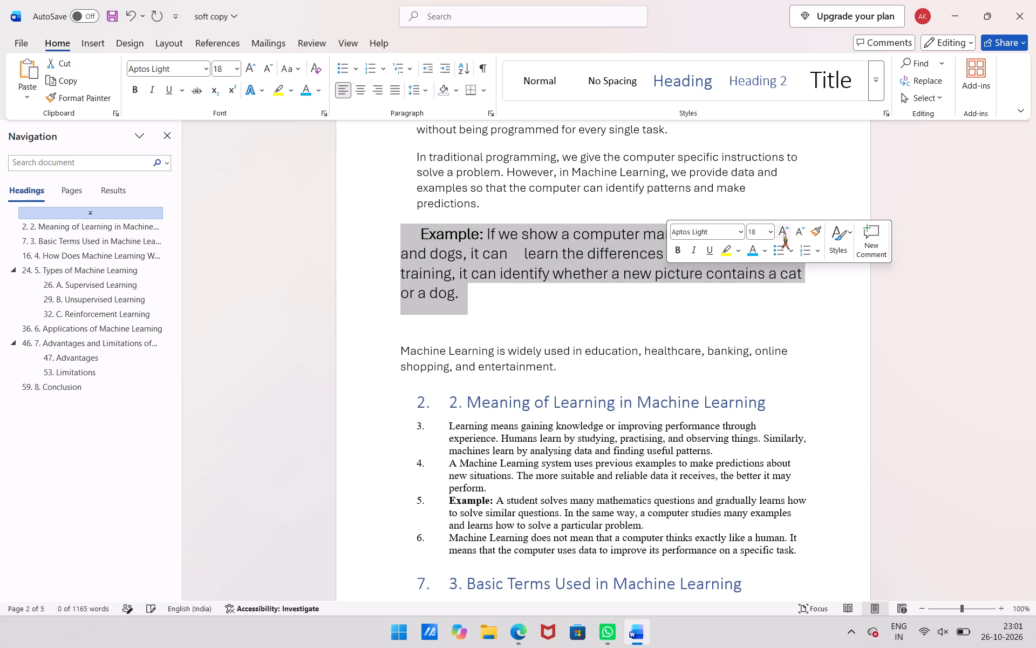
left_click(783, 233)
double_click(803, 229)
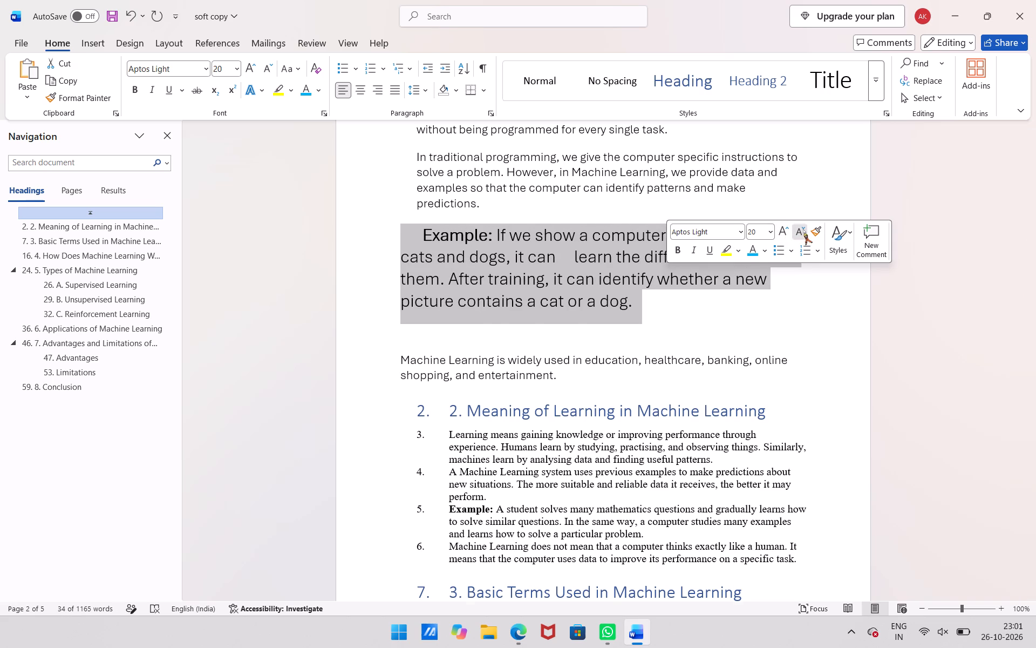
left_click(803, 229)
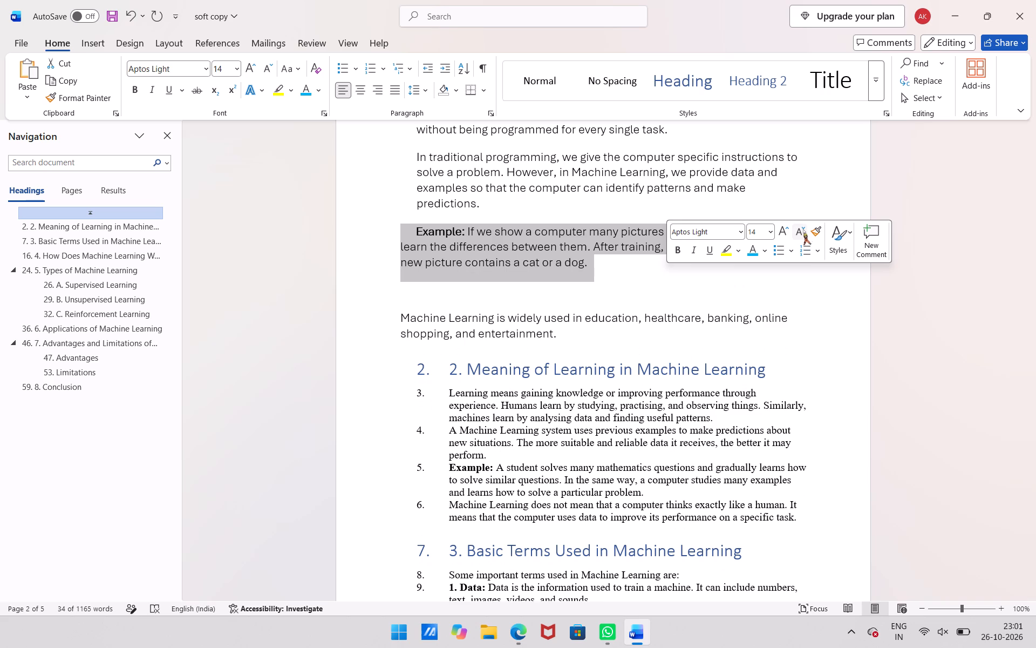
Delete the empty line between section 1's "Example:" paragraph and the "Machine Learning is widely used" paragraph.
left_click(600, 296)
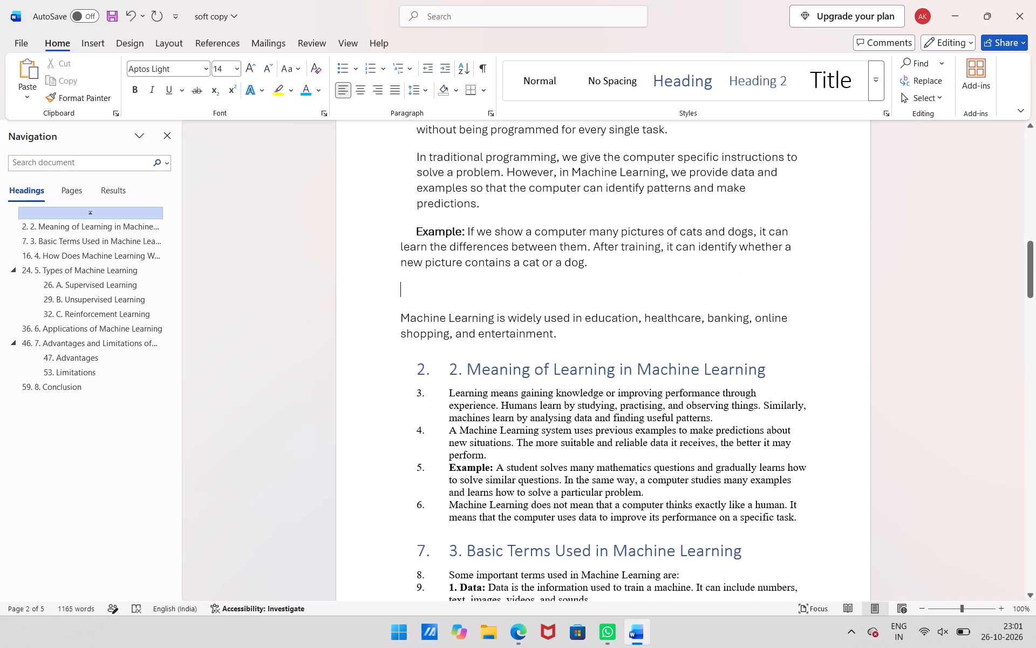
key("BackSpace")
Remove the extra list number and indent from the "2. Meaning of Learning in Machine Learning" heading.
scroll(430, 333, "down", 1)
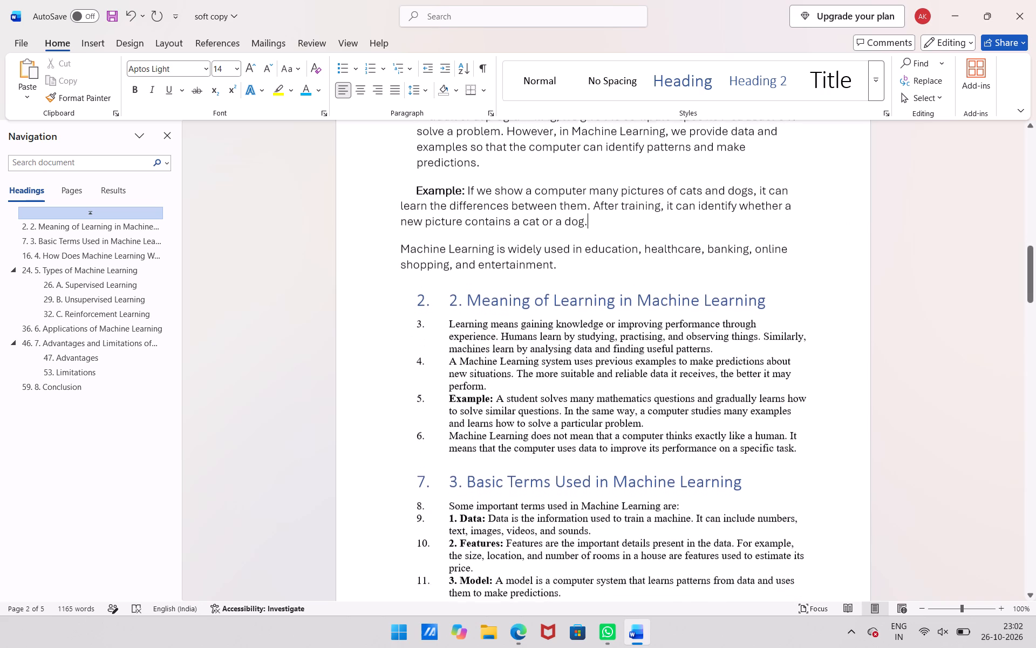
left_click(435, 307)
key("BackSpace")
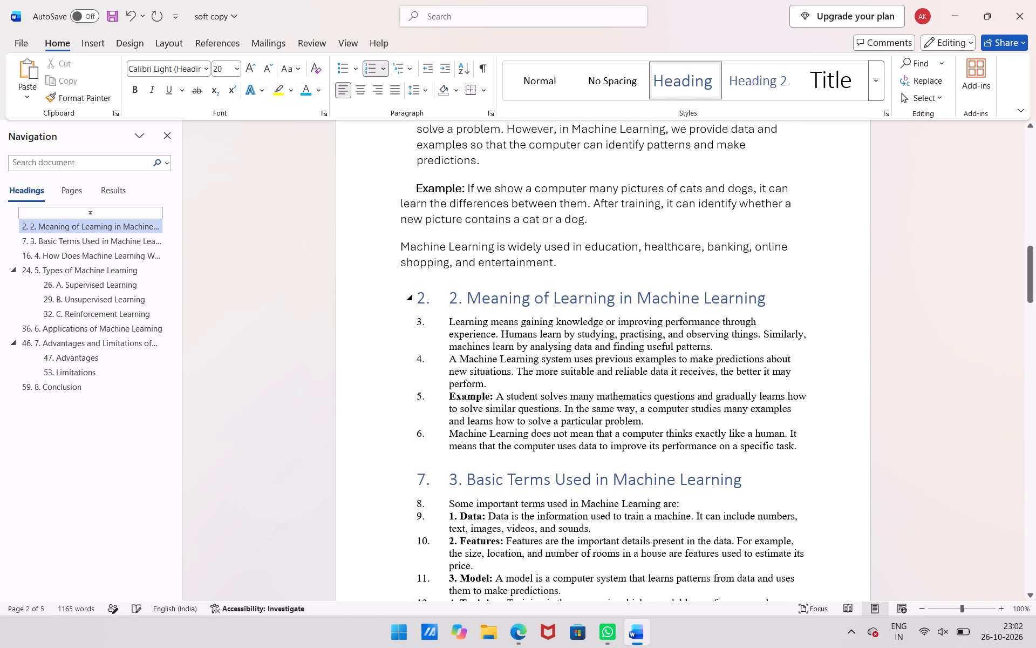
key("BackSpace")
Make the "2. Meaning of Learning in Machine Learning" heading bold with font size 24.
left_click_drag(401, 293, 719, 293)
left_click(730, 261)
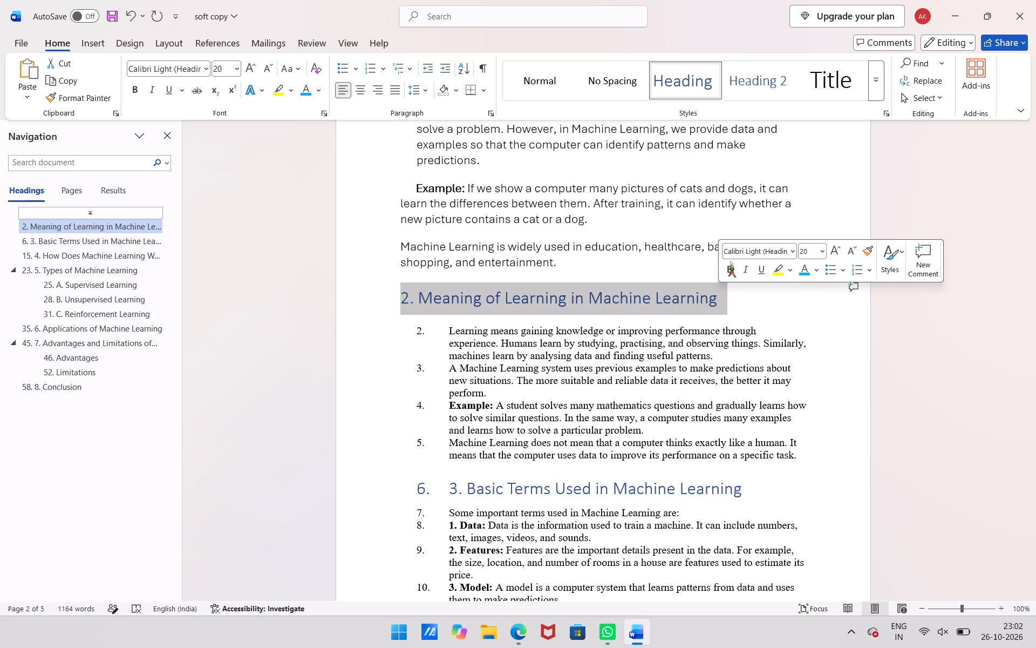
left_click(729, 270)
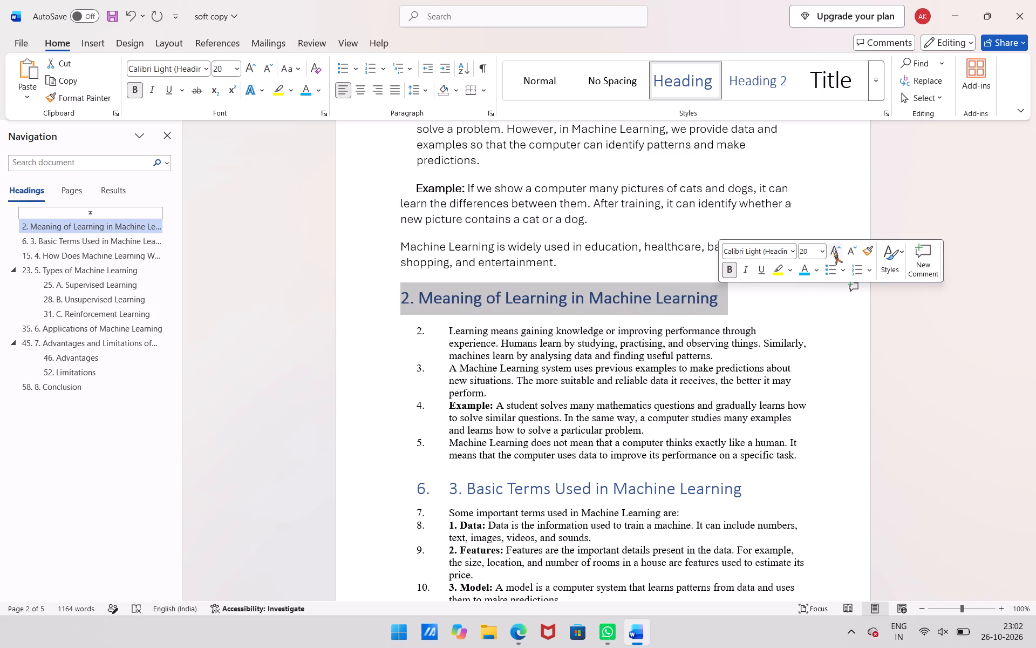
double_click(833, 249)
left_click(833, 249)
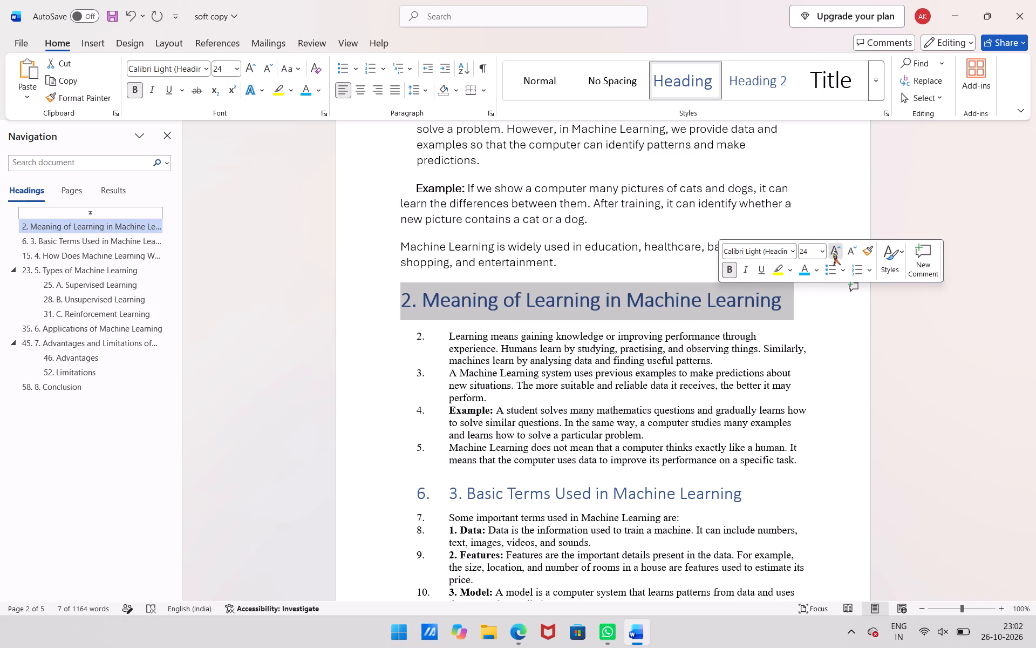
left_click(853, 249)
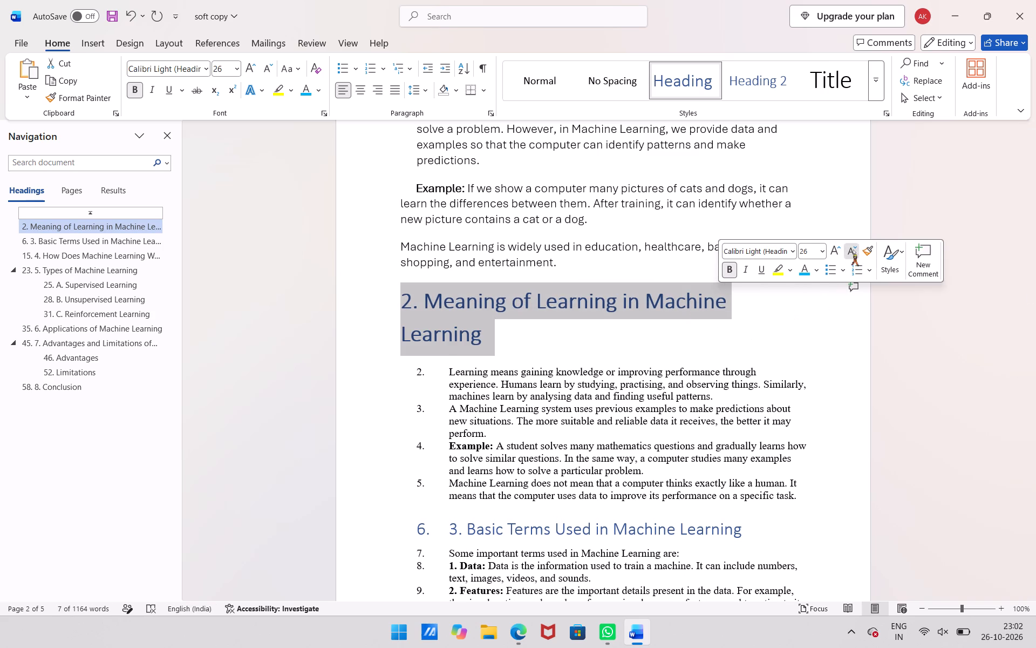
Remove the list numbers and indents from all four body paragraphs of section 2.
scroll(668, 367, "down", 1)
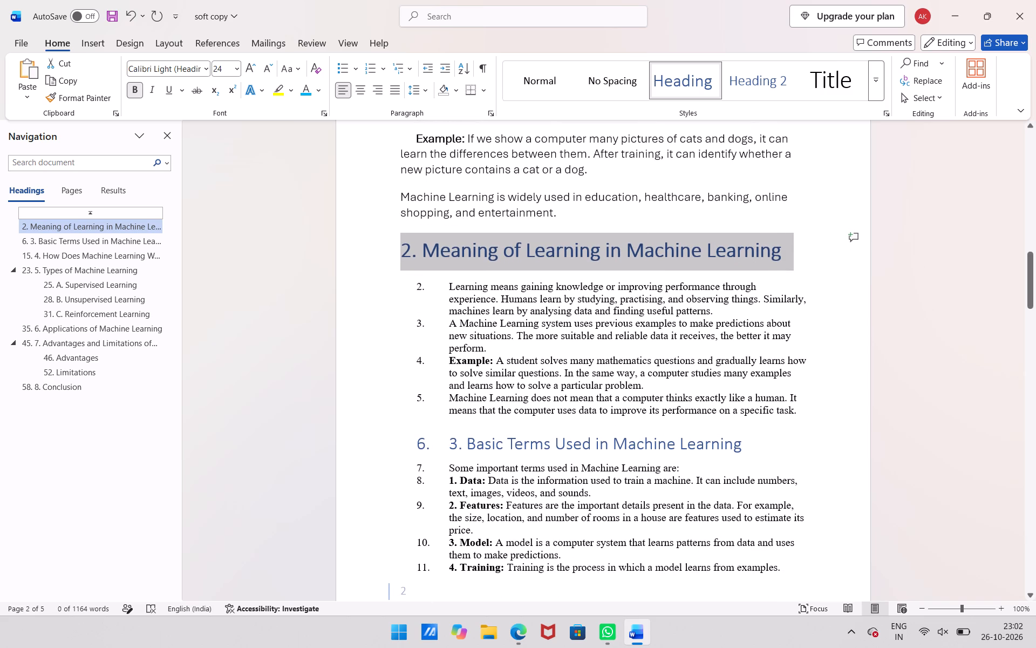
left_click(446, 292)
key("BackSpace")
key("BackSpace")
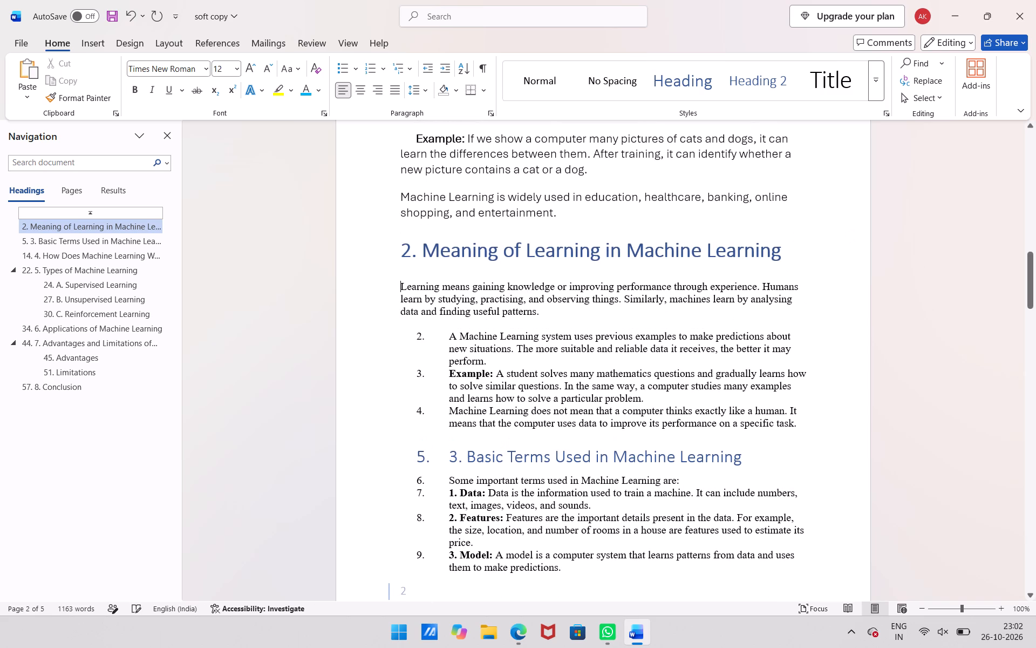
left_click(446, 339)
key("BackSpace")
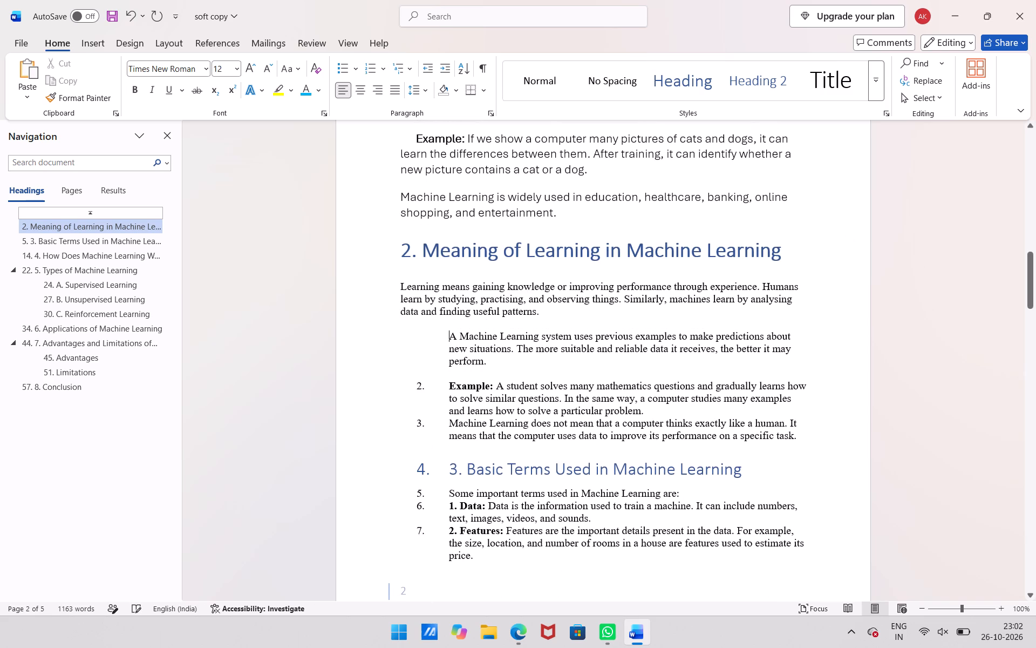
key("BackSpace")
left_click(449, 375)
key("BackSpace")
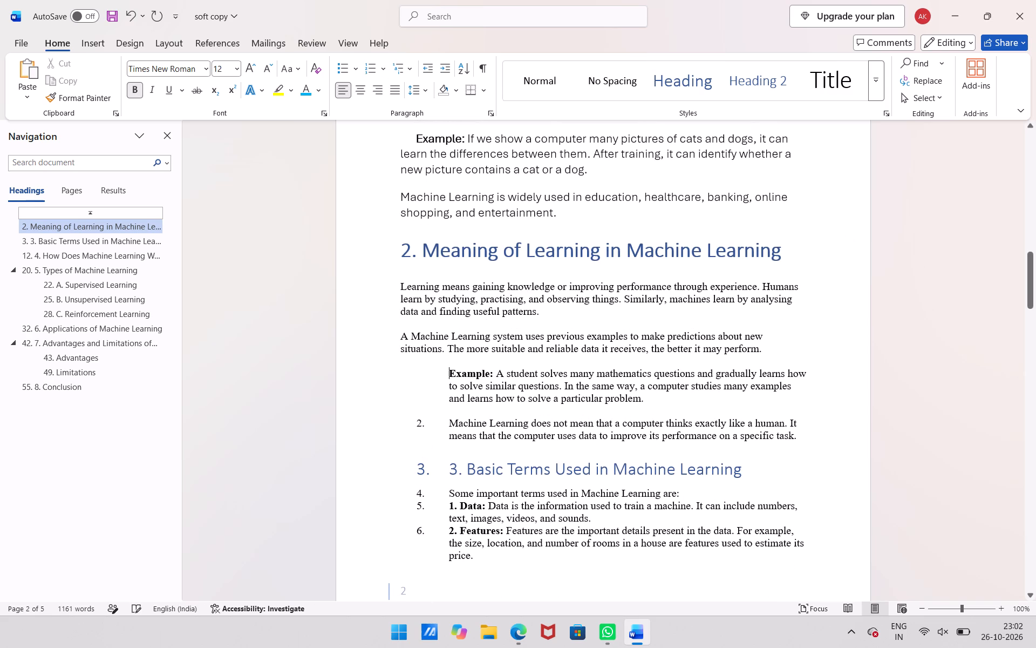
key("BackSpace")
left_click(449, 418)
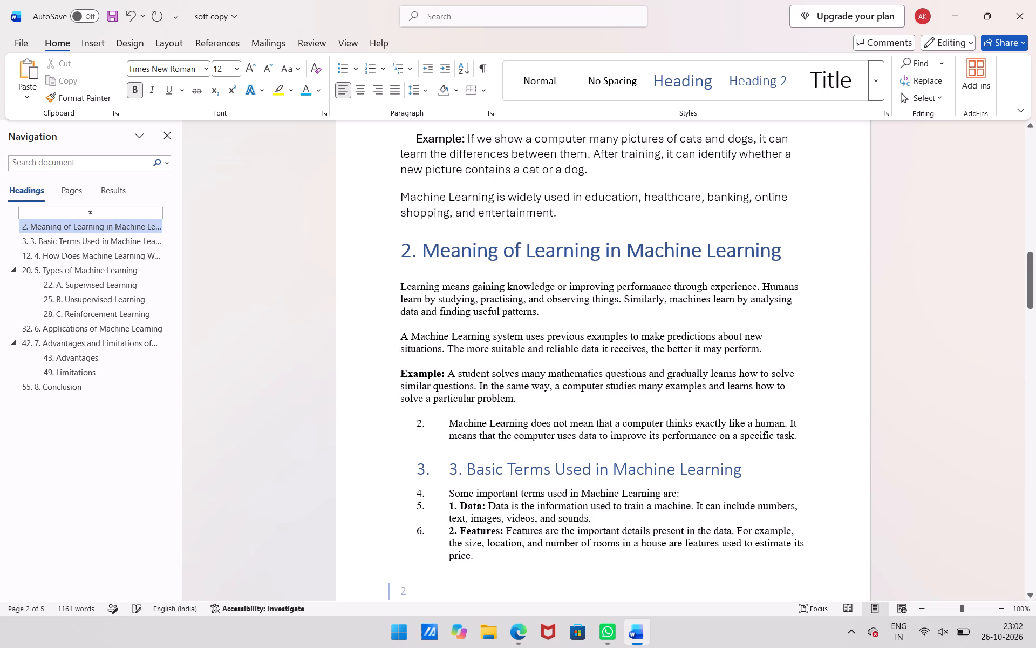
key("BackSpace")
key("BackSpace")
Remove the extra list number and indent from the "3. Basic Terms Used in Machine Learning" heading.
scroll(449, 418, "down", 1)
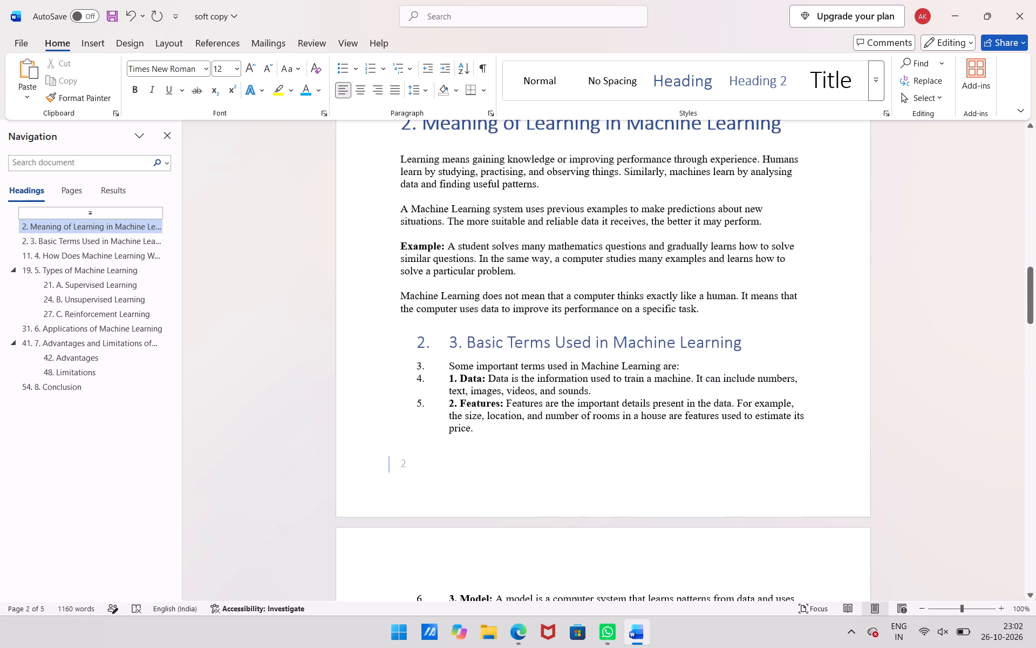
left_click(450, 344)
key("BackSpace")
key("BackSpace")
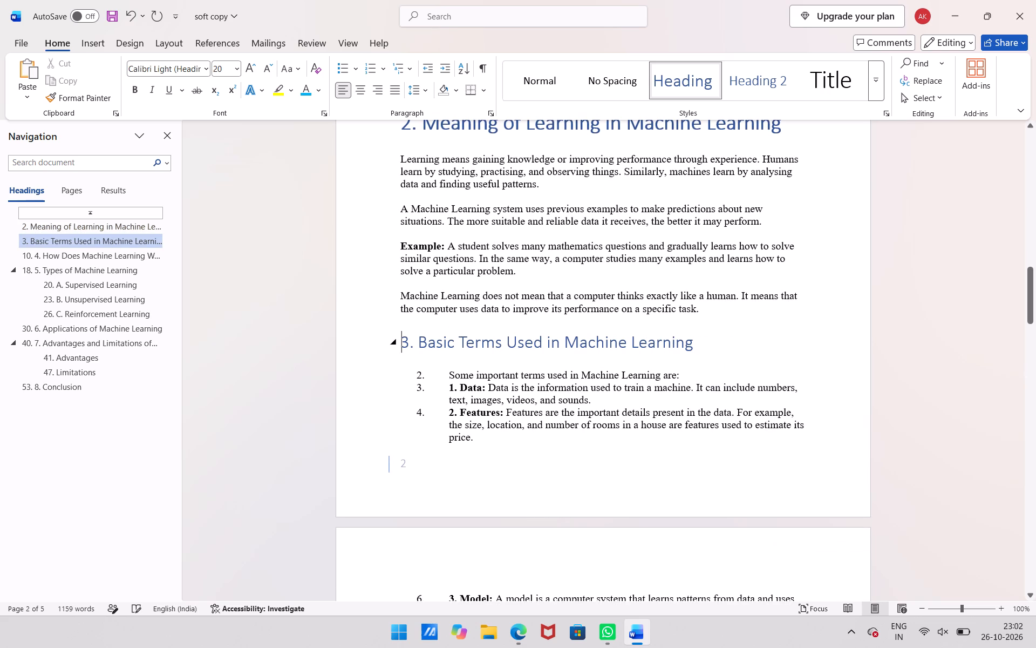
Enlarge the "3. Basic Terms Used in Machine Learning" heading to font size 26.
left_click_drag(698, 343, 492, 386)
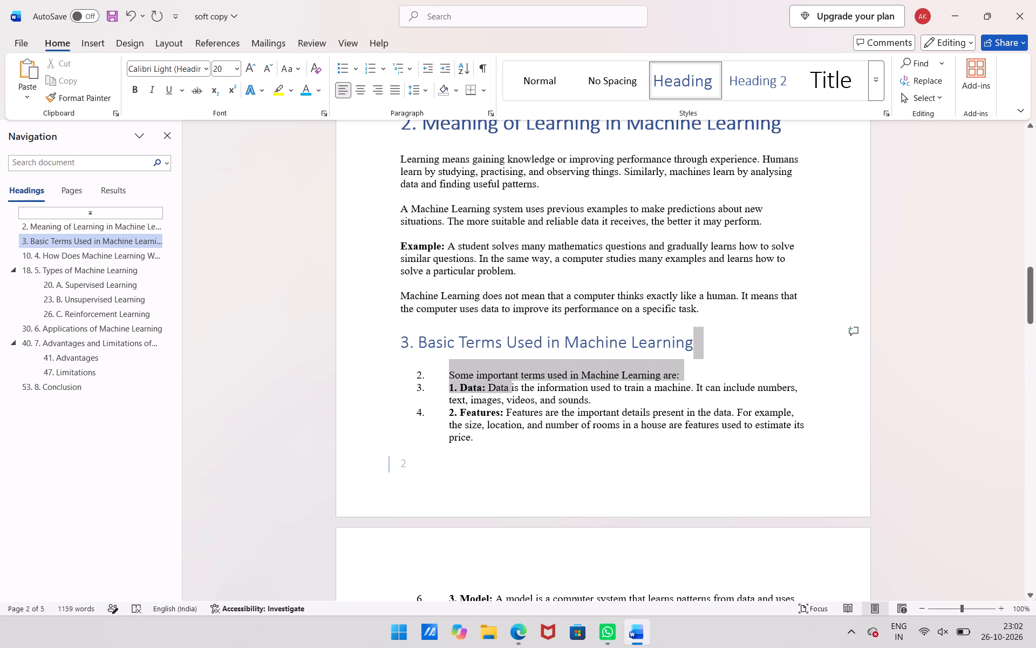
left_click_drag(492, 386, 409, 339)
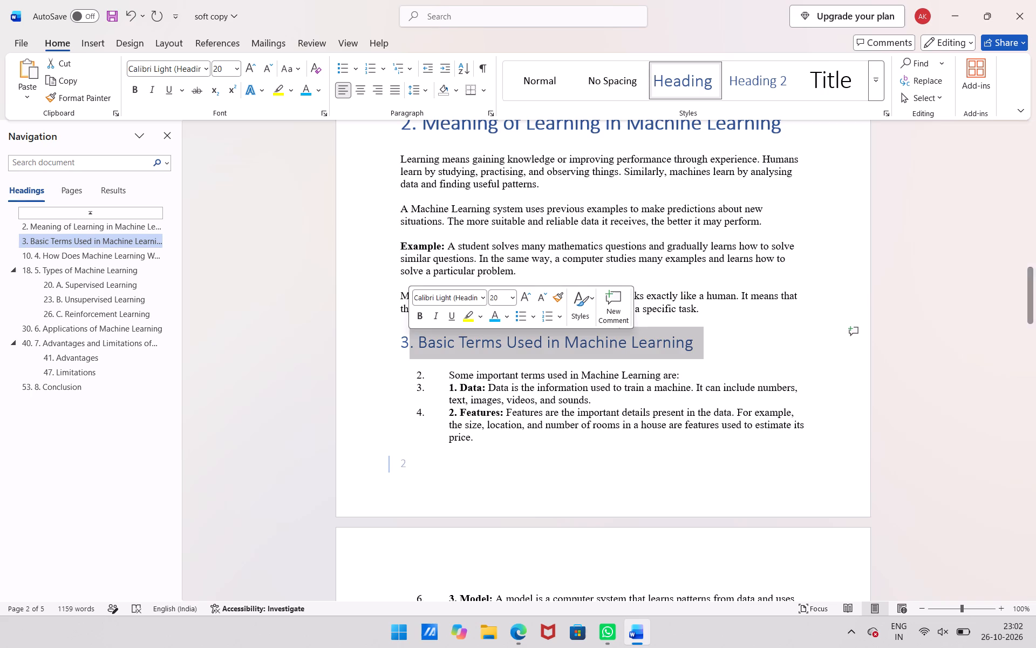
left_click(717, 328)
left_click_drag(717, 328, 698, 344)
double_click(698, 344)
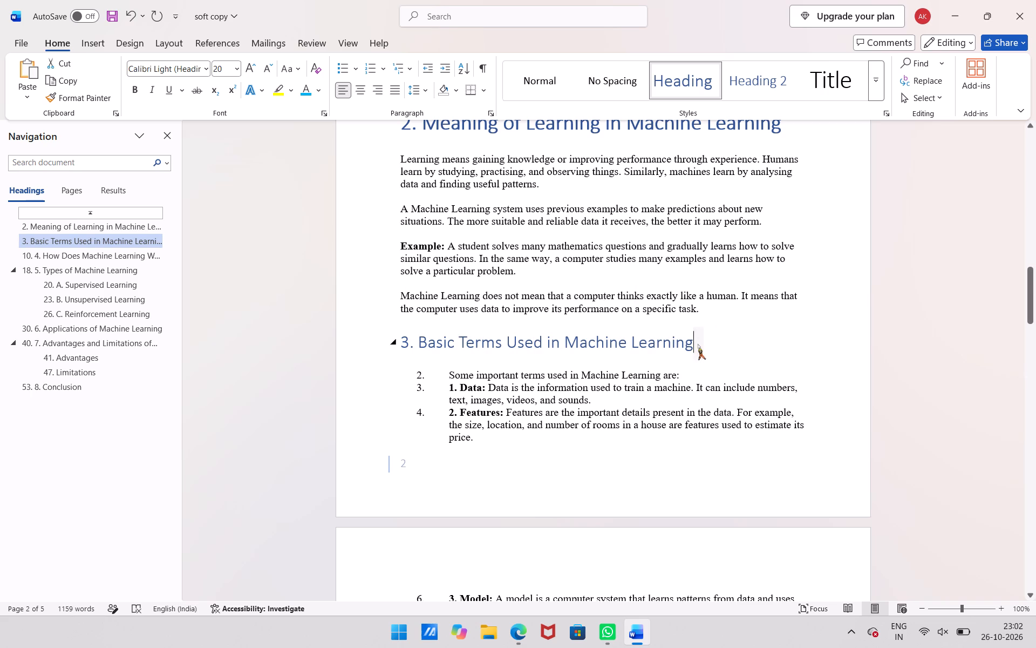
left_click(706, 343)
left_click_drag(699, 342, 398, 340)
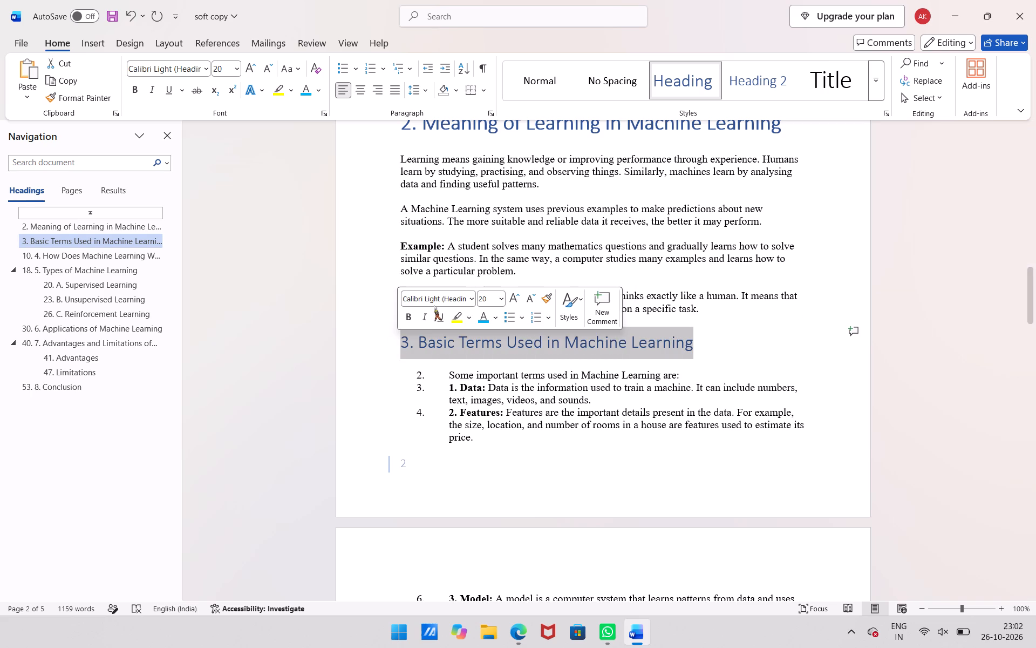
double_click(519, 295)
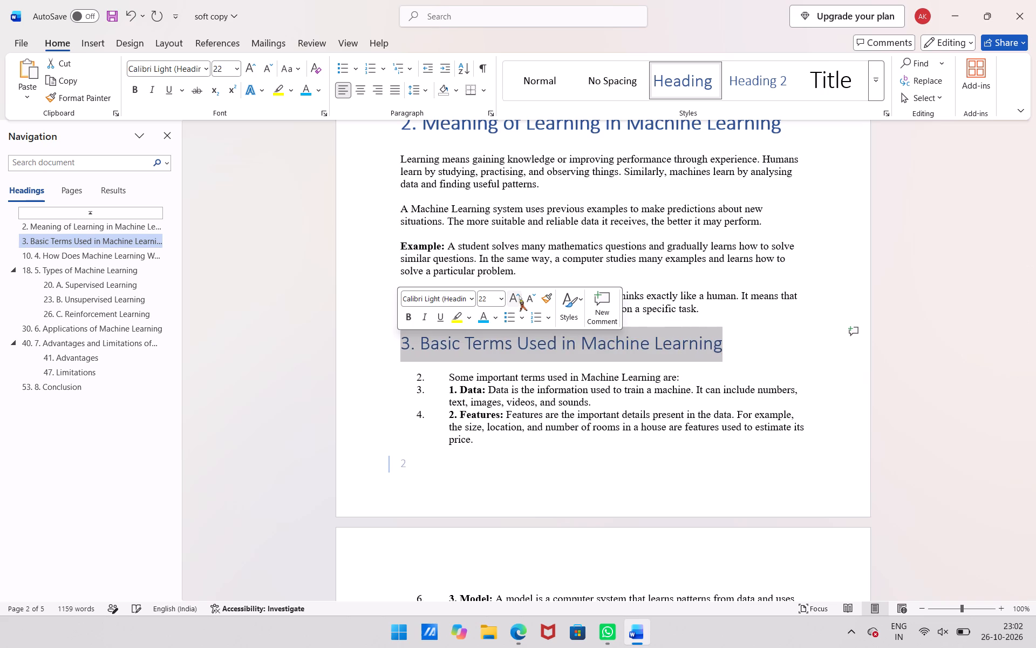
left_click(519, 295)
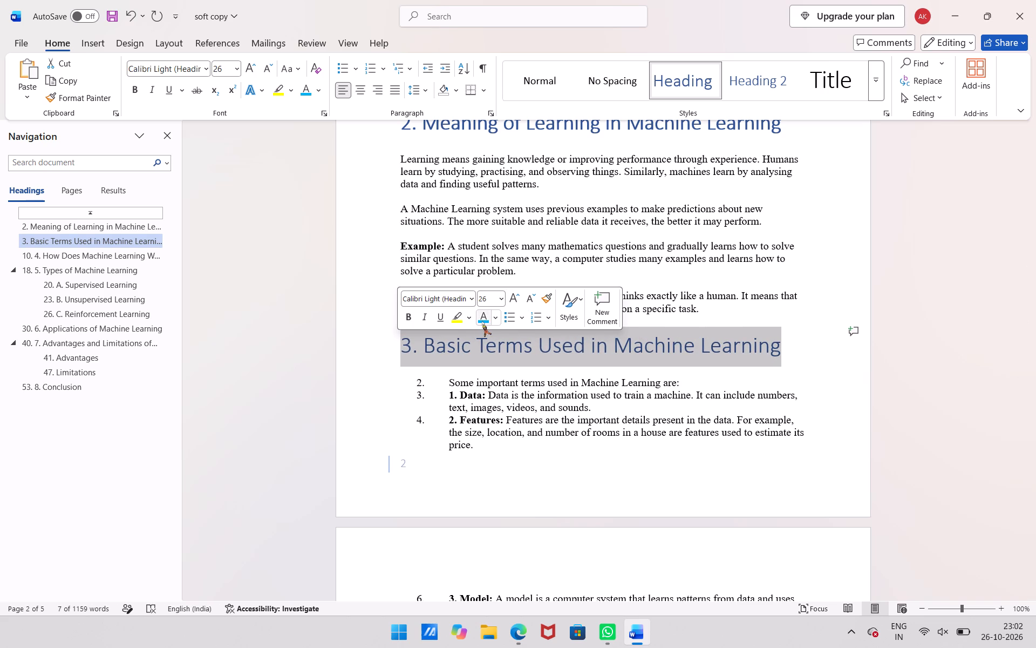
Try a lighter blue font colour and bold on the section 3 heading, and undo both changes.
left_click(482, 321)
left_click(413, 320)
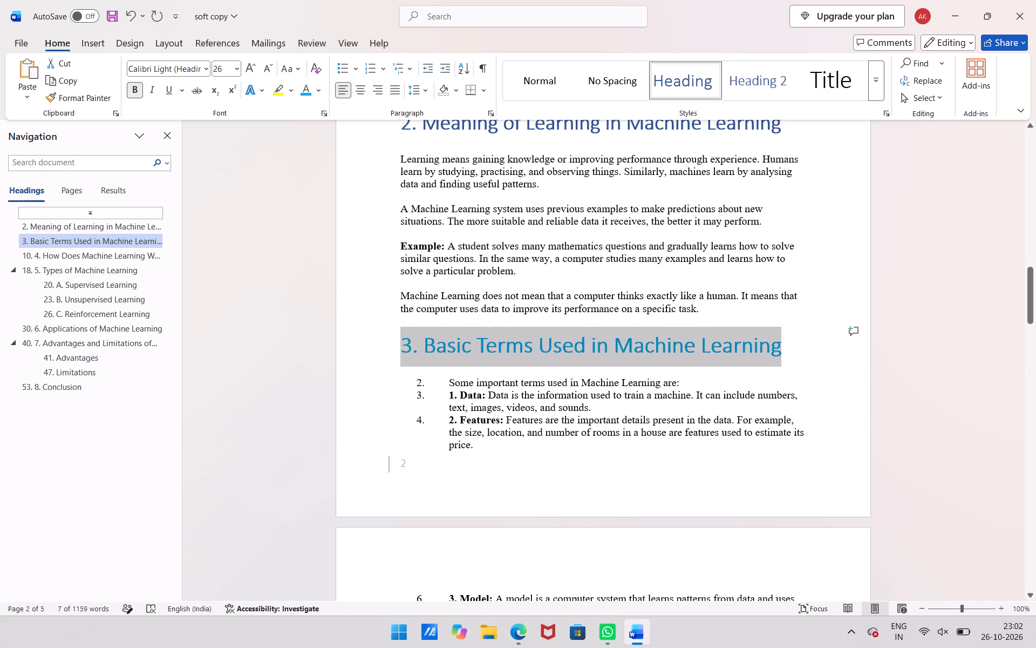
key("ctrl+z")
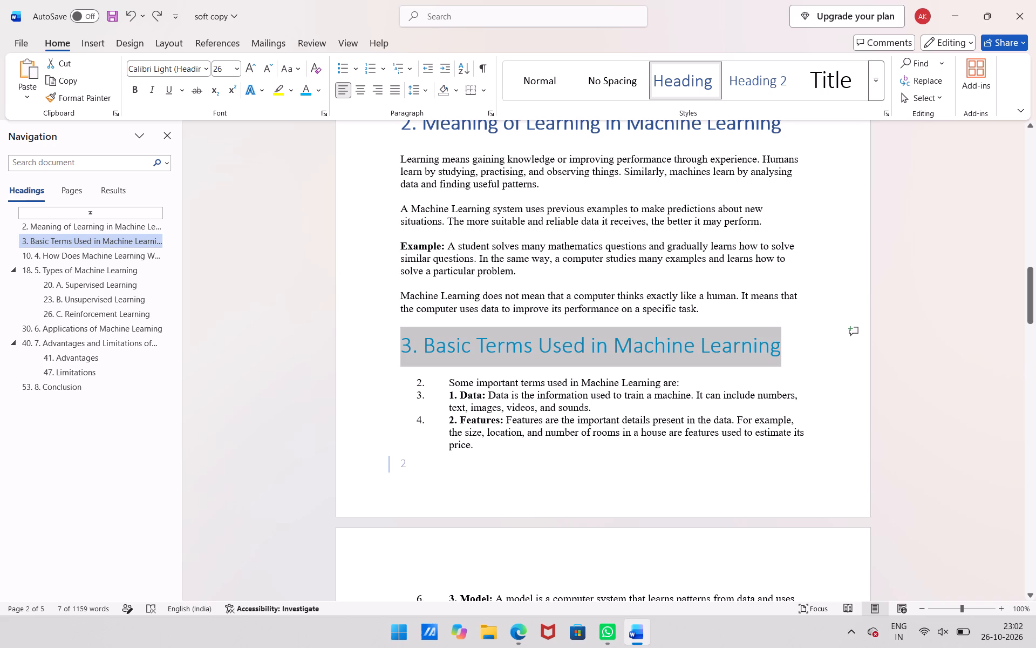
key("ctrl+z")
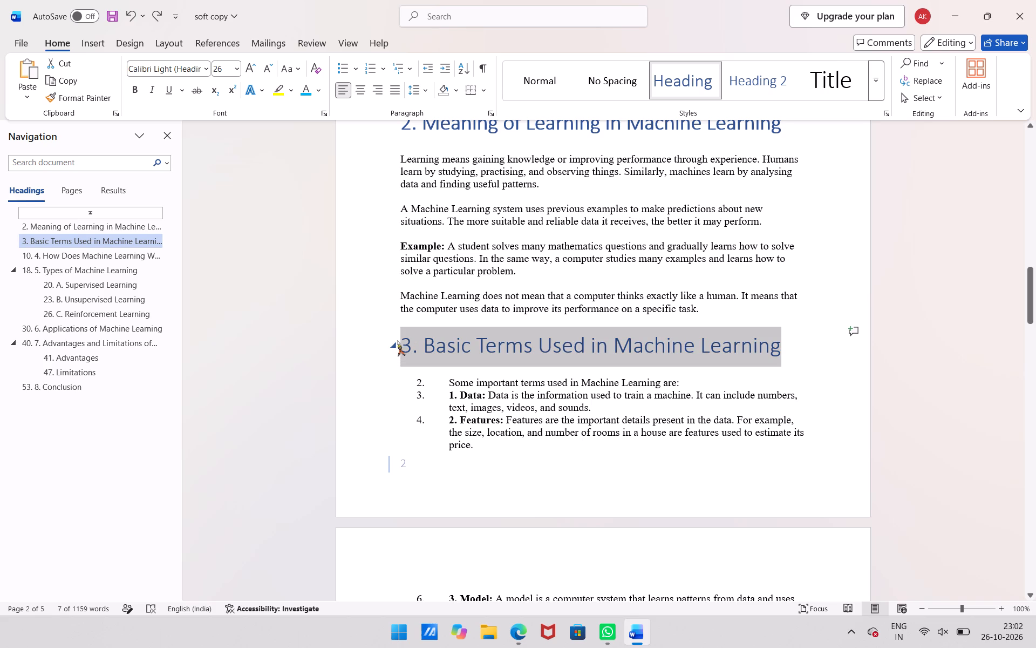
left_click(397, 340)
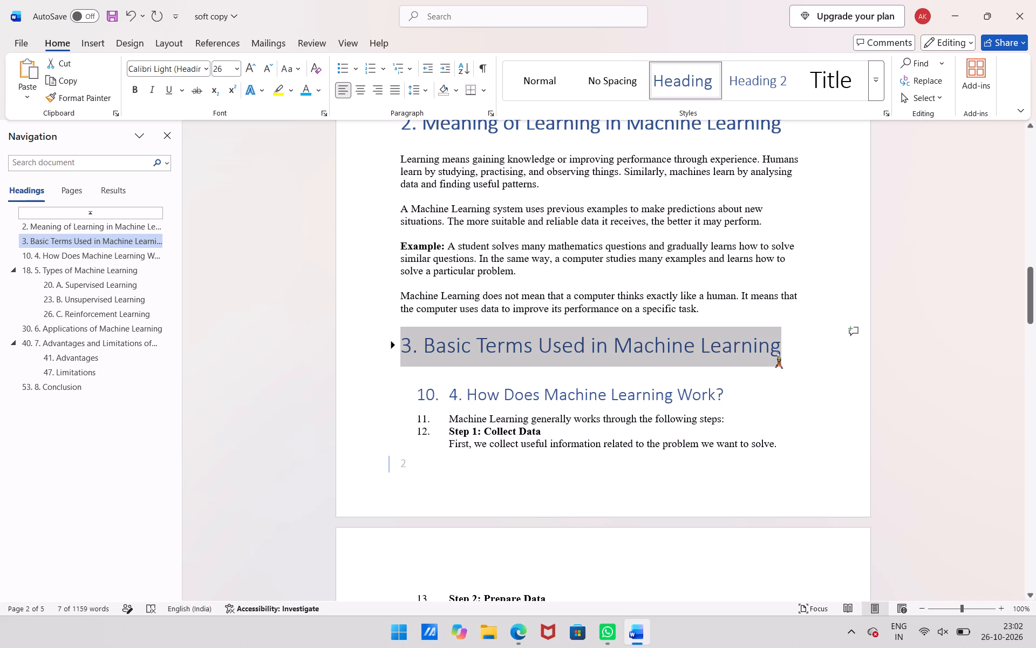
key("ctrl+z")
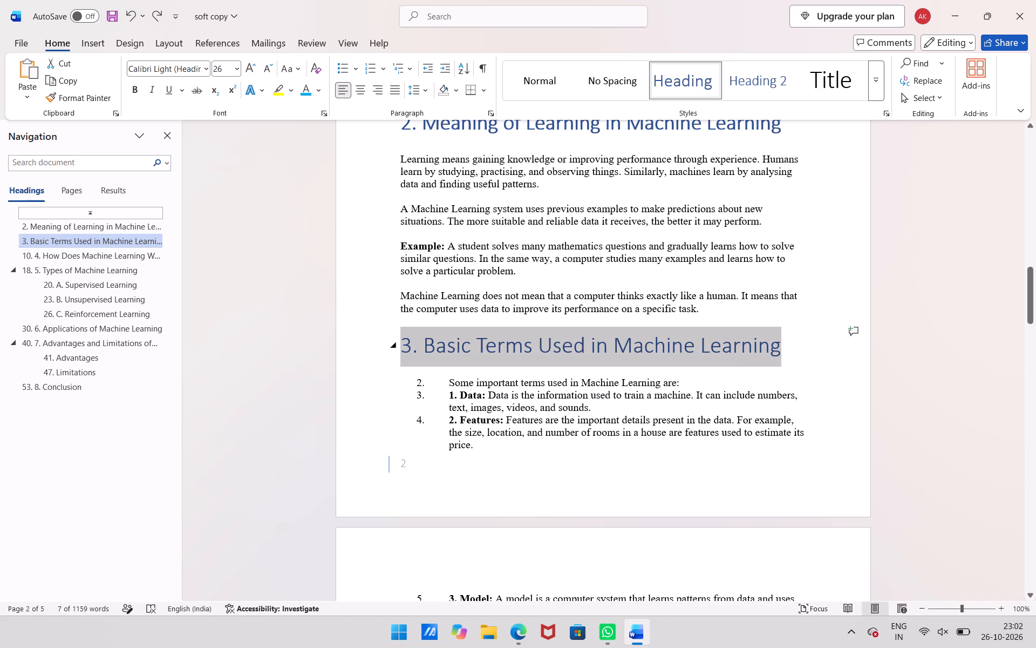
Make the whole "3. Basic Terms Used in Machine Learning" heading bold.
left_click(789, 349)
left_click_drag(783, 348, 497, 325)
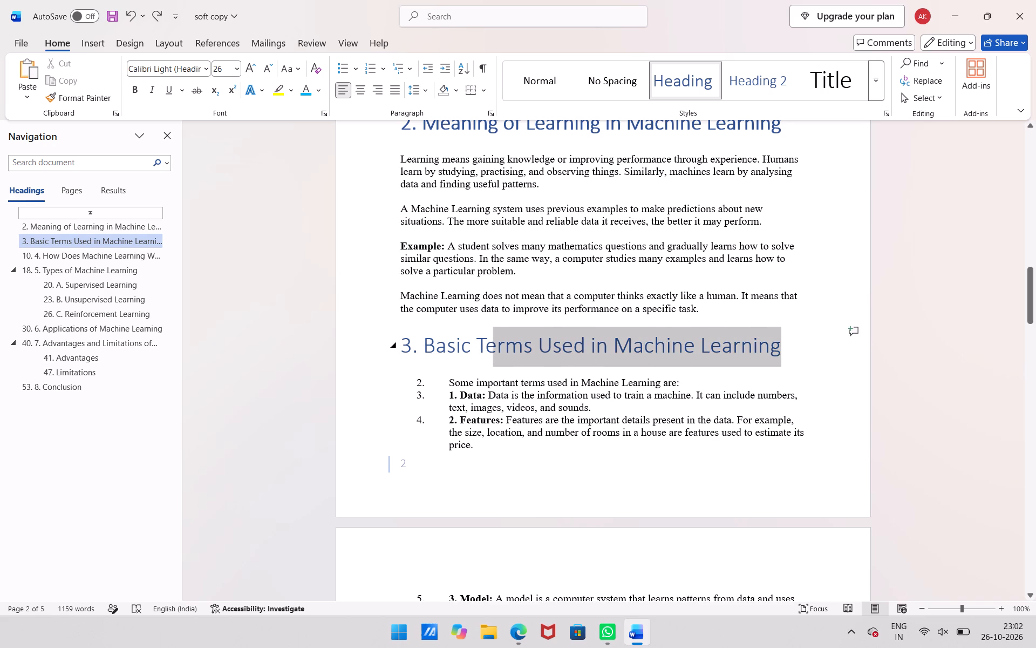
left_click_drag(497, 325, 409, 350)
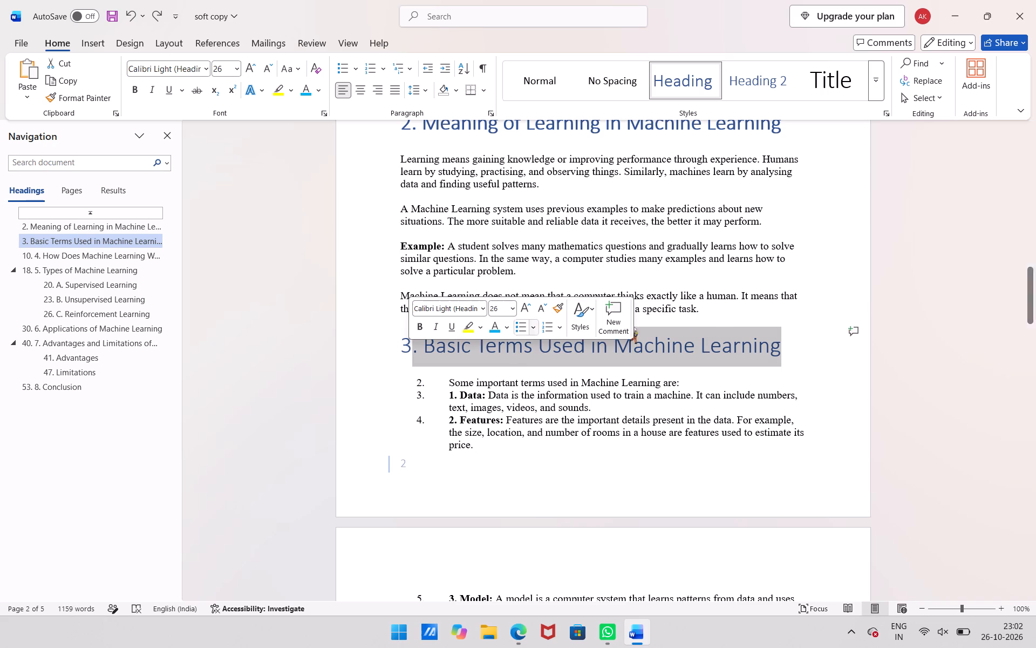
left_click(775, 346)
left_click_drag(790, 339, 392, 346)
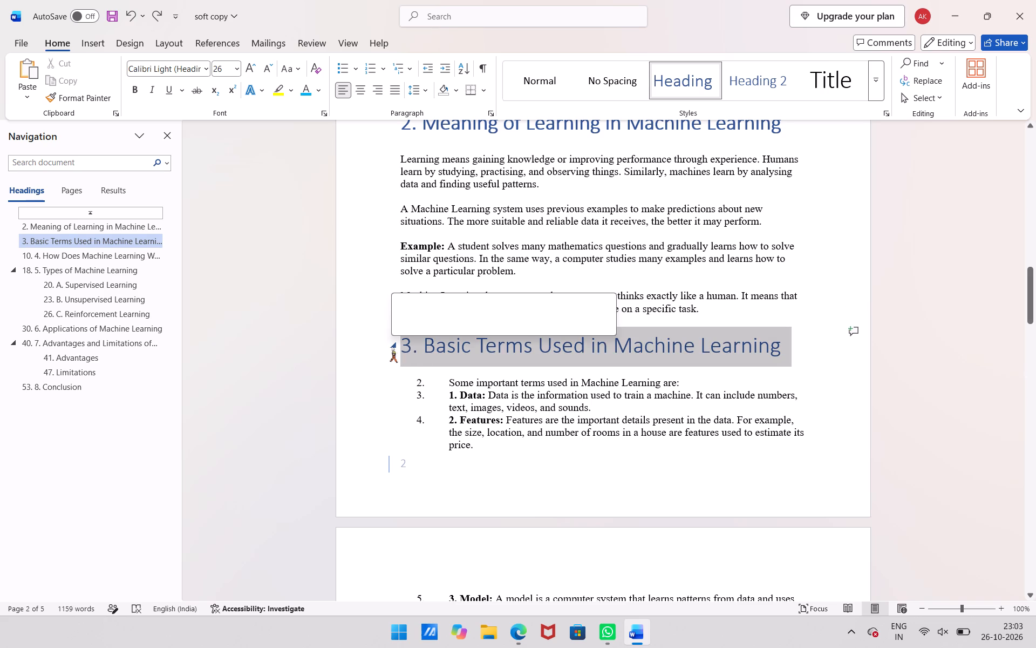
left_click(405, 316)
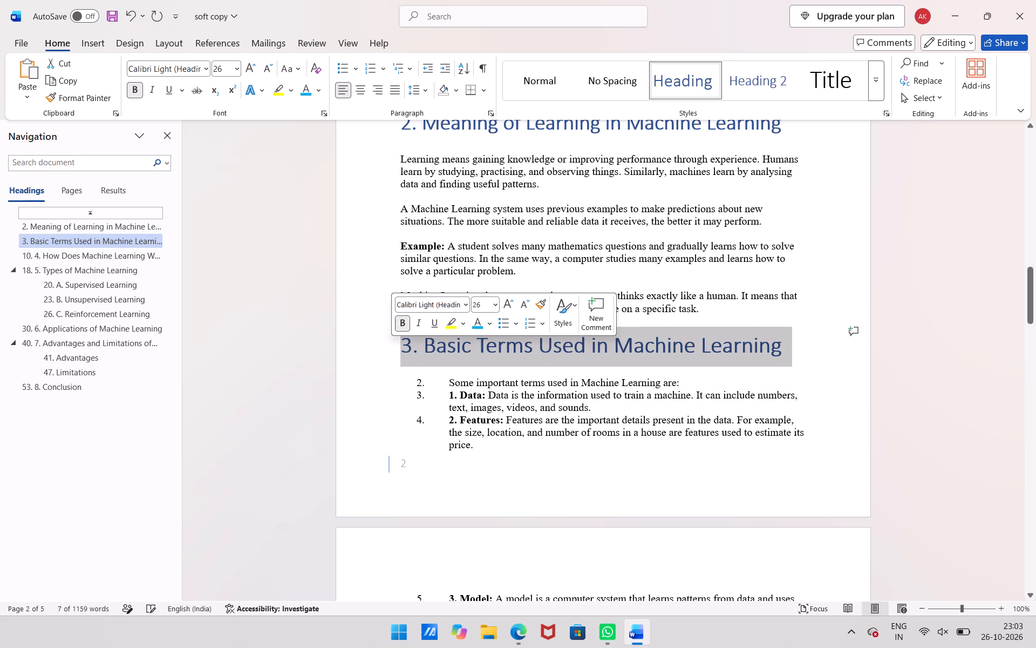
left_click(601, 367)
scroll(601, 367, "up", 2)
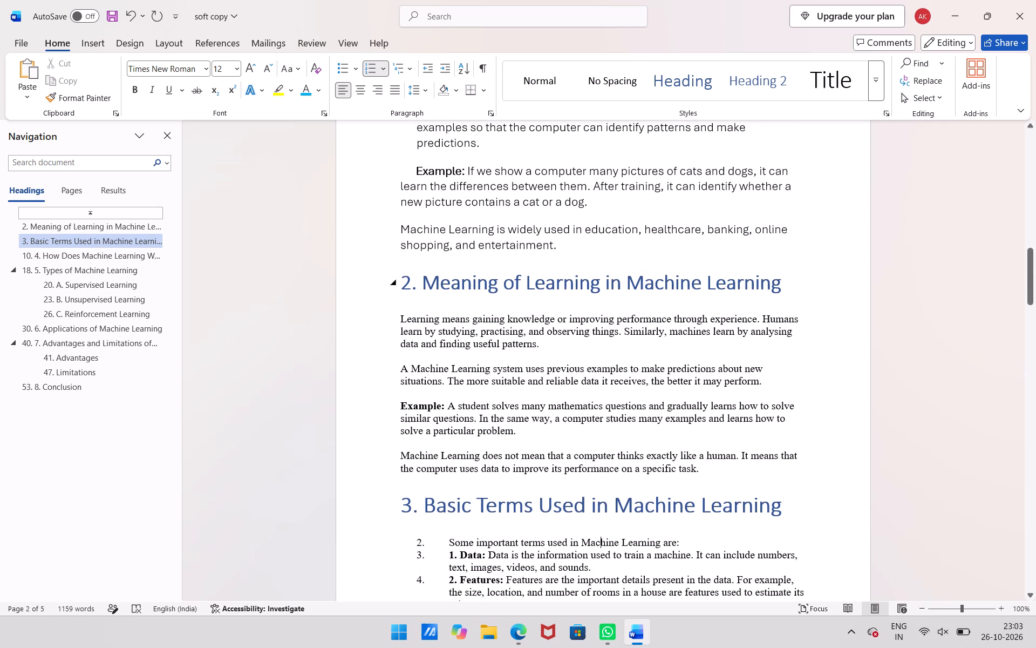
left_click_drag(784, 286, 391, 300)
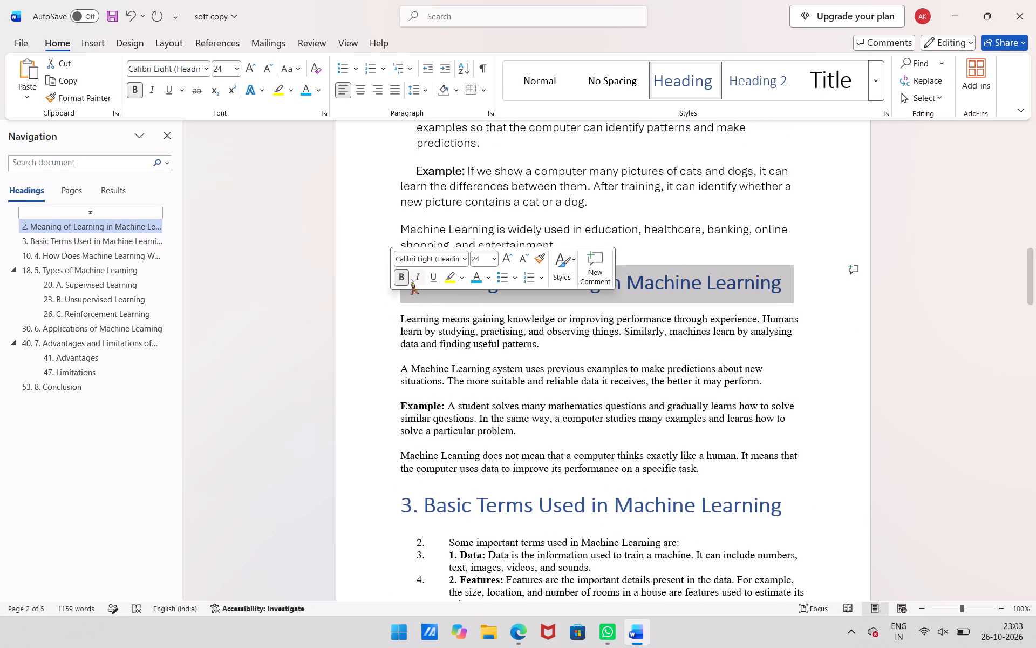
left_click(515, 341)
Remove the list numbers and indents from section 3's introductory sentence and the "1. Data" paragraph.
scroll(515, 341, "down", 3)
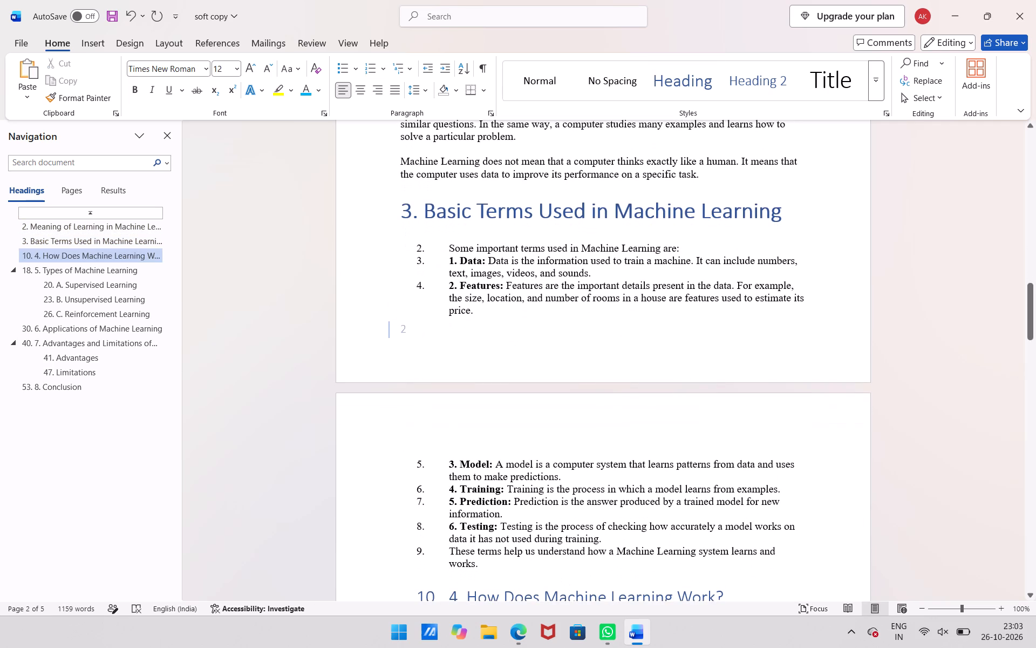
left_click(448, 250)
key("BackSpace")
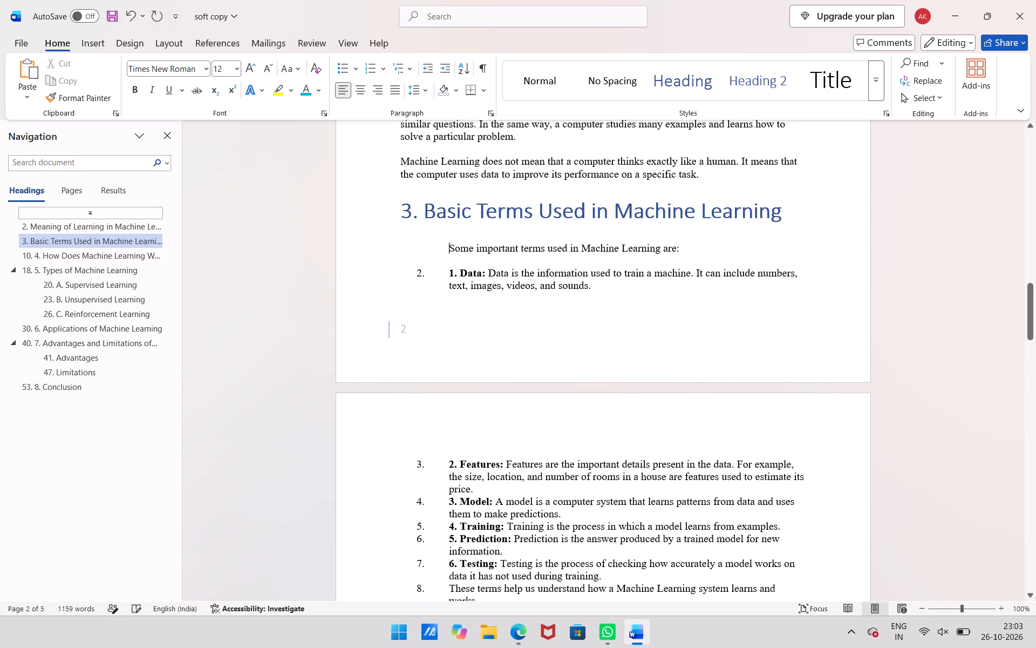
key("BackSpace")
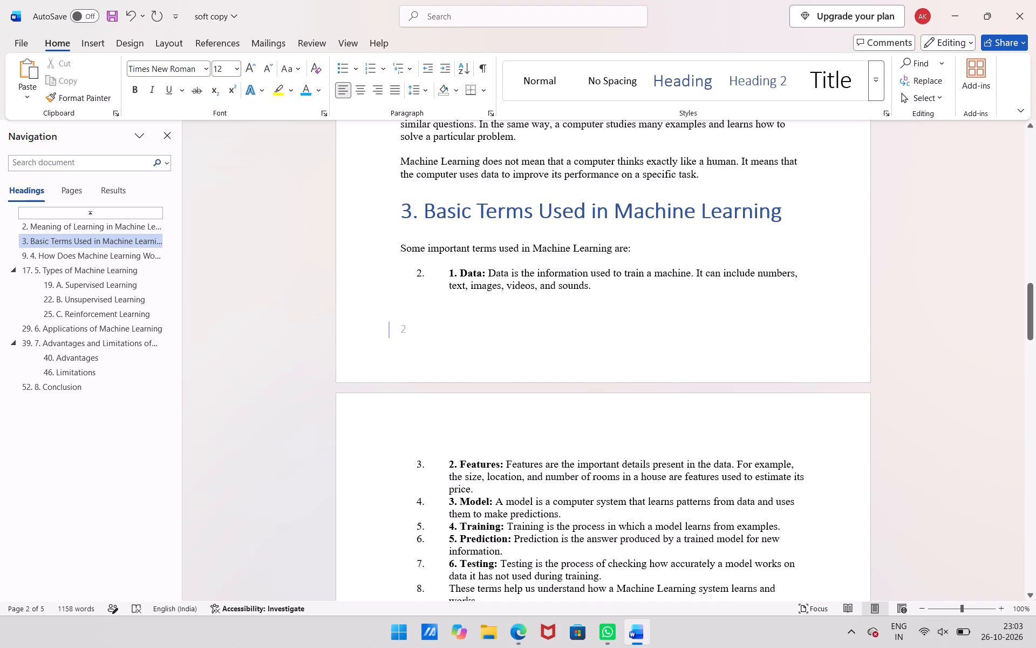
left_click(447, 273)
key("BackSpace")
key("BackSpace")
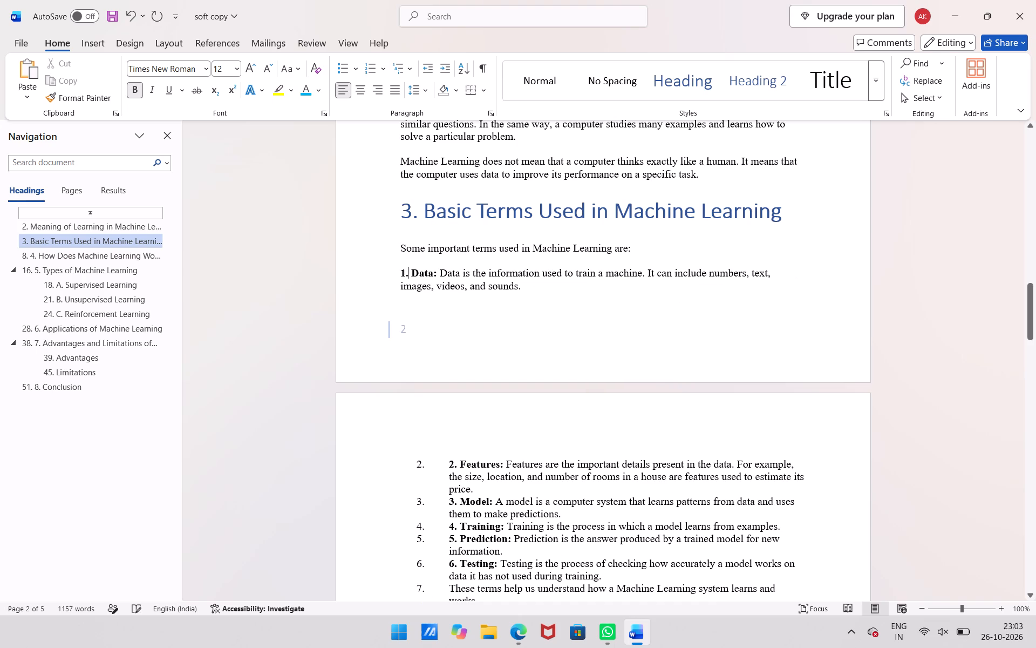
Remove the extra list numbers and indents from the "2. Features" and "3. Model" paragraphs.
scroll(486, 379, "down", 1)
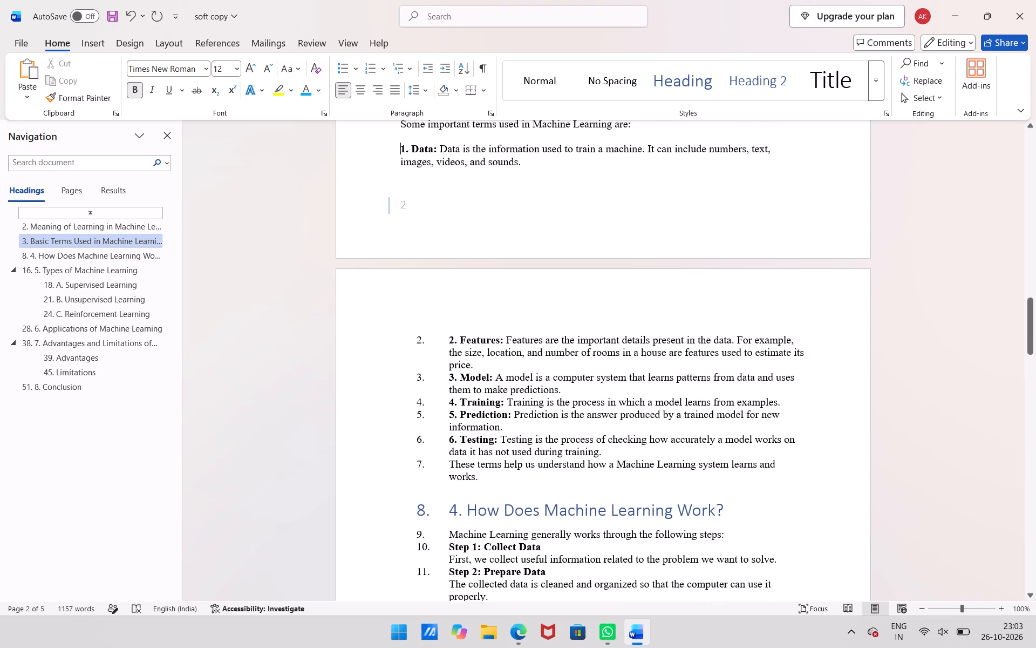
left_click(448, 341)
key("BackSpace")
key("BackSpace")
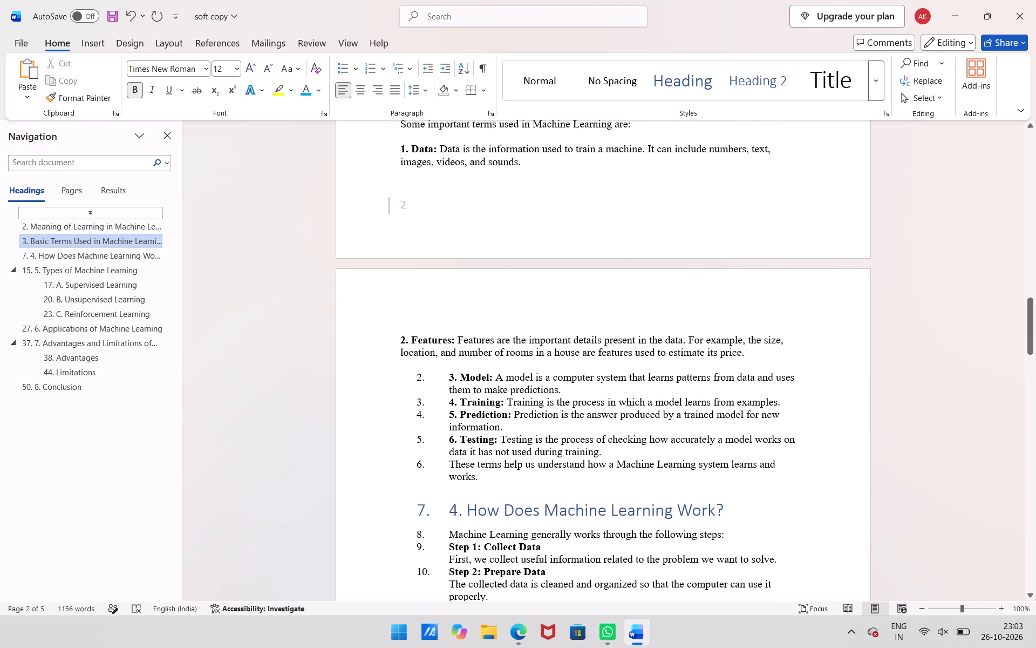
left_click(451, 380)
key("BackSpace")
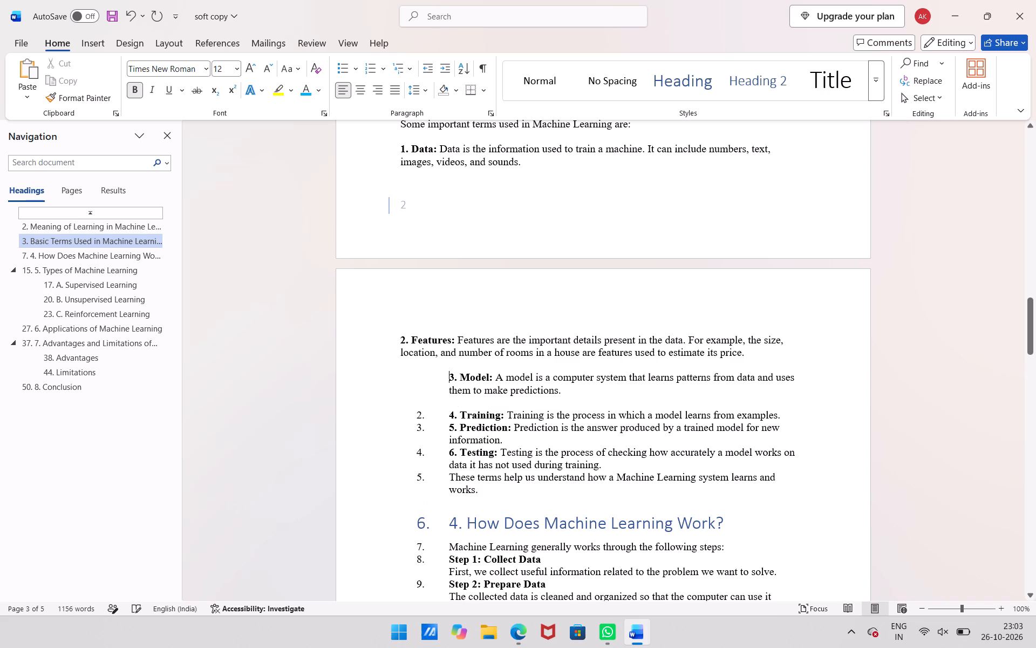
key("BackSpace")
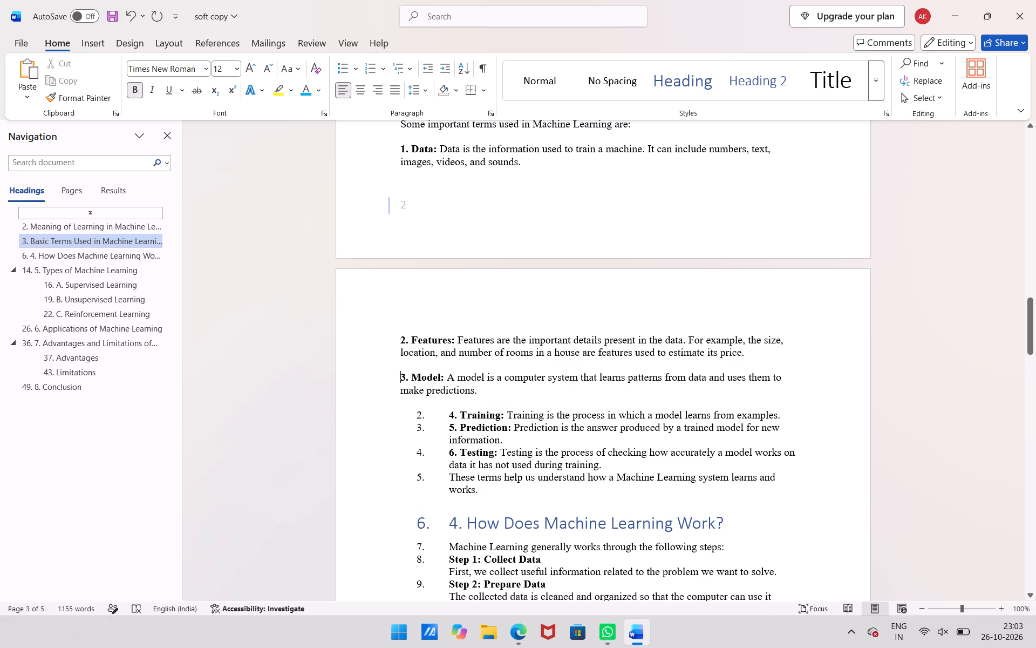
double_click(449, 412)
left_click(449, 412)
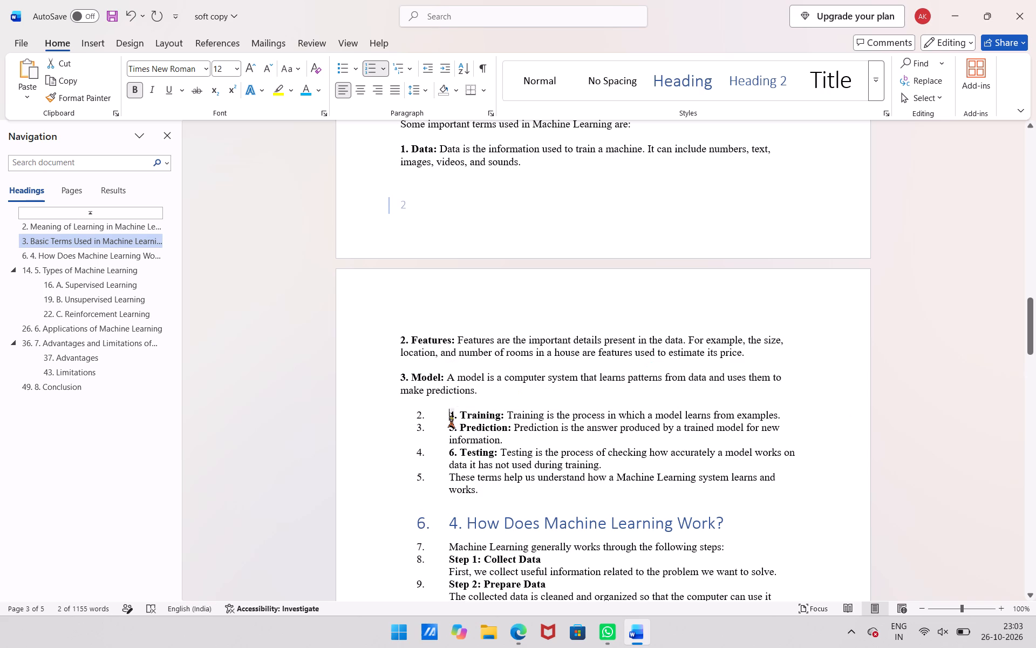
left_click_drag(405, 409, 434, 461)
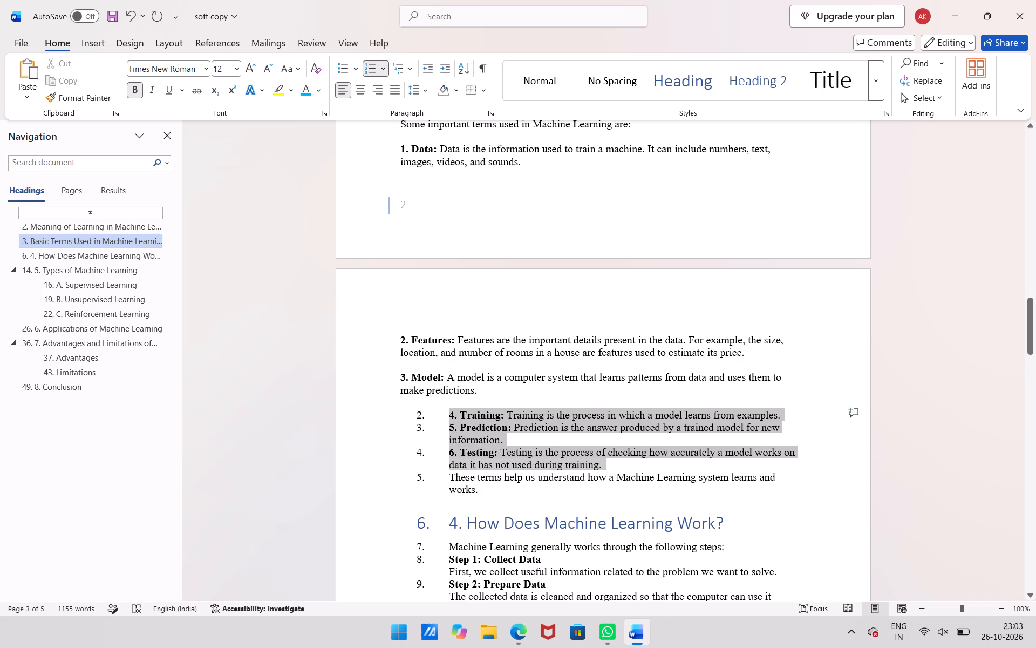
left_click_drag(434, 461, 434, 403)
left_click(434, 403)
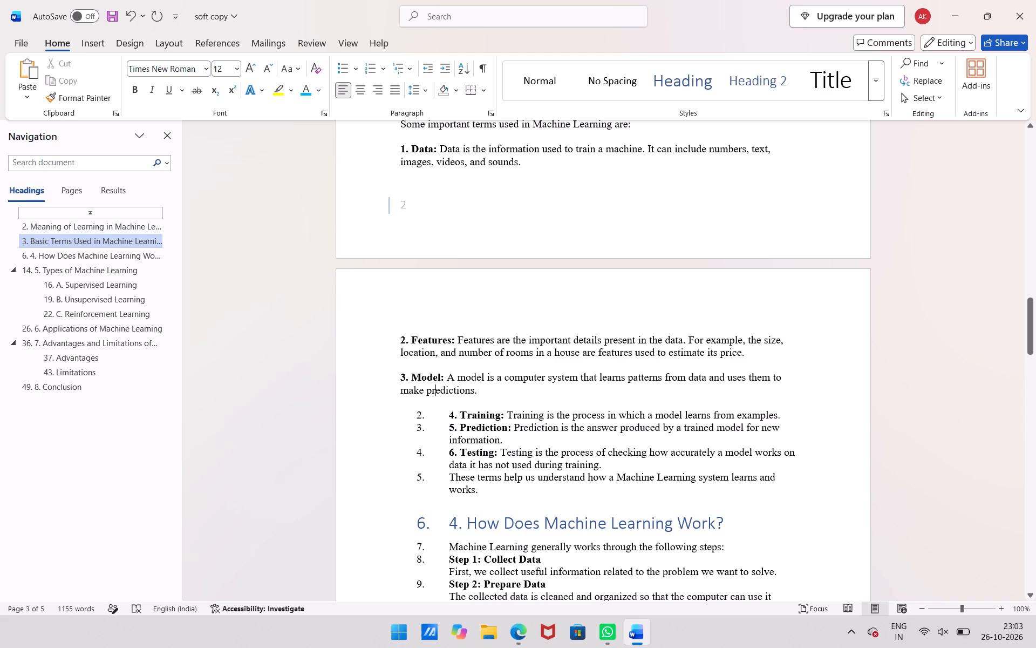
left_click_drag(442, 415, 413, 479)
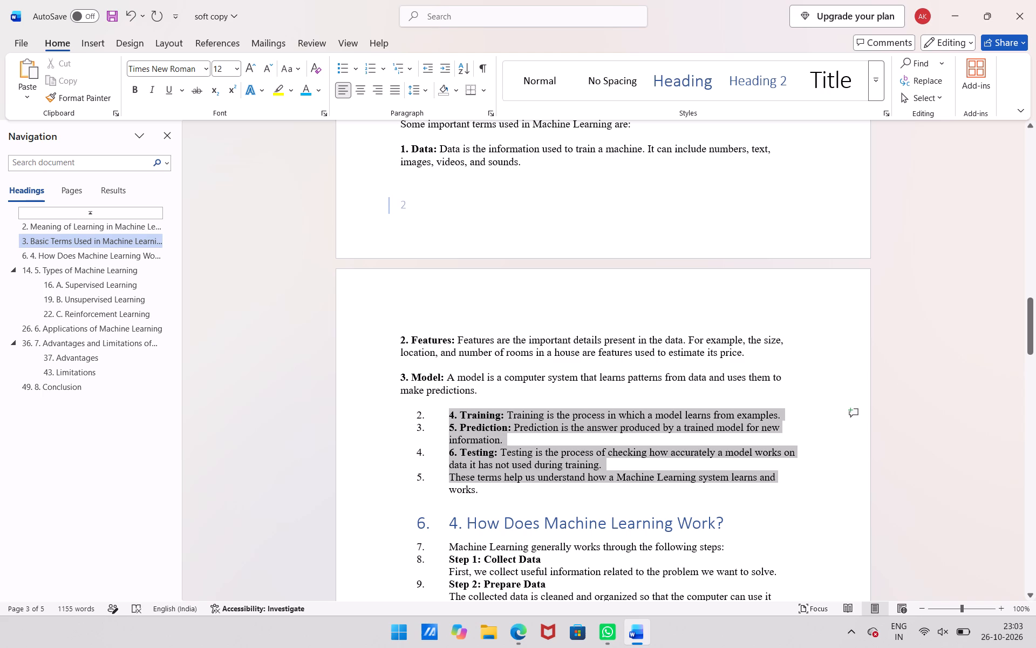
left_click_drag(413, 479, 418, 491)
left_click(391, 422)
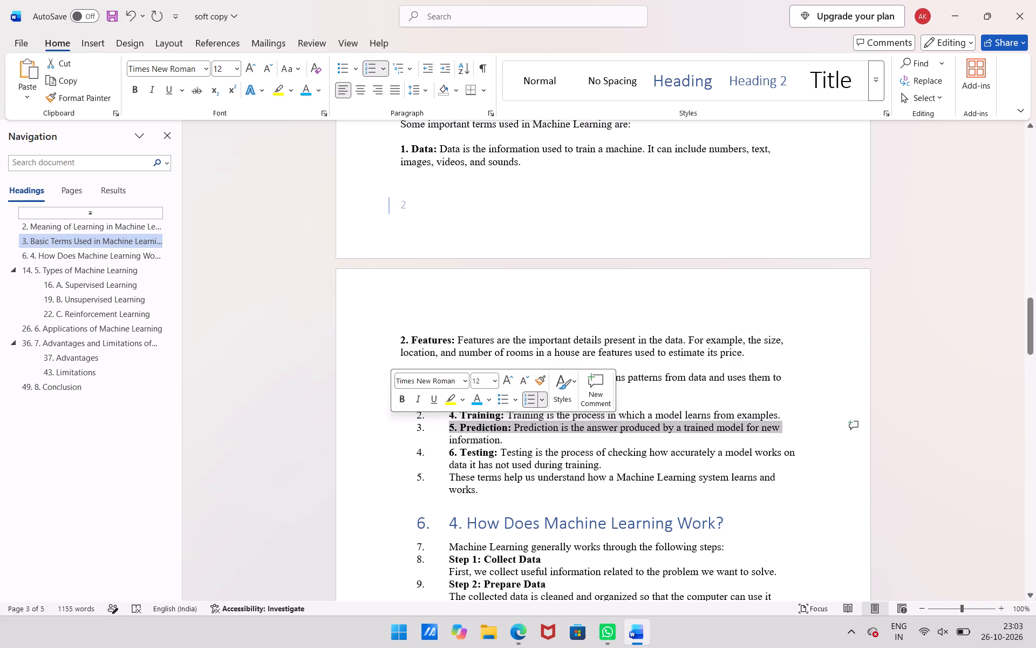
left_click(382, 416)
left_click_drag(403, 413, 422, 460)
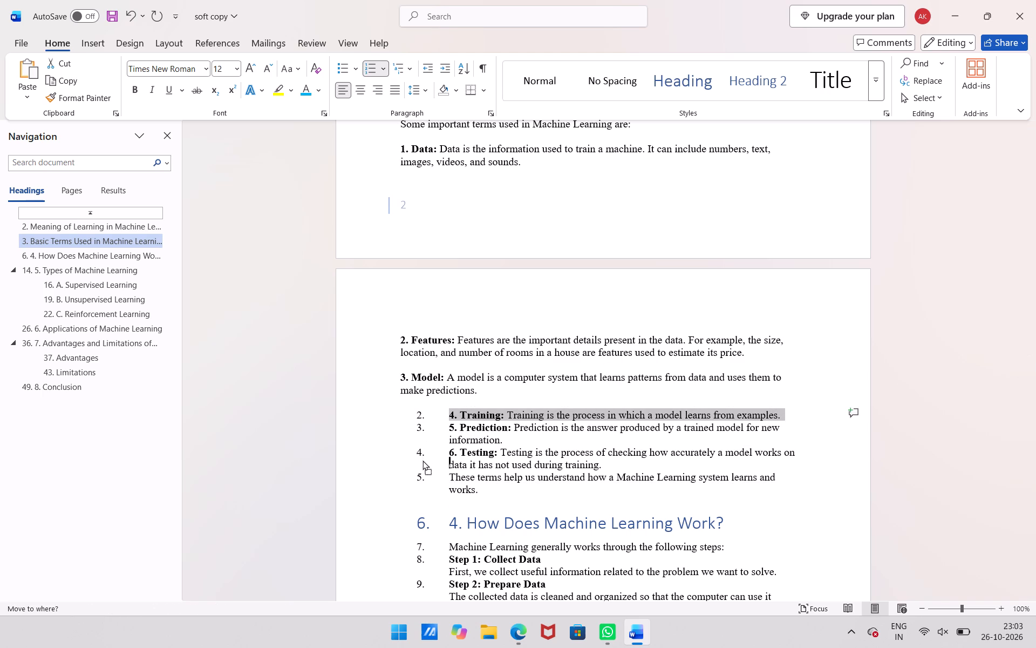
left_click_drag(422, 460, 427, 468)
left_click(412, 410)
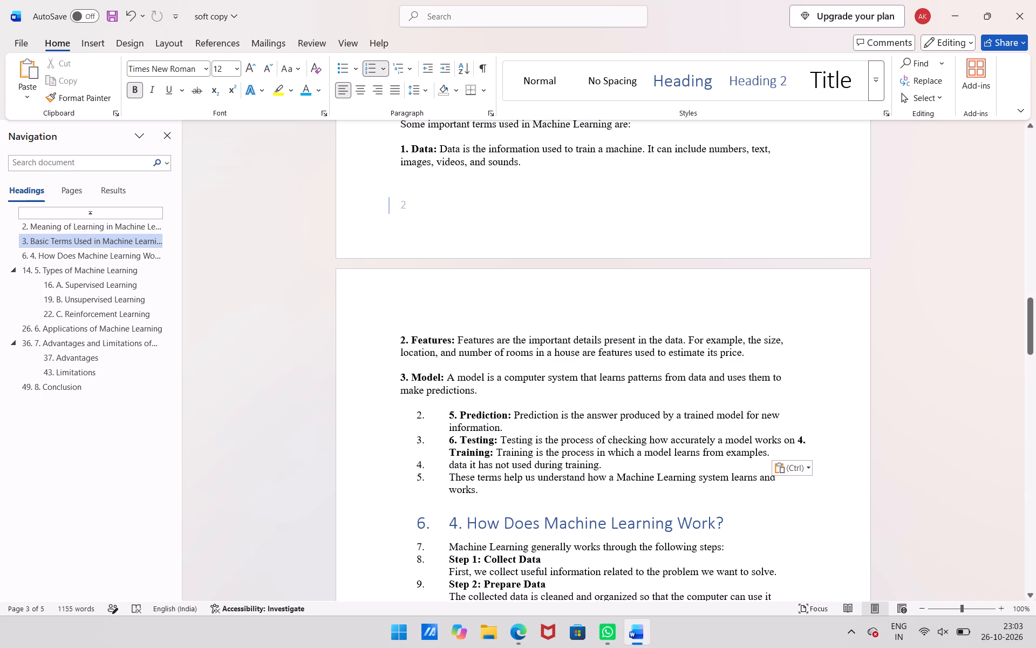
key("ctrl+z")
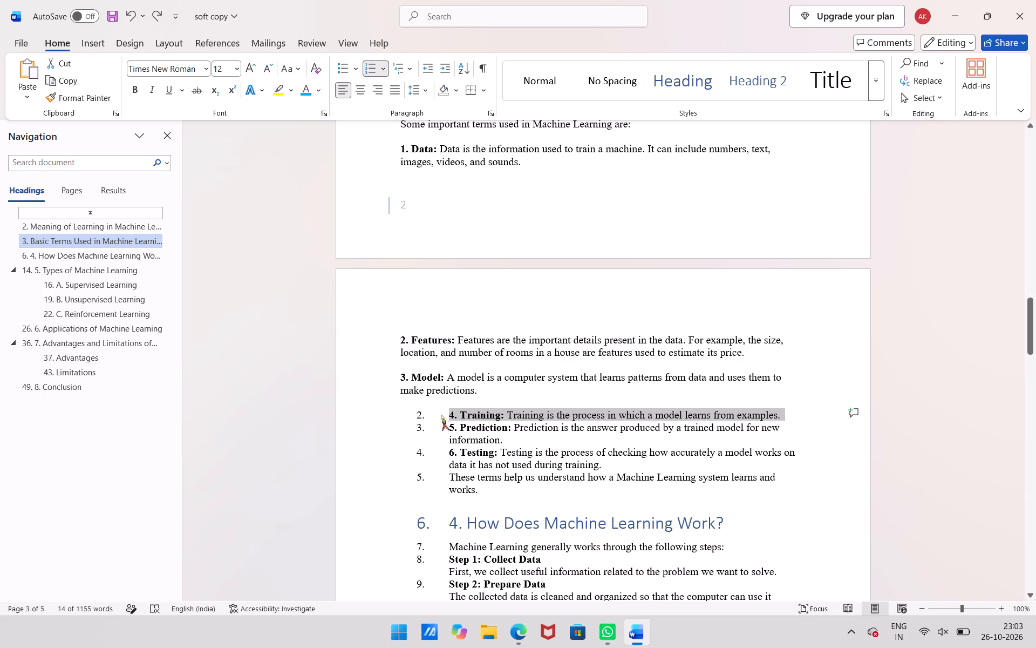
Remove the extra list numbers and indents from the "4. Training", "5. Prediction" and "6. Testing" paragraphs and section 3's closing sentence.
left_click(446, 411)
key("BackSpace")
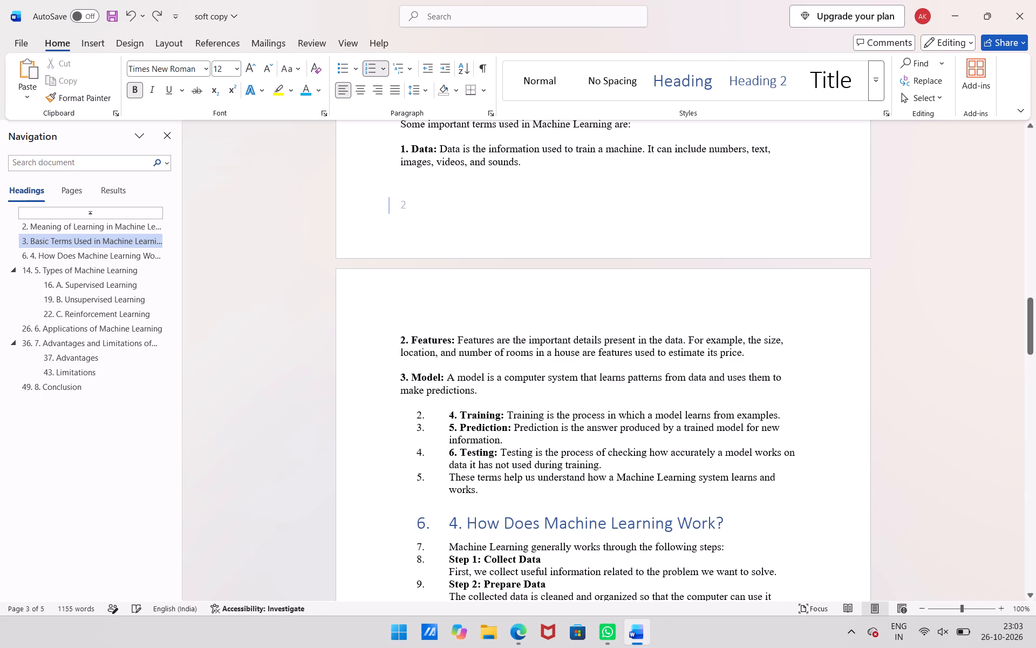
key("BackSpace")
left_click(449, 445)
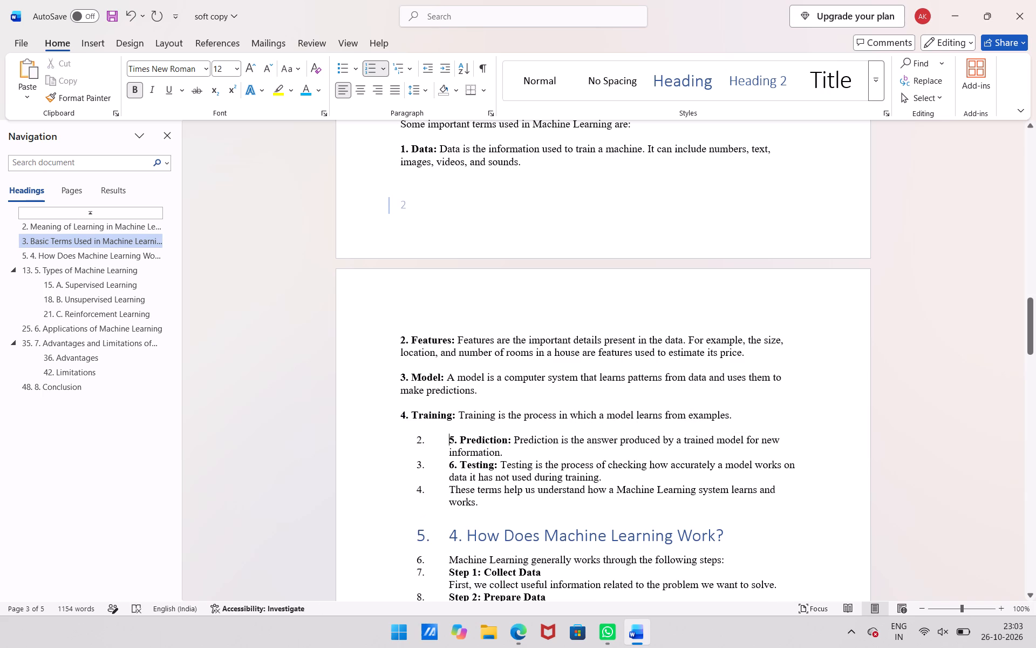
key("BackSpace")
key("BackSpace")
left_click(450, 469)
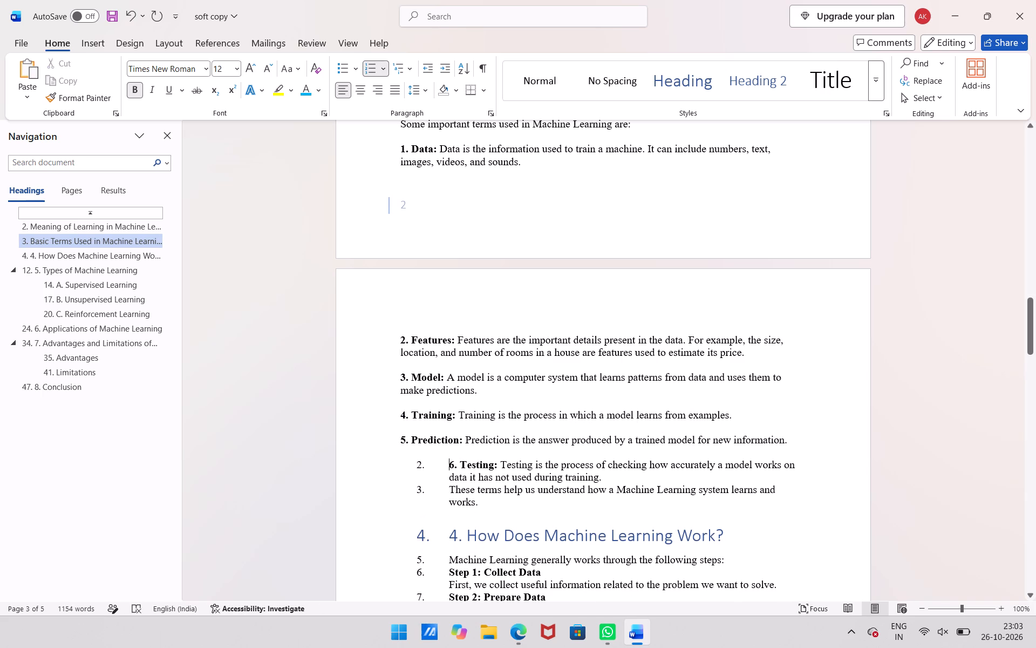
key("BackSpace")
key("BackSpace")
left_click(449, 505)
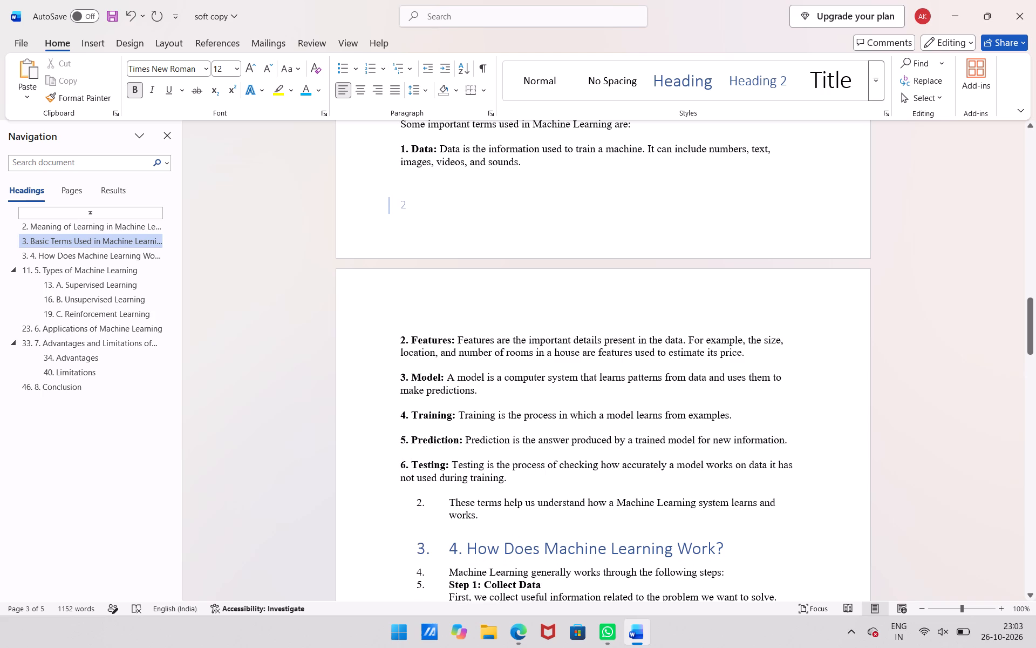
key("BackSpace")
key("BackSpace")
Remove the extra list number and indent from the "4. How Does Machine Learning Work?" heading.
scroll(449, 505, "down", 1)
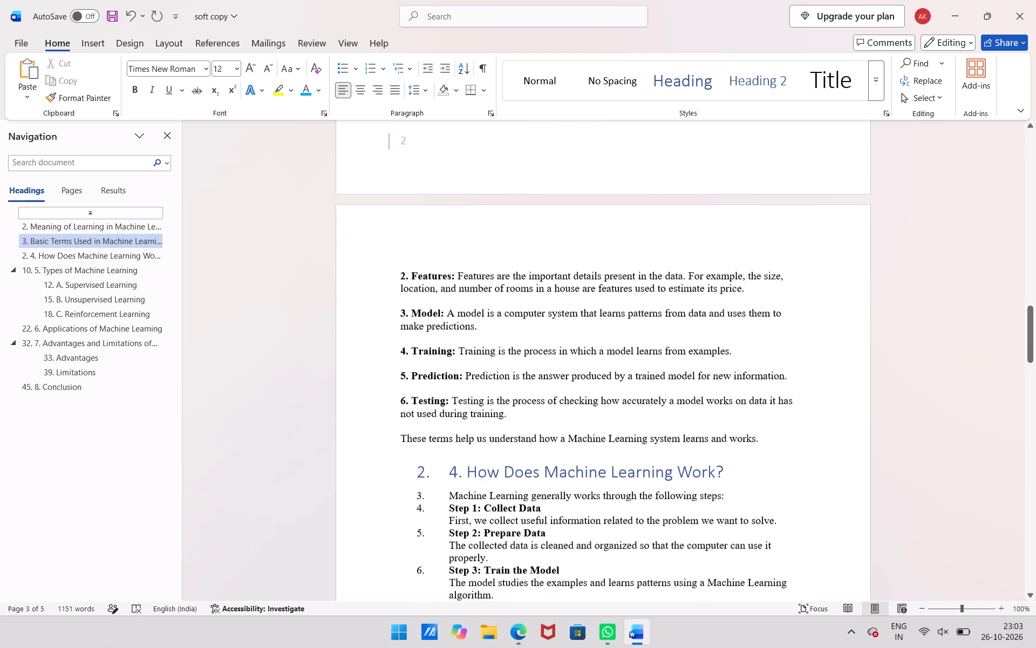
left_click(449, 472)
key("BackSpace")
key("BackSpace")
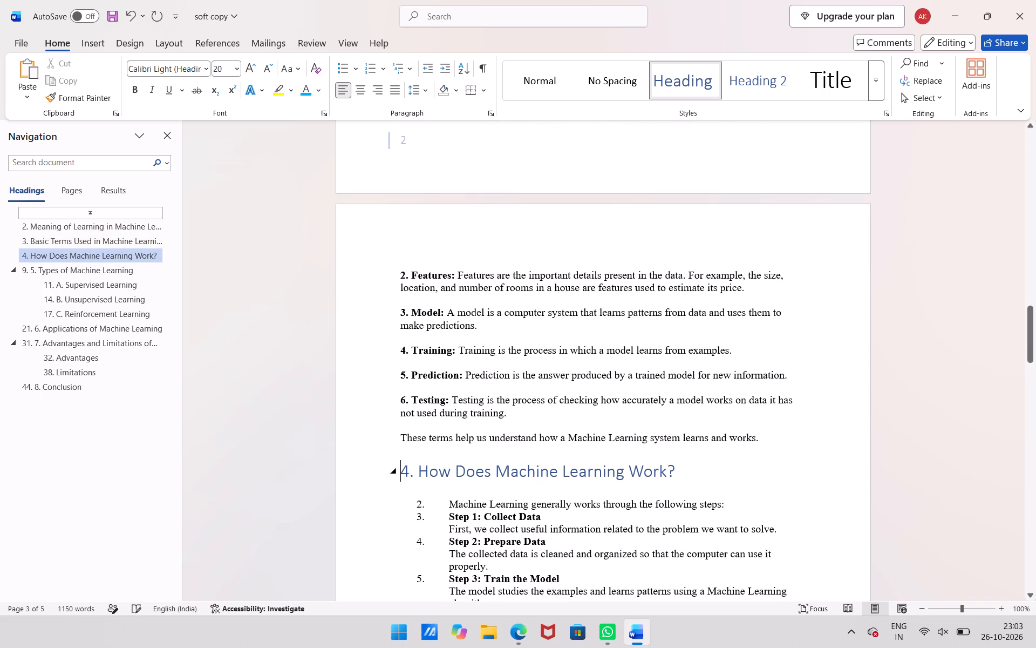
Make the whole "4. How Does Machine Learning Work?" heading bold and enlarge it by two font-size increments.
left_click_drag(679, 467, 425, 491)
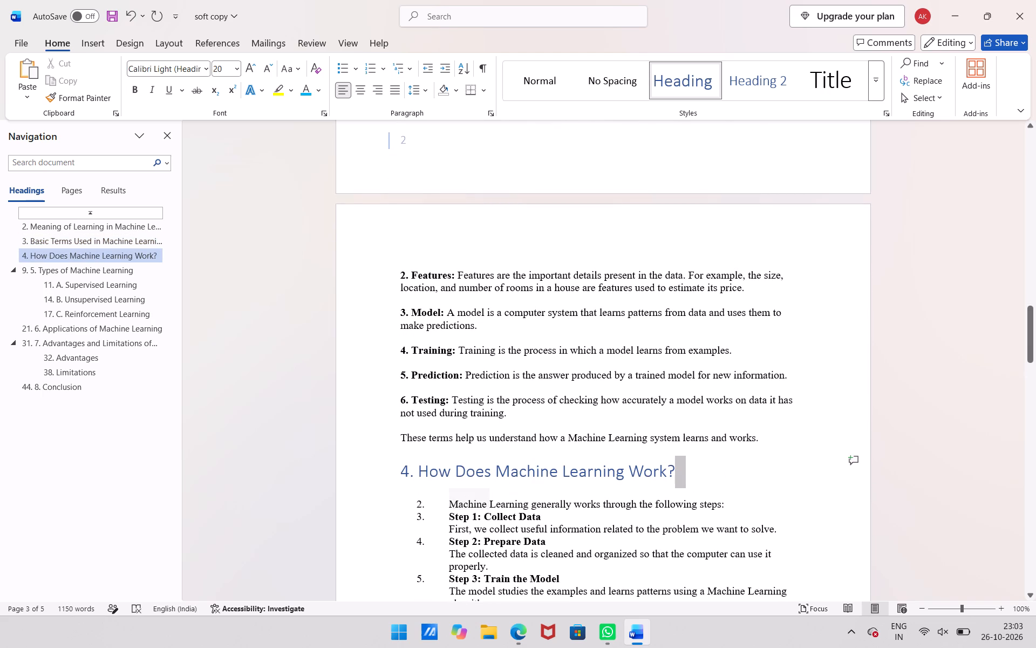
left_click_drag(425, 491, 407, 473)
left_click(680, 463)
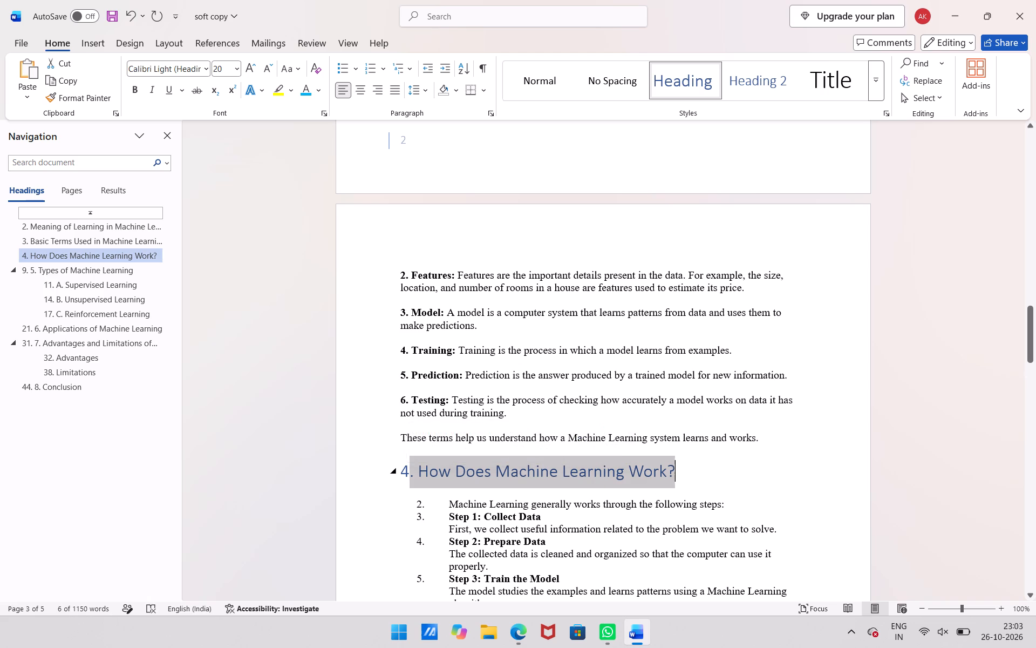
left_click_drag(680, 463, 380, 480)
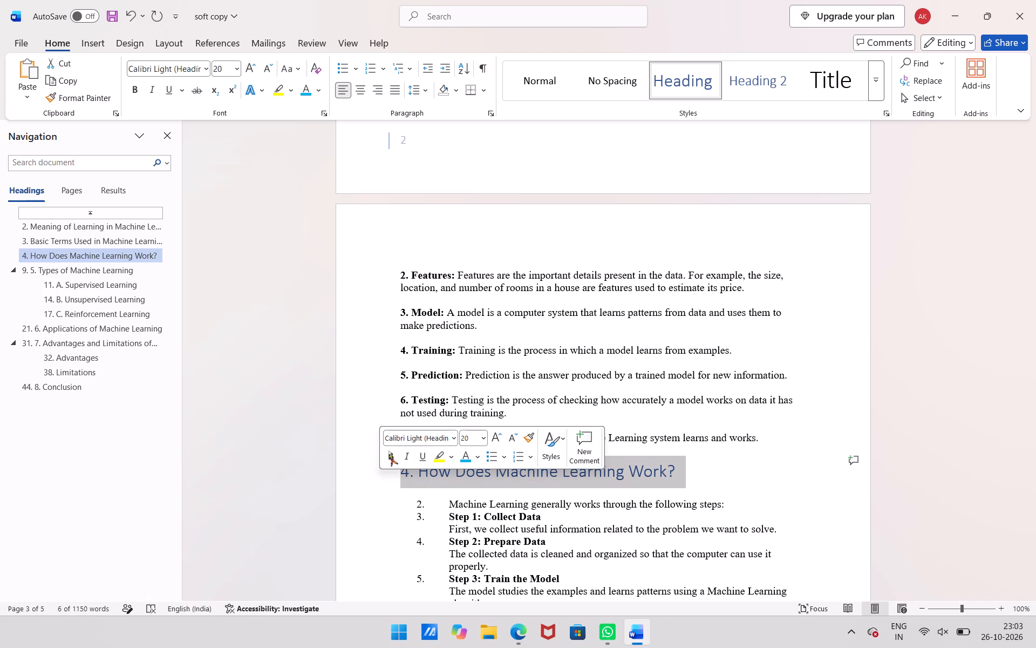
left_click(388, 450)
left_click(496, 434)
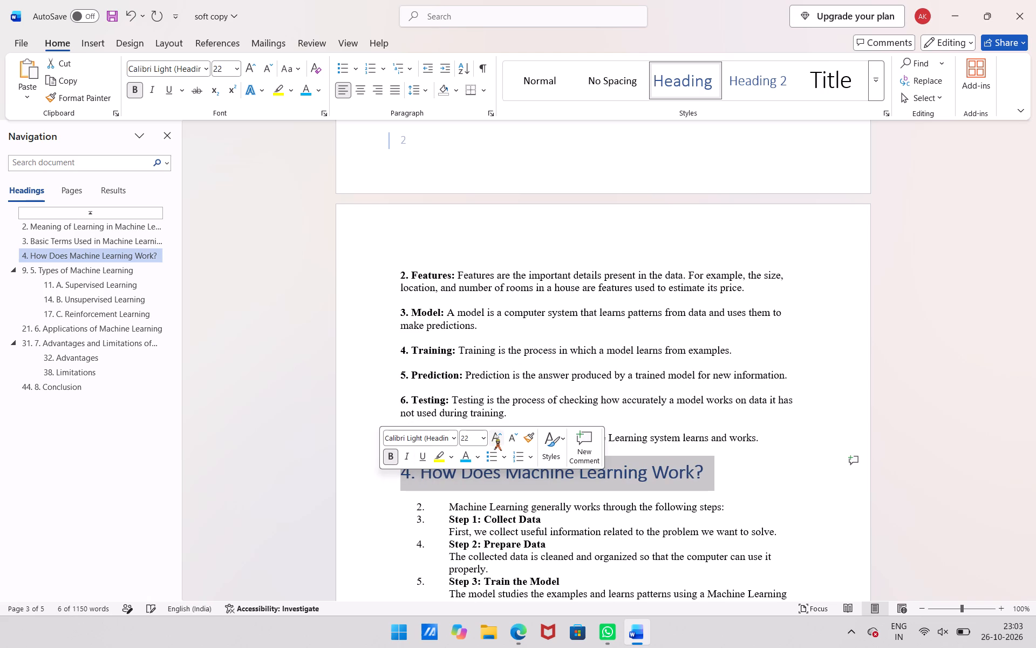
left_click(496, 434)
left_click(519, 522)
Remove the list numbers and indents from section 4's introductory sentence and the "Step 1: Collect Data" paragraph.
scroll(519, 522, "down", 1)
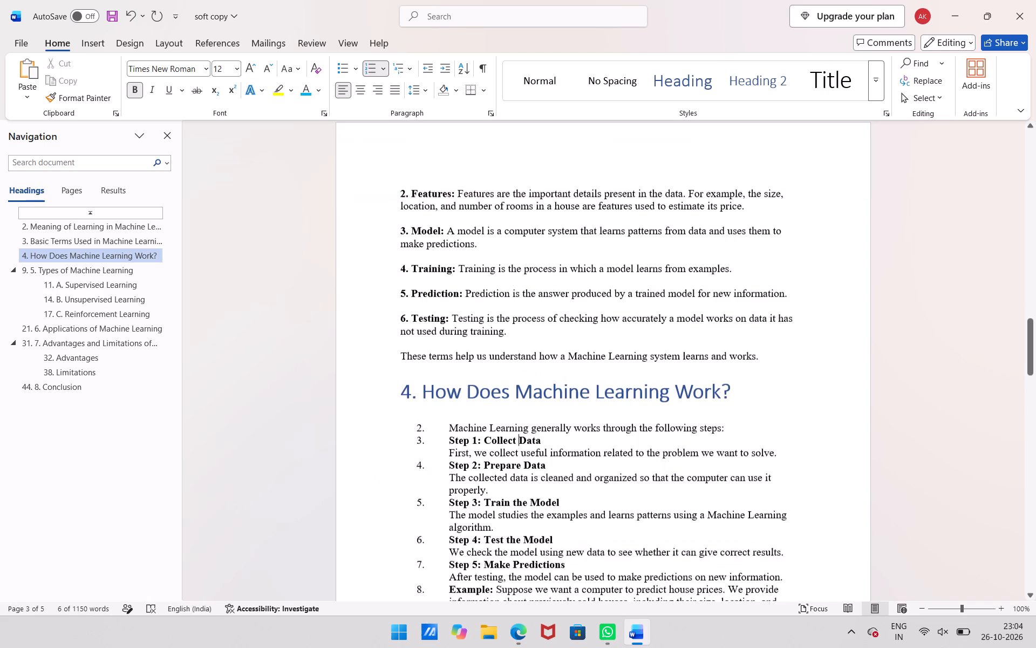
scroll(519, 522, "down", 1)
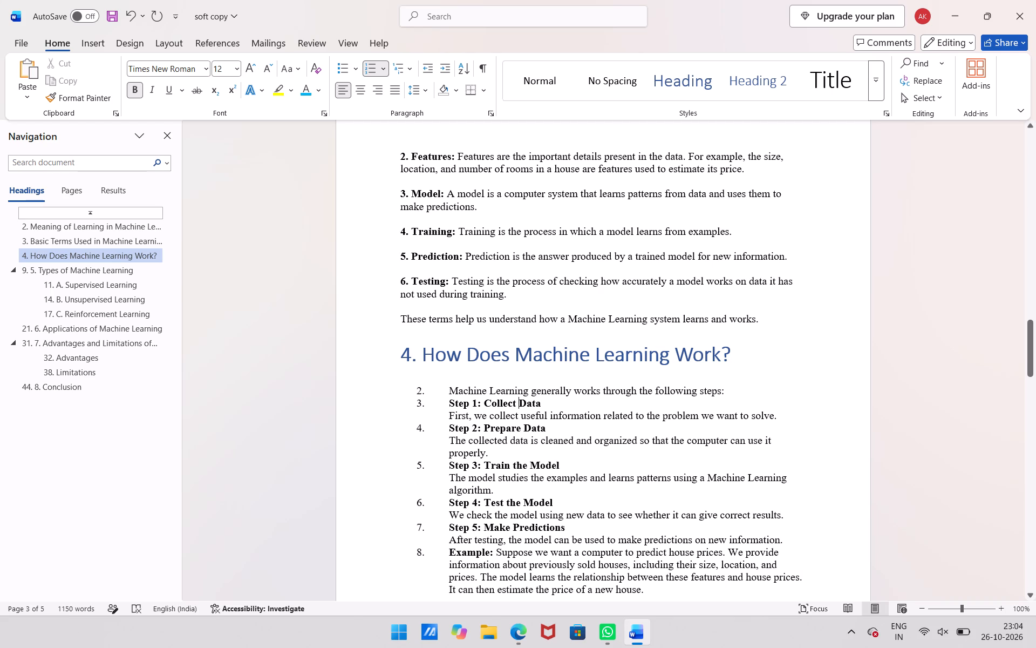
left_click(450, 388)
key("BackSpace")
key("BackSpace")
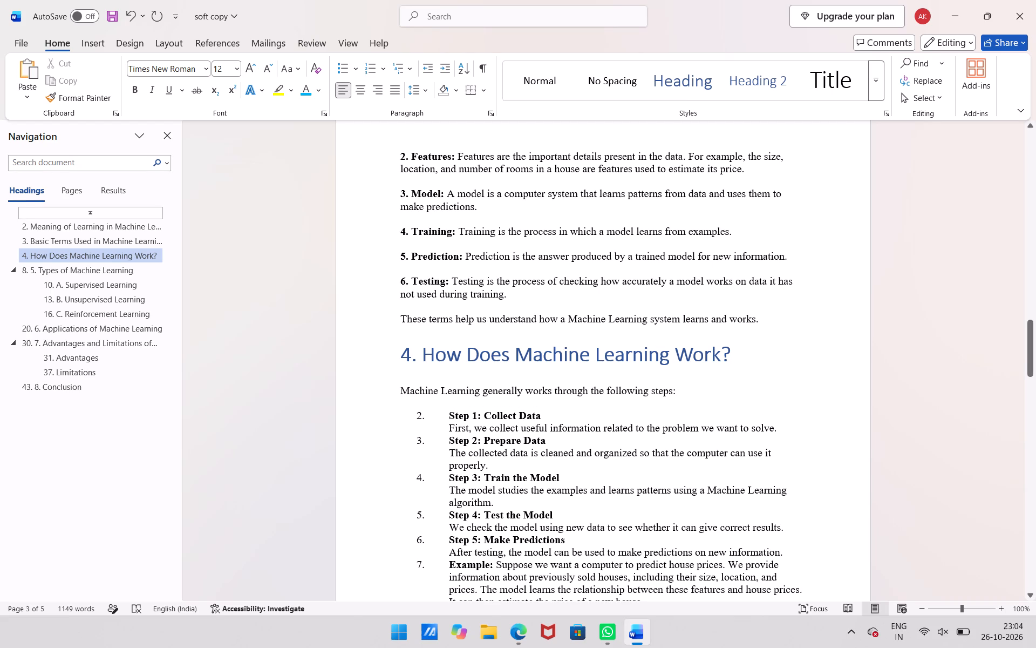
left_click(447, 409)
key("BackSpace")
key("BackSpace")
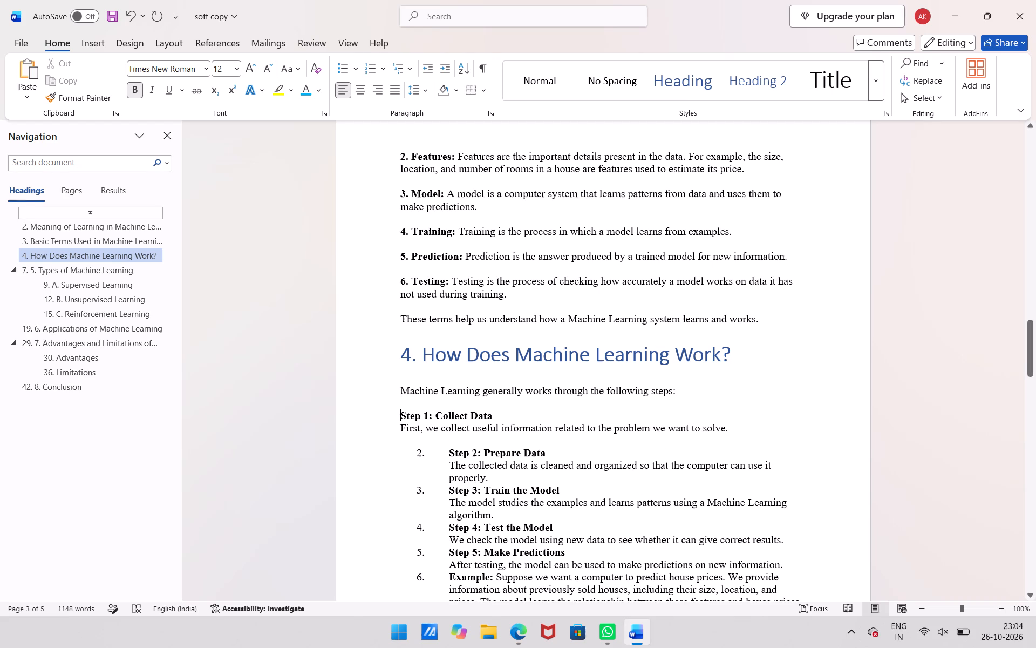
Remove the list numbers and indents from the "Step 2: Prepare Data" and "Step 3: Train the Model" paragraphs.
left_click(451, 451)
key("BackSpace")
key("BackSpace")
scroll(451, 451, "down", 1)
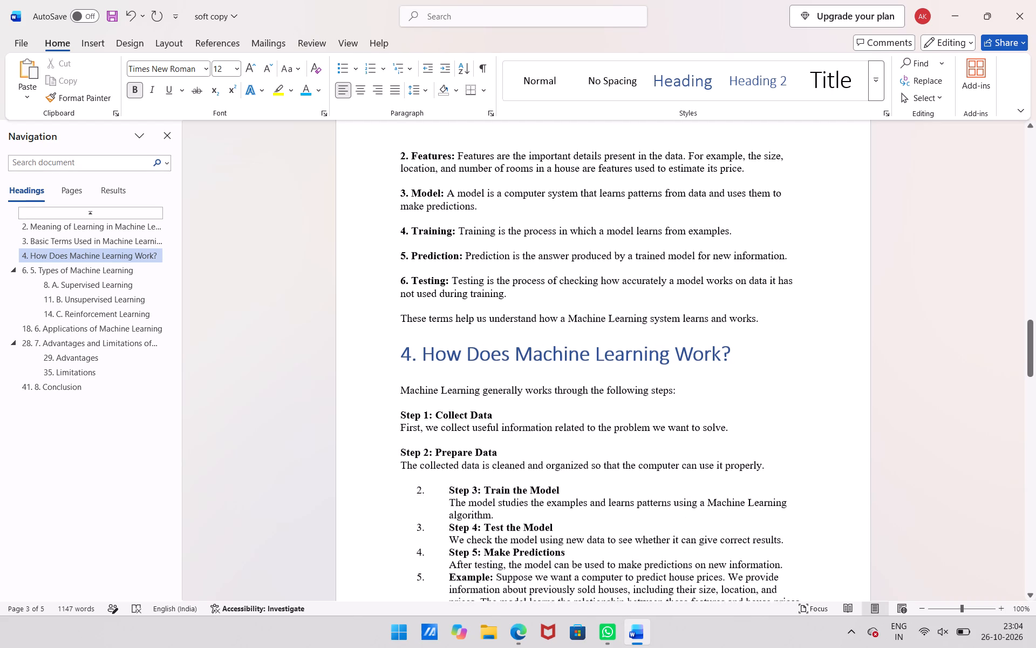
scroll(451, 451, "down", 1)
left_click(451, 458)
key("BackSpace")
key("BackSpace")
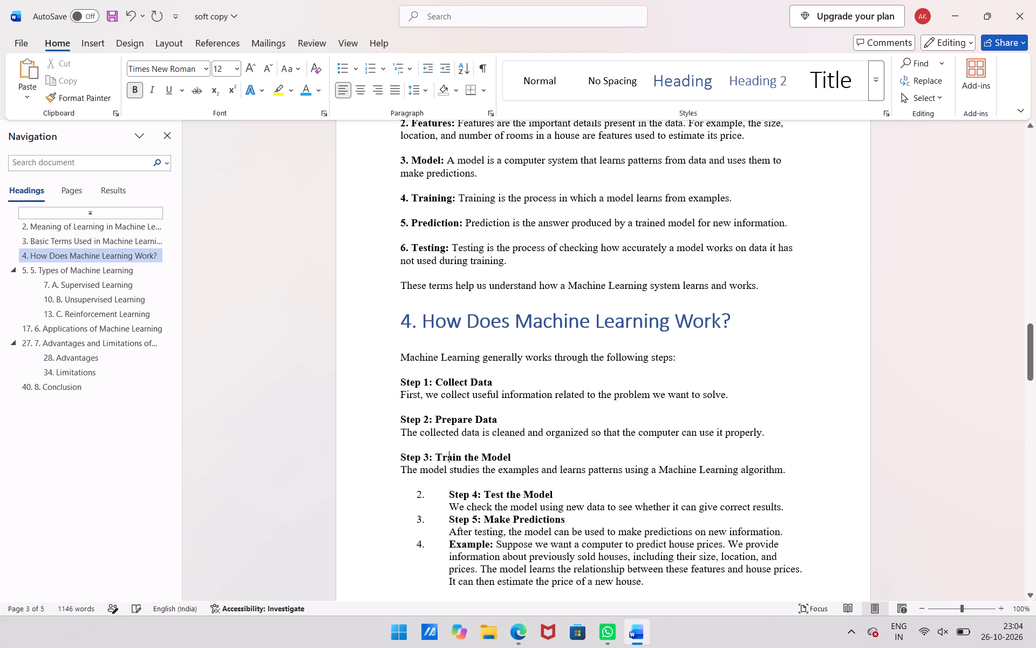
Remove the list numbers and indents from section 4's "Step 4: Test the Model", "Step 5: Make Predictions" and "Example" paragraphs.
scroll(451, 458, "down", 1)
left_click(452, 465)
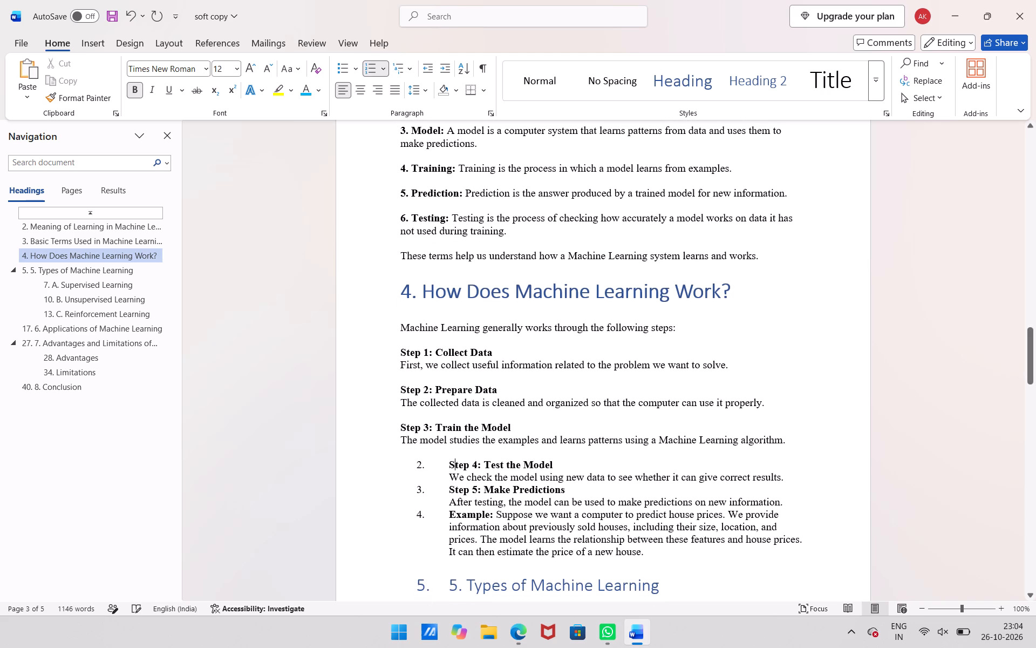
left_click(449, 463)
key("BackSpace")
key("BackSpace")
scroll(449, 463, "down", 1)
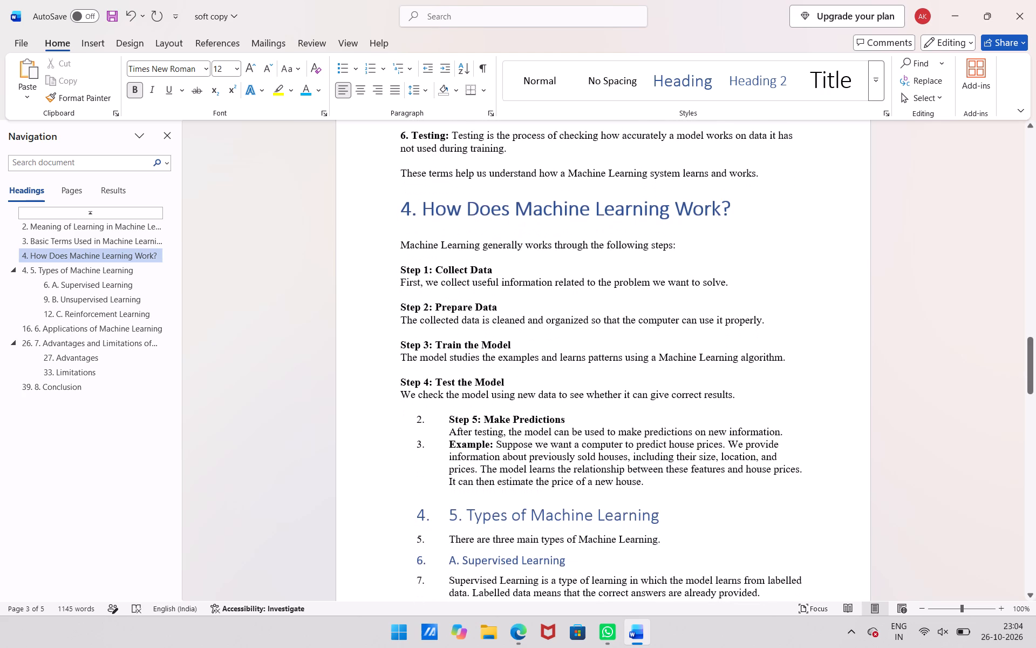
left_click(445, 423)
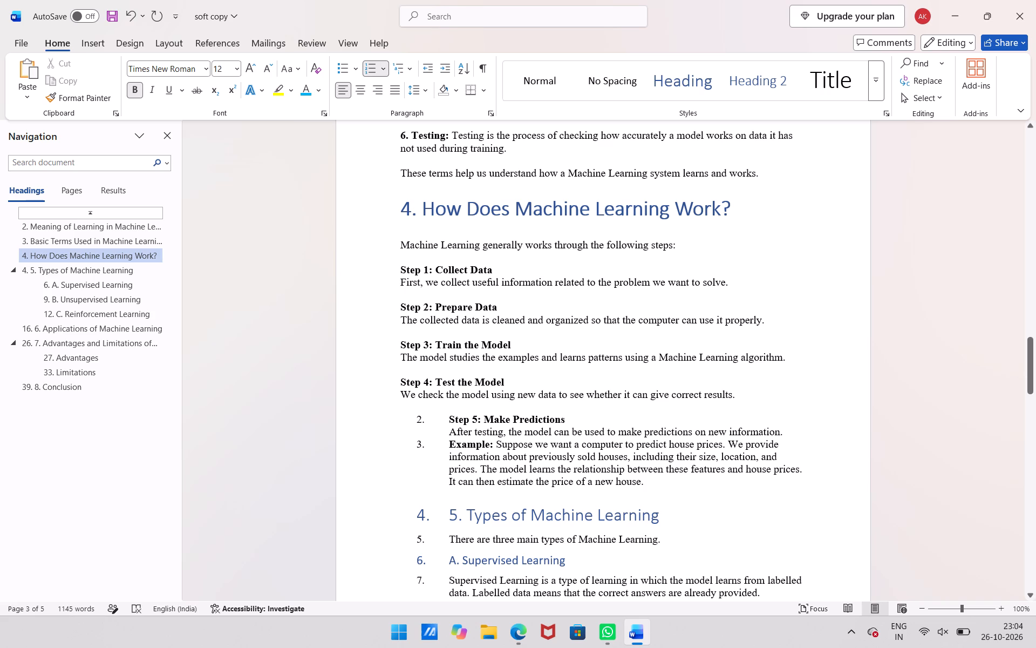
key("BackSpace")
key("BackSpace")
scroll(447, 411, "down", 1)
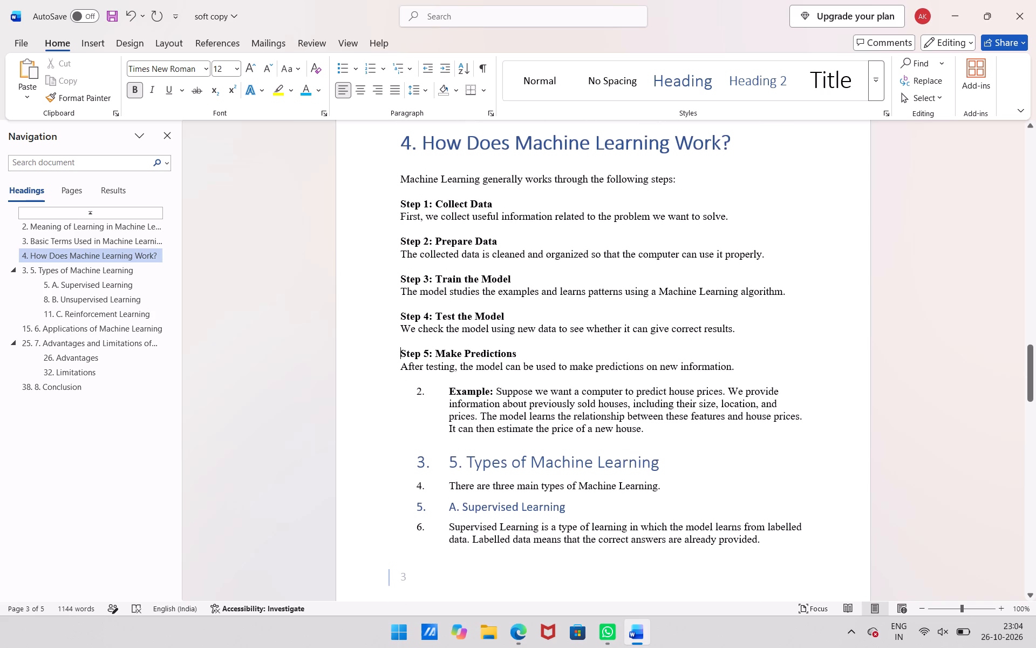
left_click(449, 390)
key("BackSpace")
key("BackSpace")
Remove the extra list number and indent from the "5. Types of Machine Learning" heading.
scroll(449, 390, "down", 1)
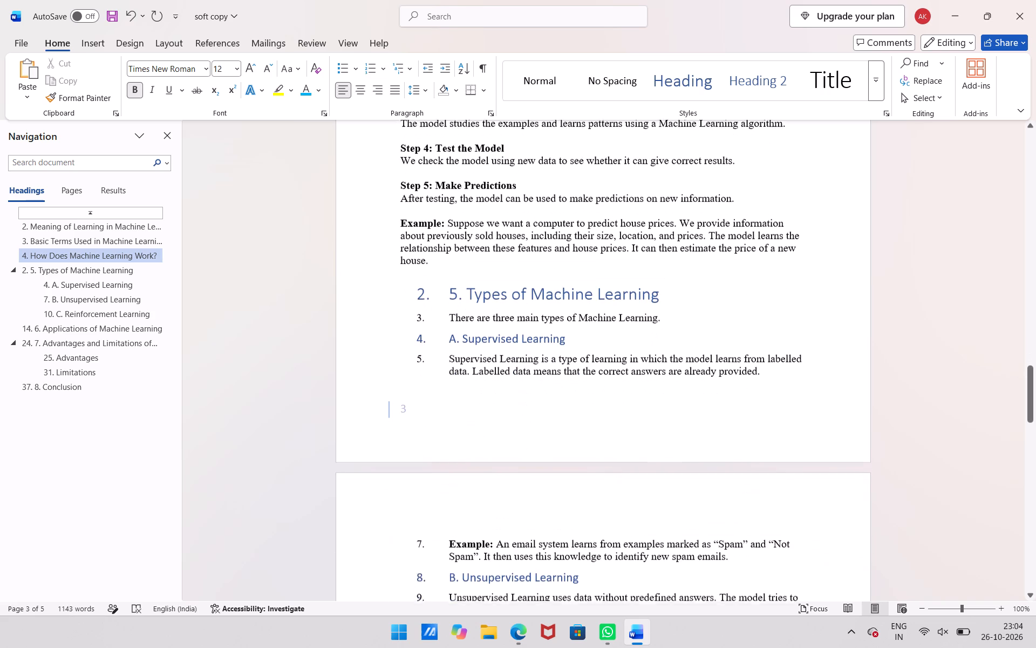
left_click(448, 291)
key("BackSpace")
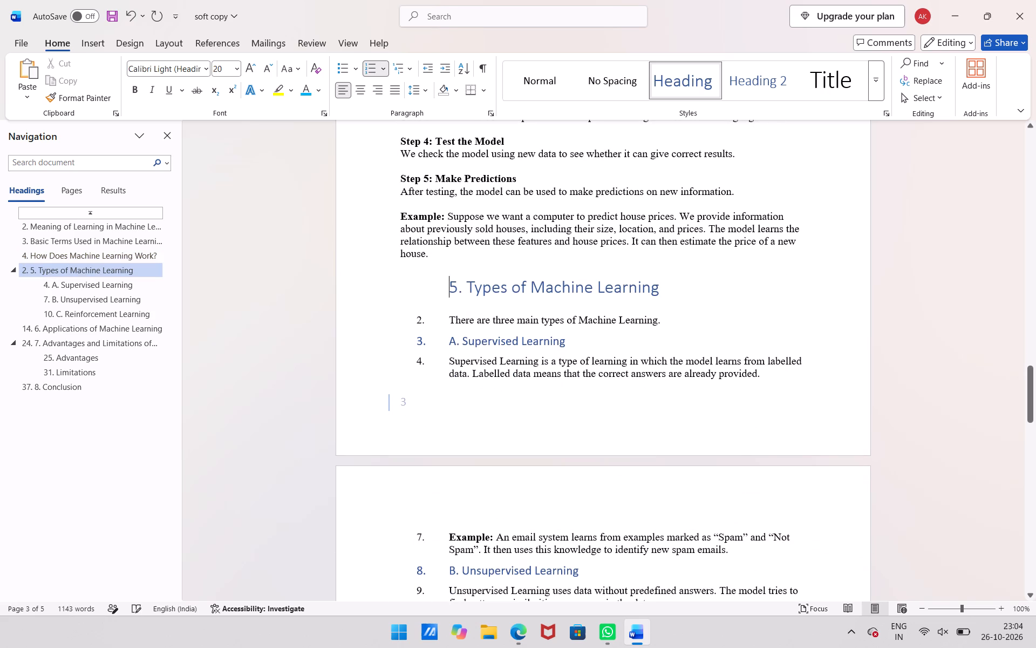
key("BackSpace")
Make the whole "5. Types of Machine Learning" heading bold and enlarge it to 26 pt.
left_click_drag(610, 281, 506, 298)
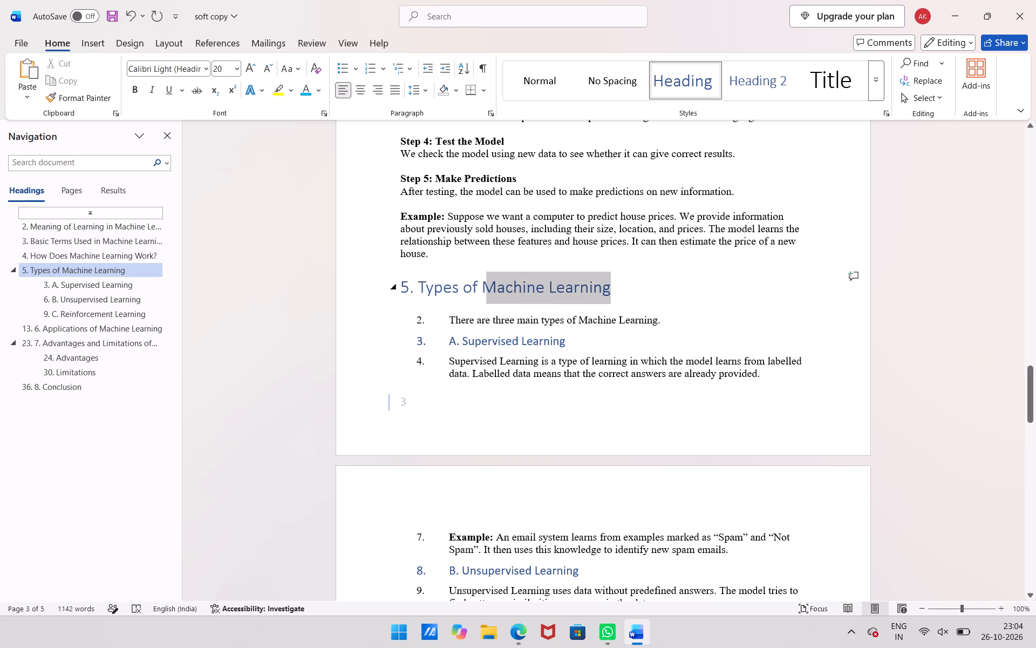
left_click_drag(506, 298, 403, 281)
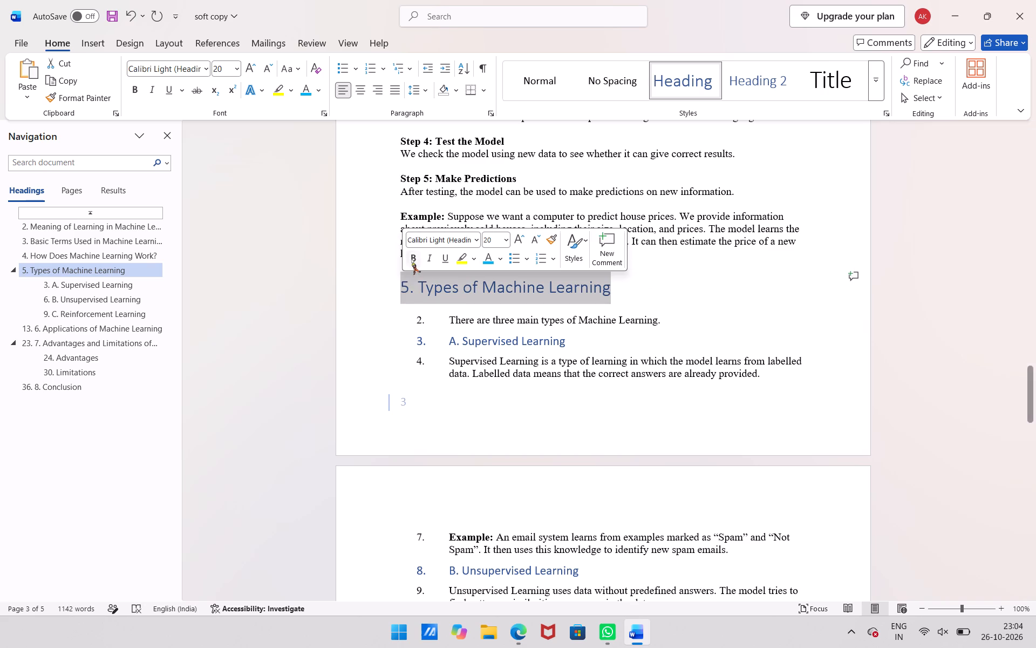
left_click(413, 250)
left_click(520, 235)
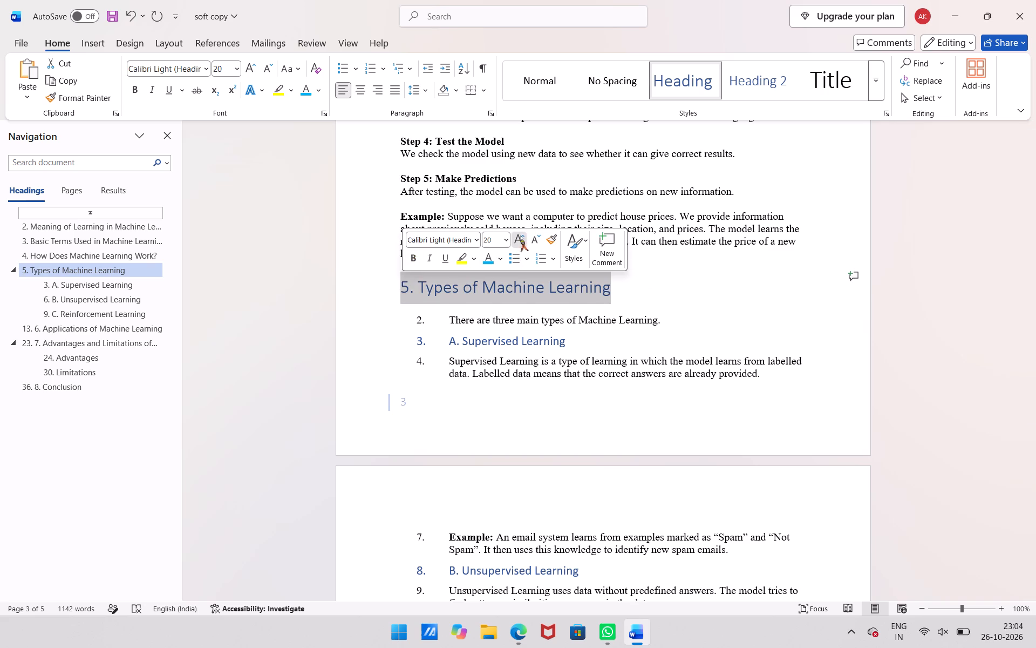
left_click(520, 235)
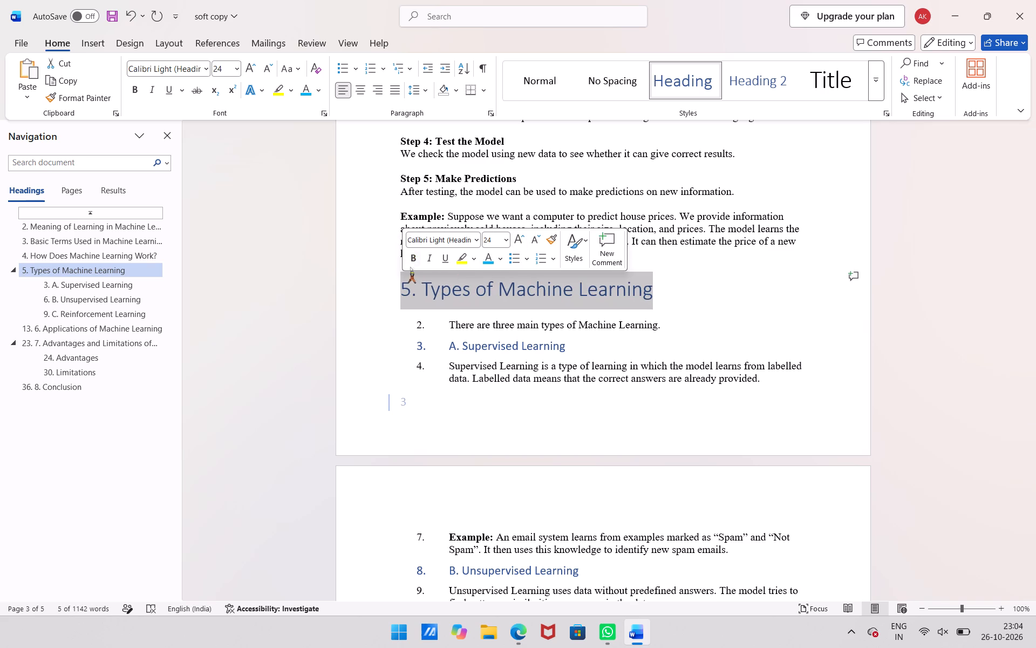
left_click(414, 256)
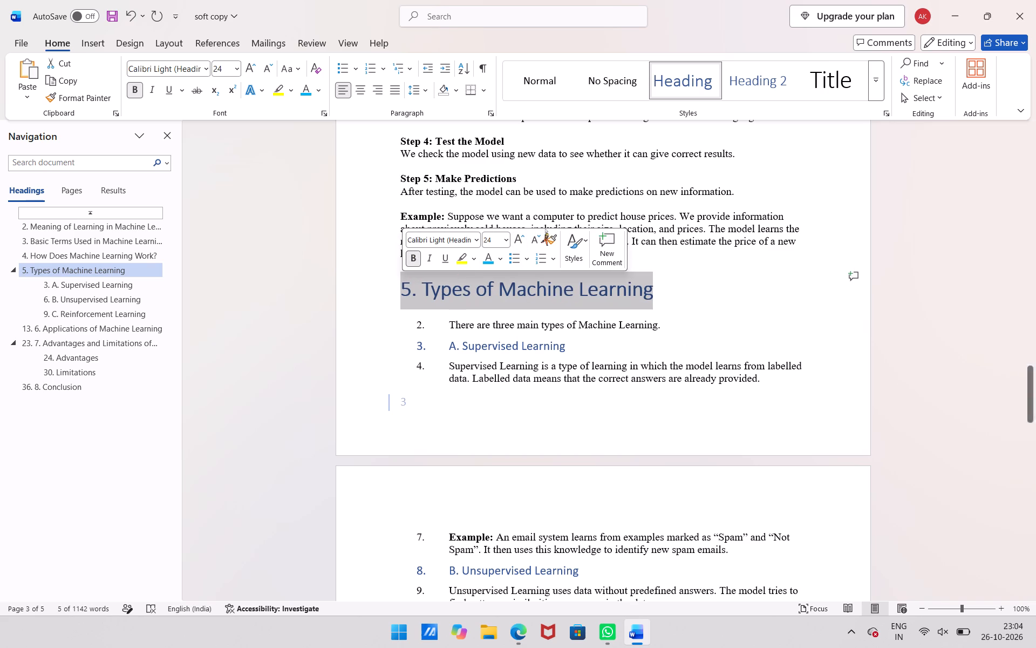
left_click(517, 233)
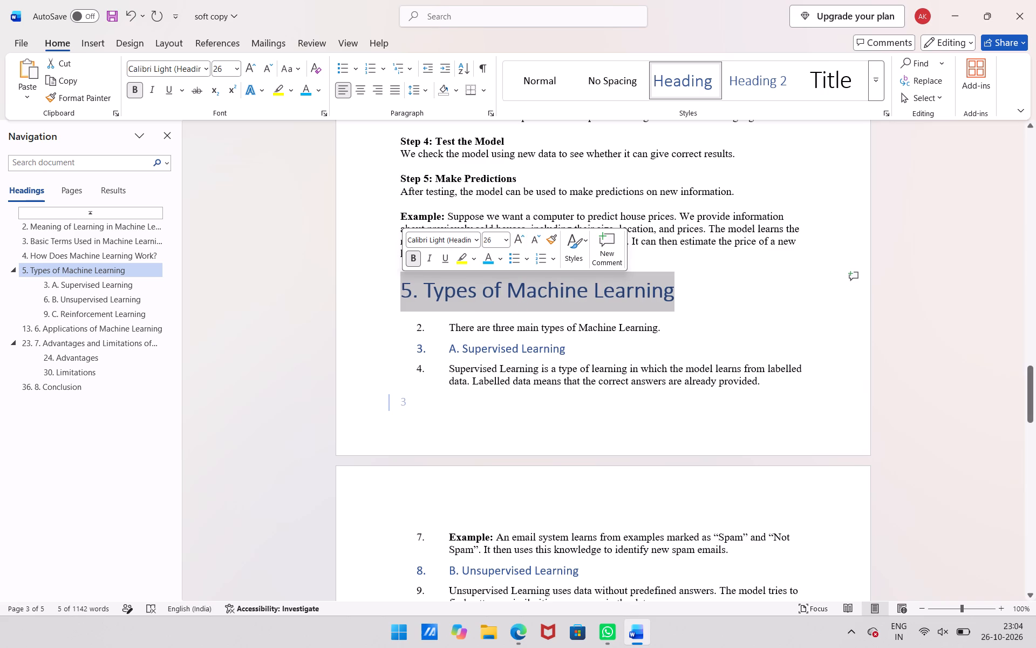
Remove the list number and indent from section 5's introductory sentence, "There are three main types of Machine Learning.".
left_click(452, 325)
key("BackSpace")
key("BackSpace")
Remove the list number and indent from the "A. Supervised Learning" subheading and enlarge its text to 18 pt.
scroll(452, 325, "down", 1)
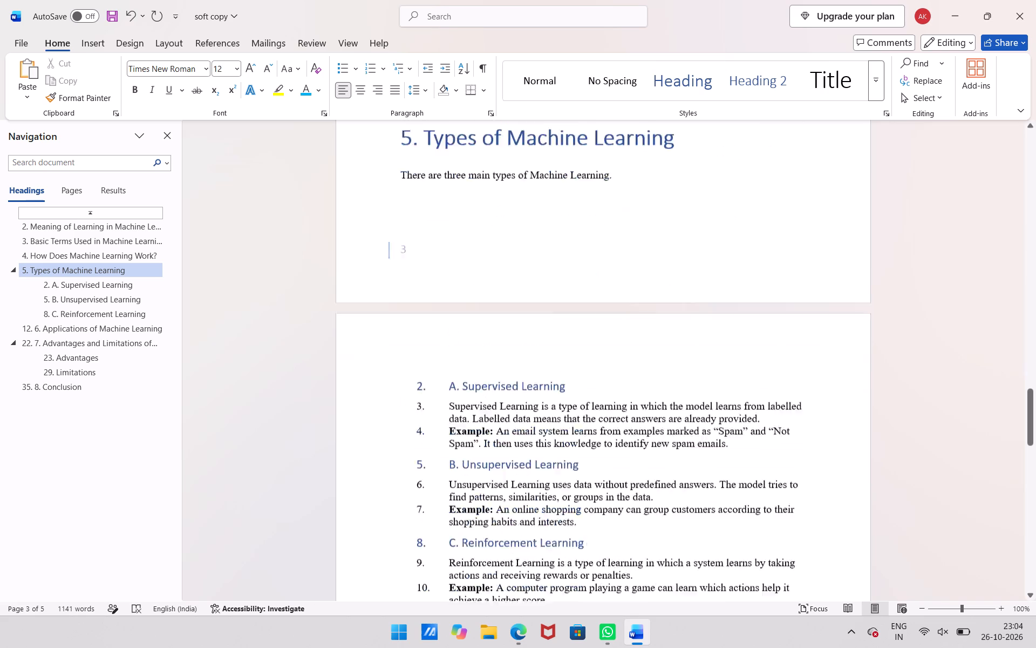
scroll(452, 325, "down", 1)
left_click(447, 343)
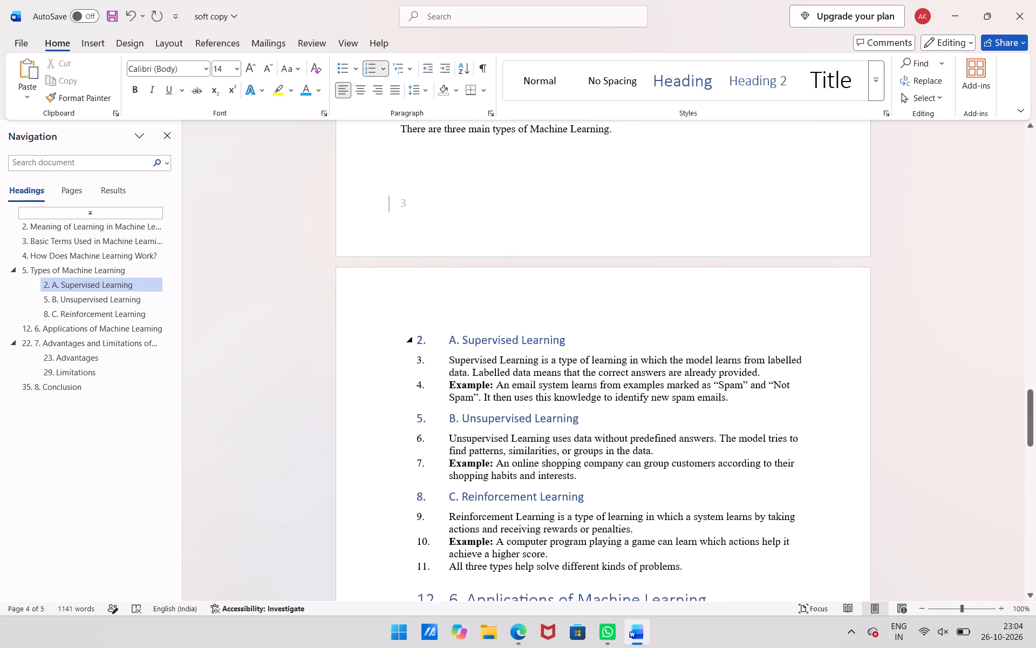
left_click_drag(570, 344, 443, 343)
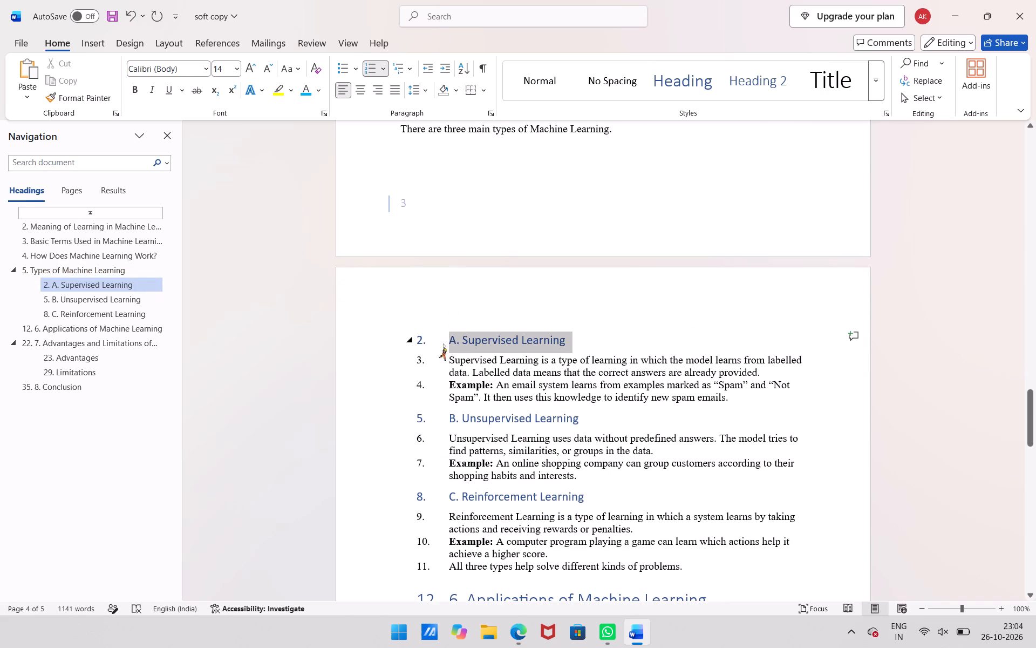
scroll(443, 343, "left", 1)
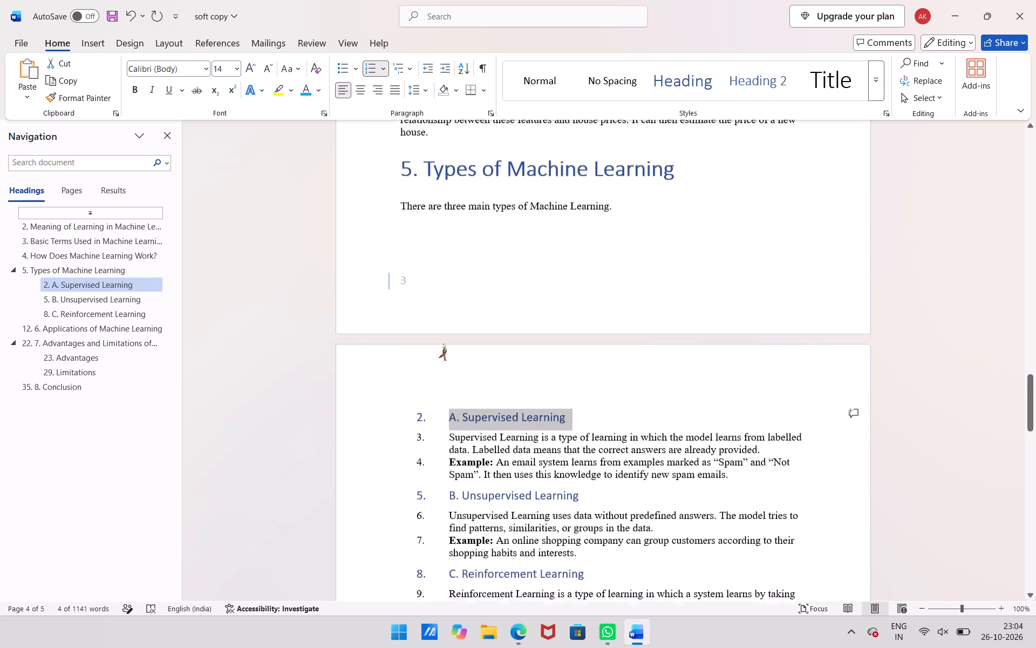
scroll(443, 343, "left", 1)
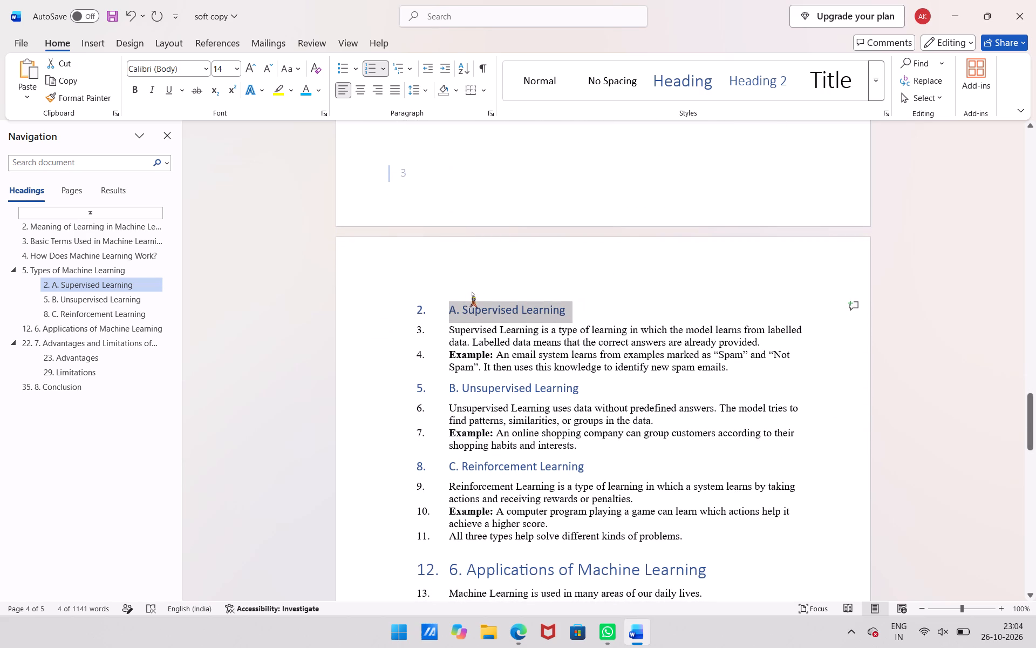
left_click(447, 302)
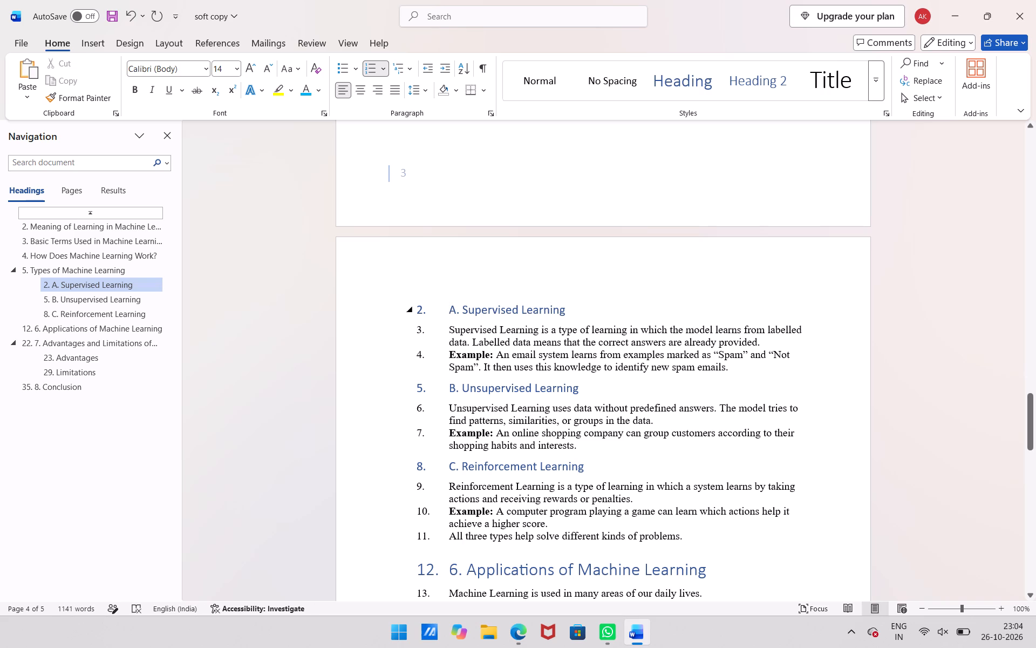
key("BackSpace")
key("BackSpace")
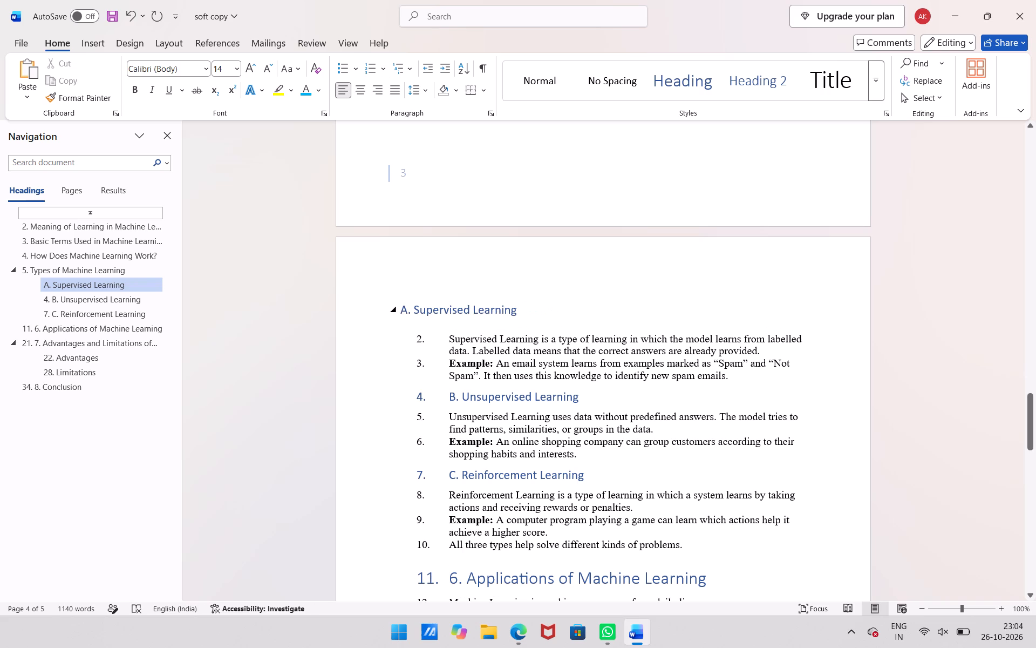
left_click_drag(520, 311, 403, 304)
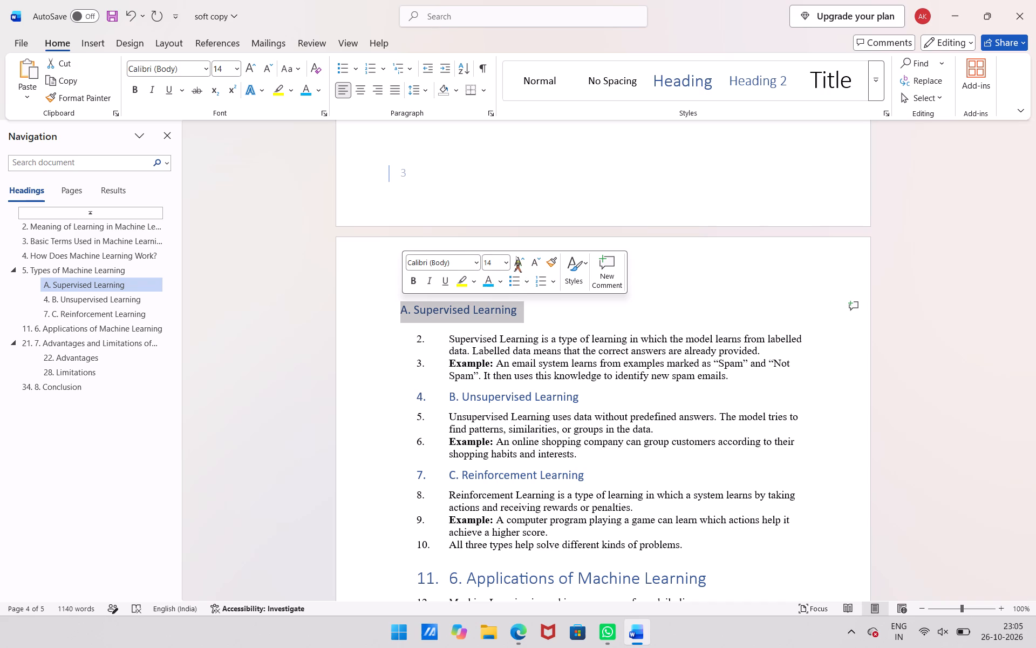
left_click(522, 253)
left_click(520, 254)
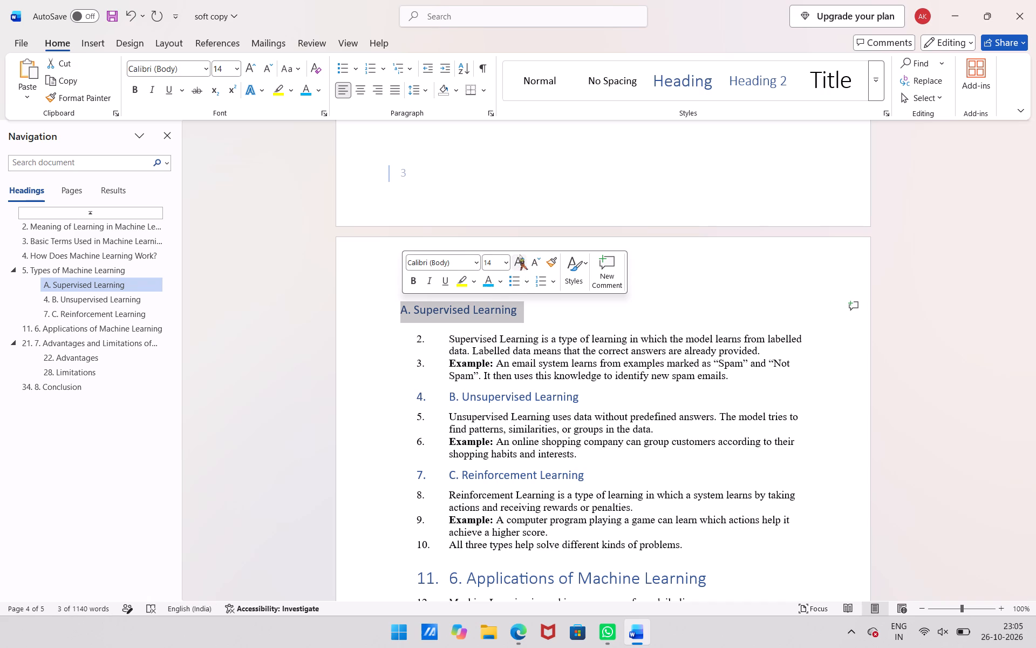
left_click(520, 254)
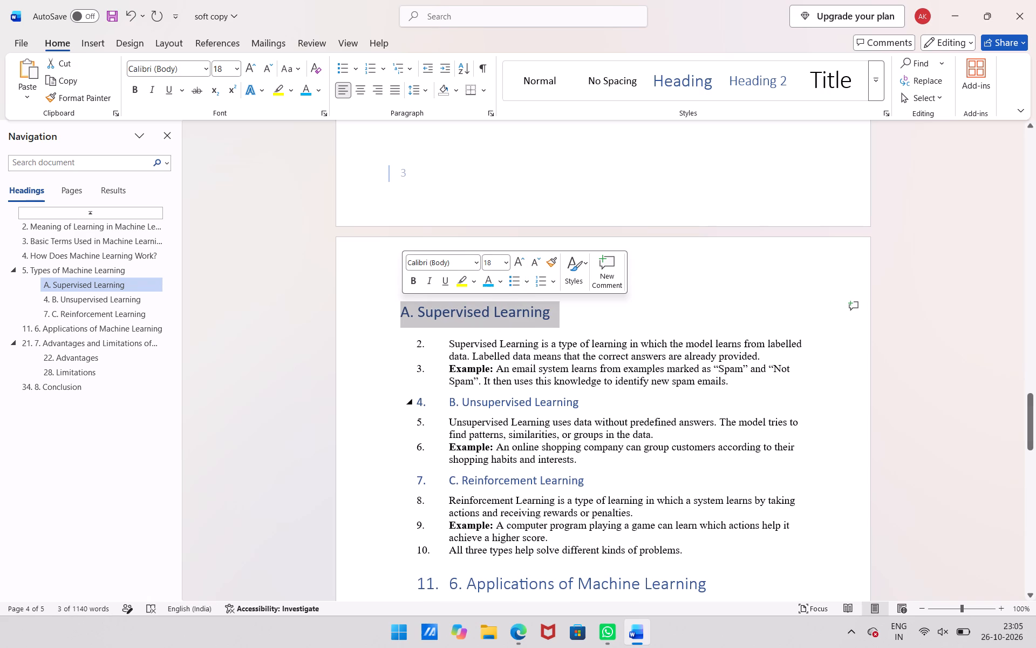
Enlarge the "B. Unsupervised Learning" subheading to 18 pt and remove its list number and indent.
left_click_drag(597, 407, 435, 407)
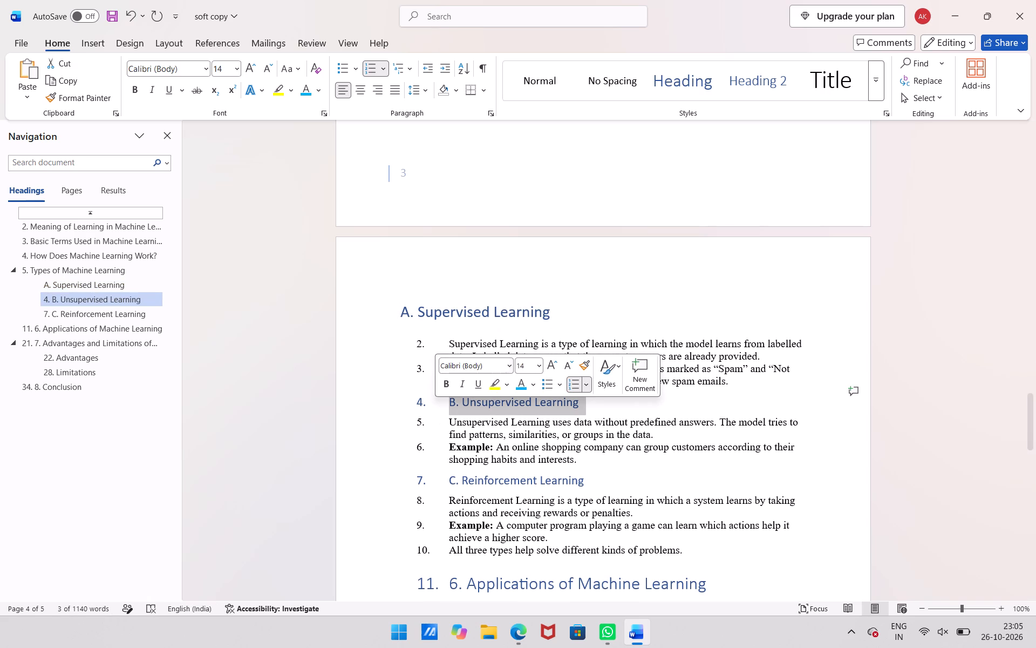
left_click(552, 361)
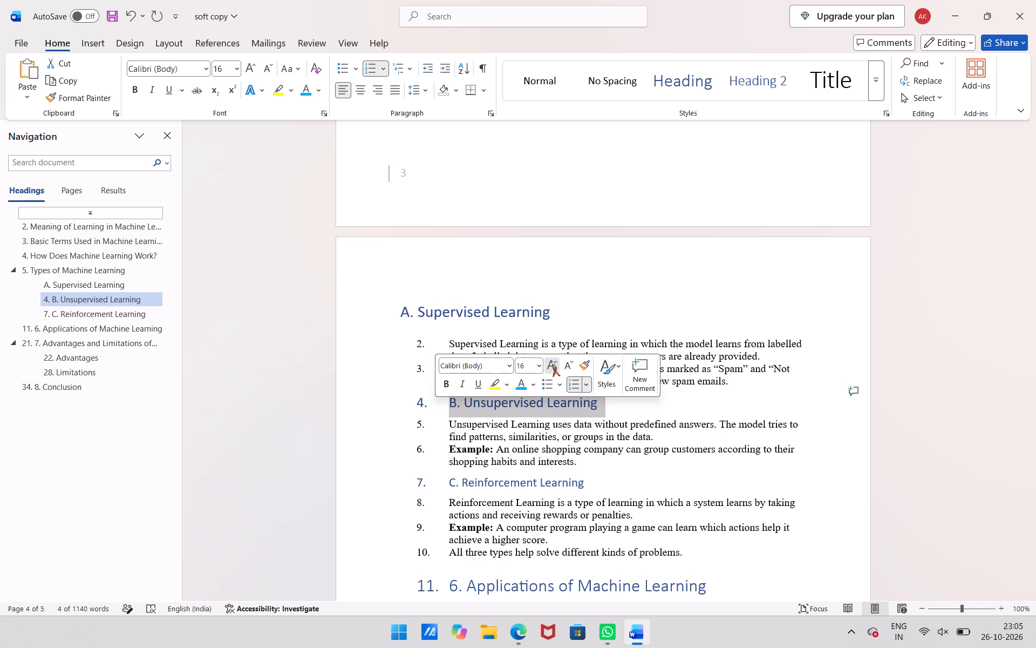
left_click(552, 361)
left_click(447, 404)
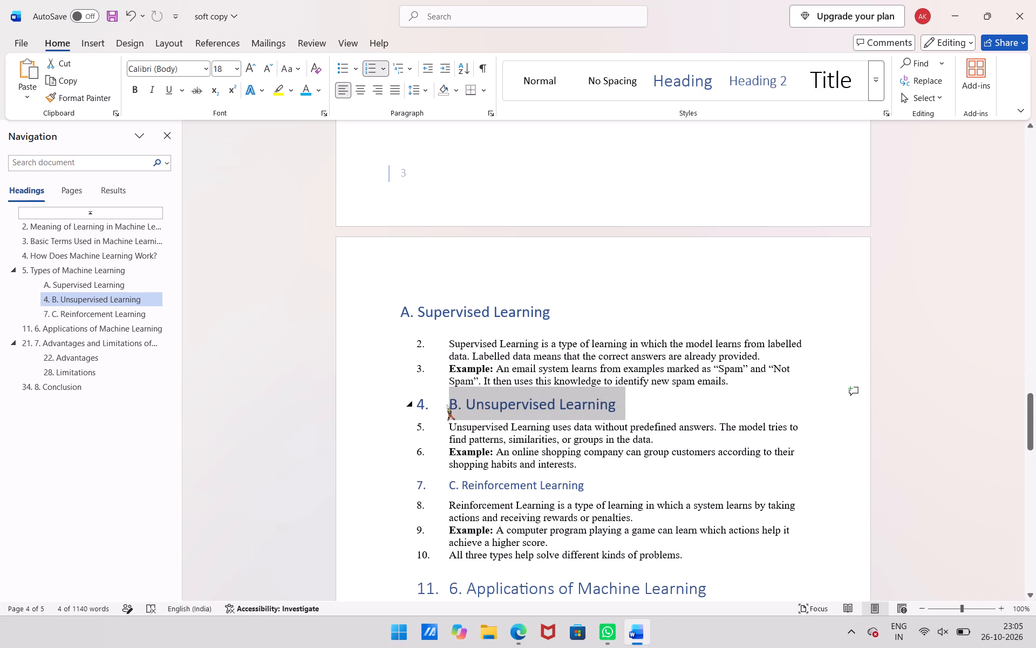
key("BackSpace")
key("BackSpace")
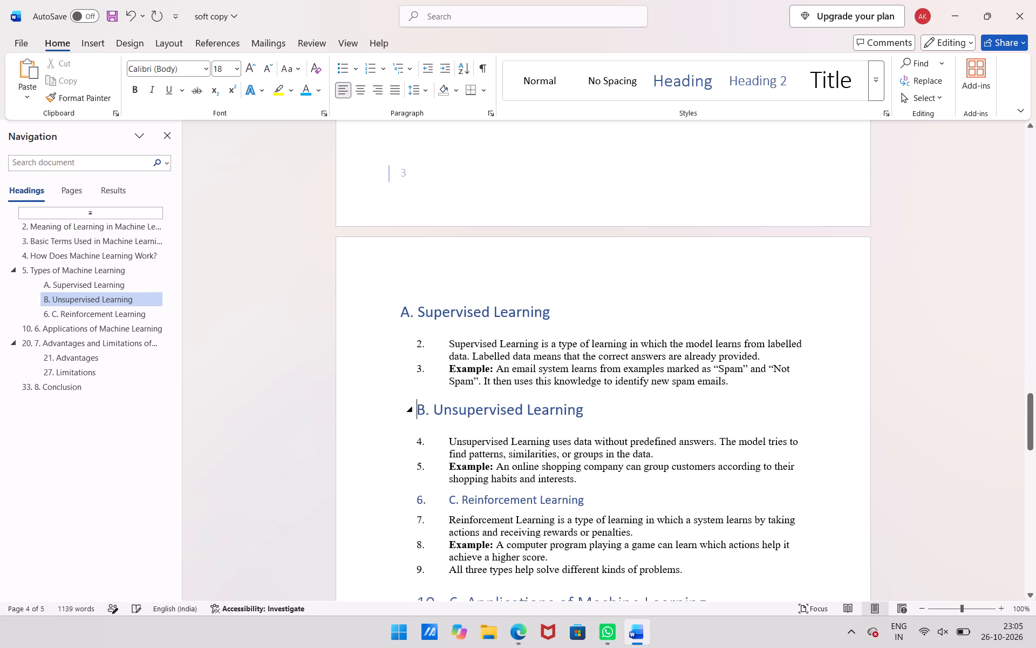
key("BackSpace")
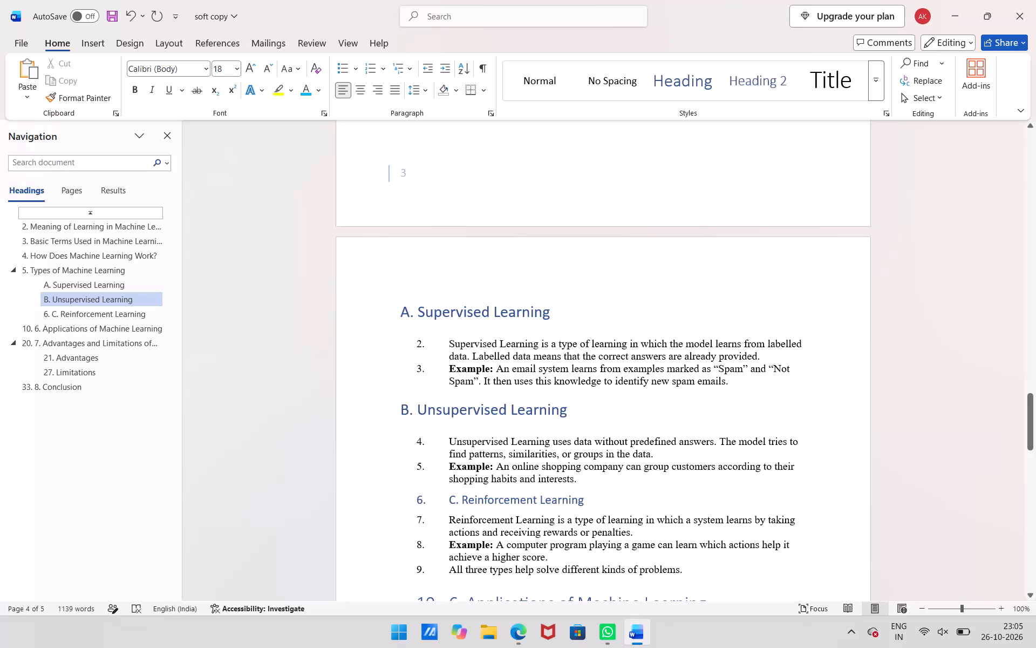
Remove the list numbers and indents from the definition and "Example" paragraphs under "A. Supervised Learning".
left_click(448, 342)
key("BackSpace")
key("BackSpace")
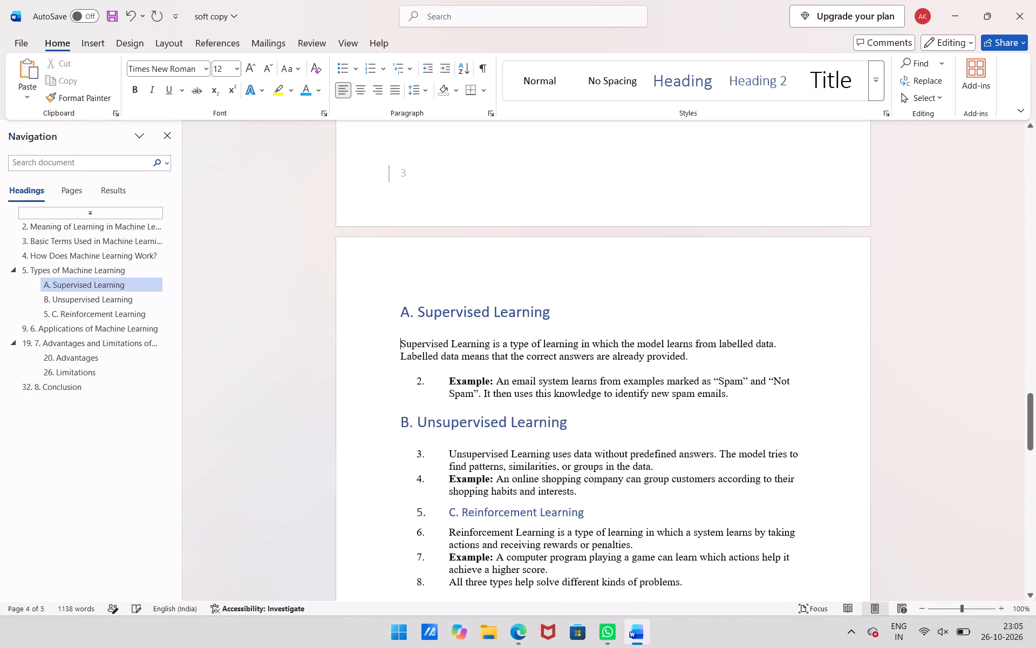
left_click(449, 381)
key("BackSpace")
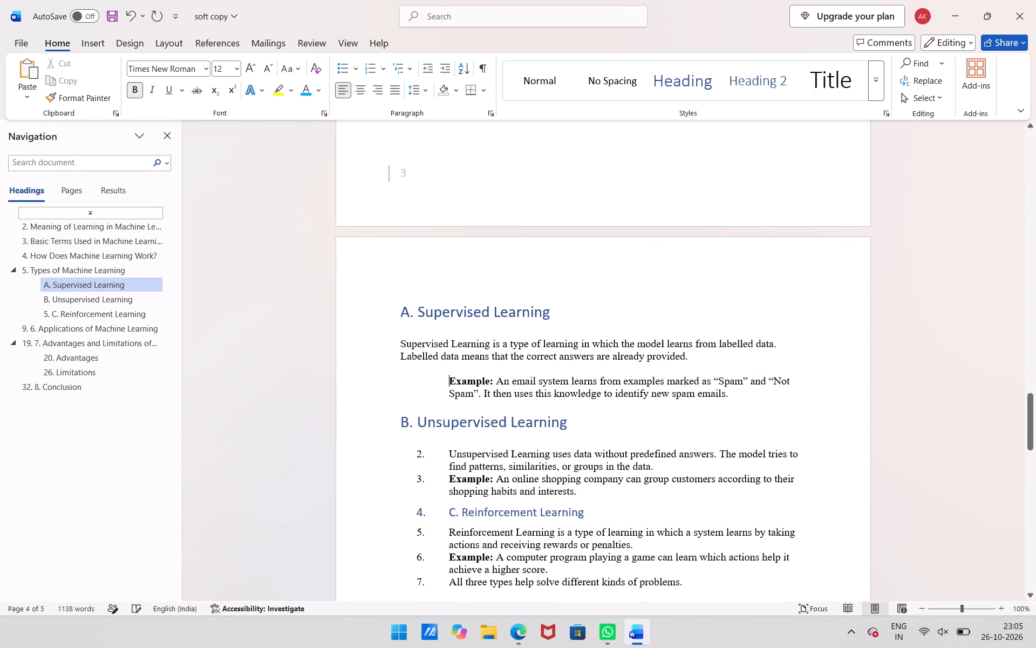
key("BackSpace")
Remove the list numbers and indents from the definition and "Example" paragraphs under "B. Unsupervised Learning".
left_click(449, 457)
key("BackSpace")
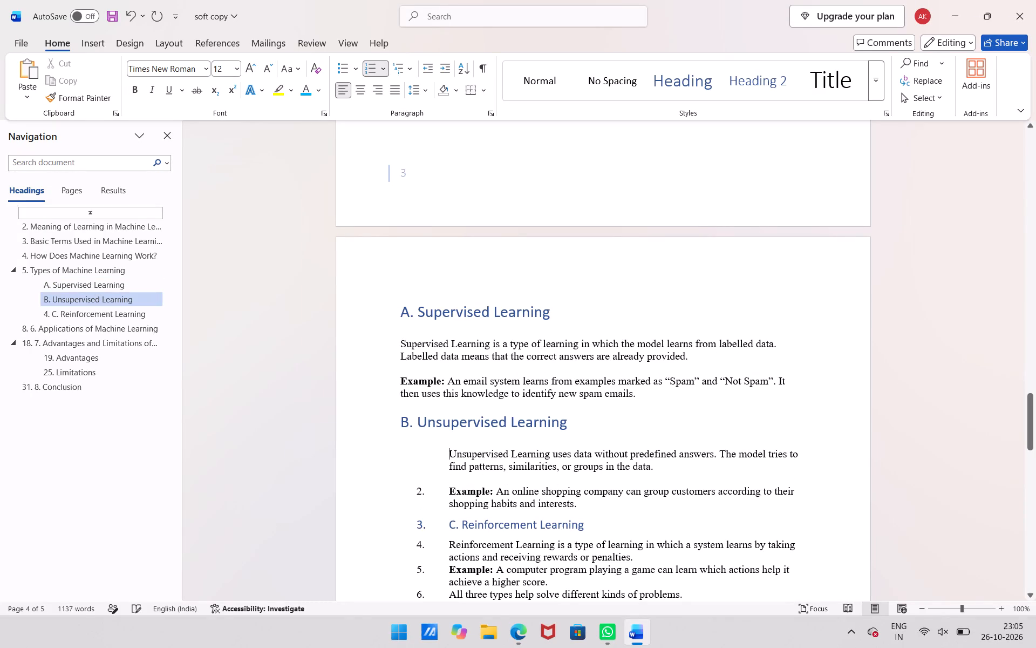
key("BackSpace")
left_click(452, 493)
key("BackSpace")
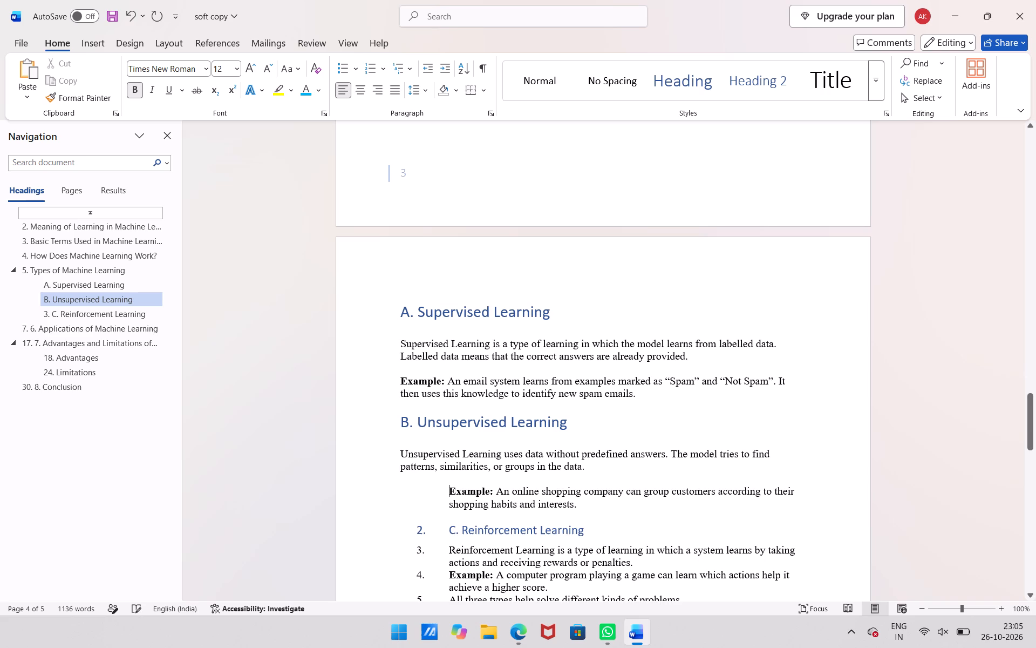
key("BackSpace")
Remove the list number and indent from the "C. Reinforcement Learning" subheading.
scroll(452, 493, "down", 2)
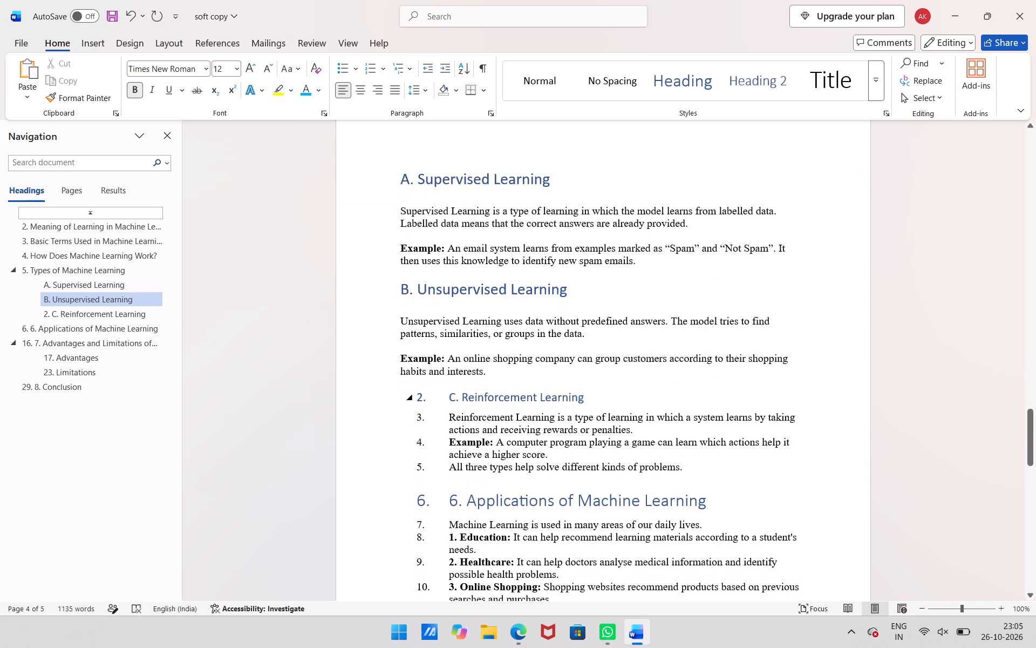
left_click(448, 397)
key("BackSpace")
key("BackSpace")
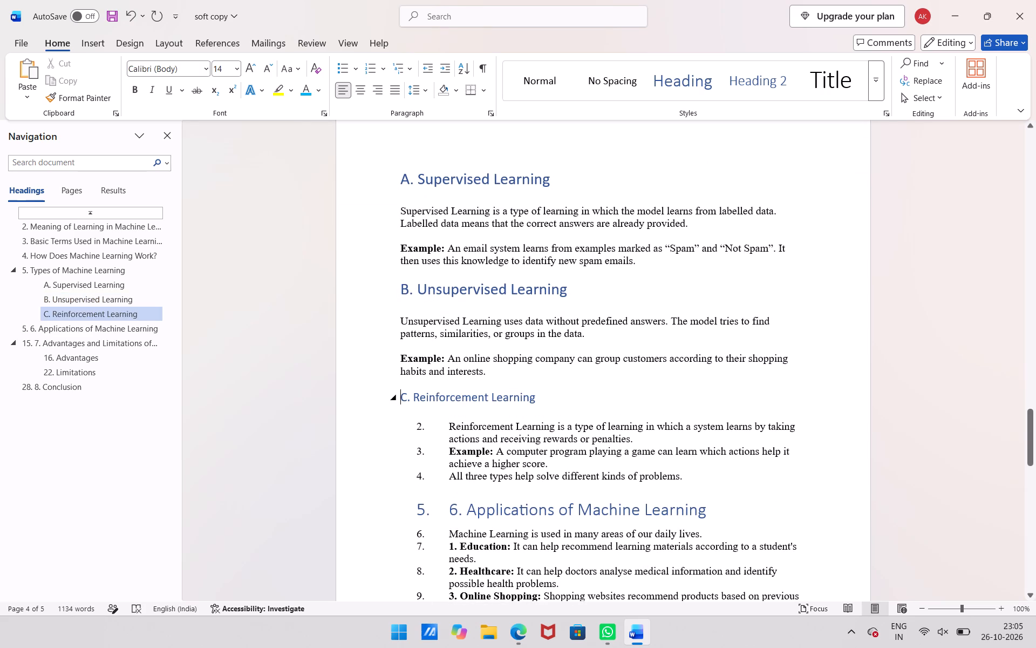
Make the "C. Reinforcement Learning" subheading bold and enlarge it to 18 pt.
left_click_drag(539, 395, 386, 397)
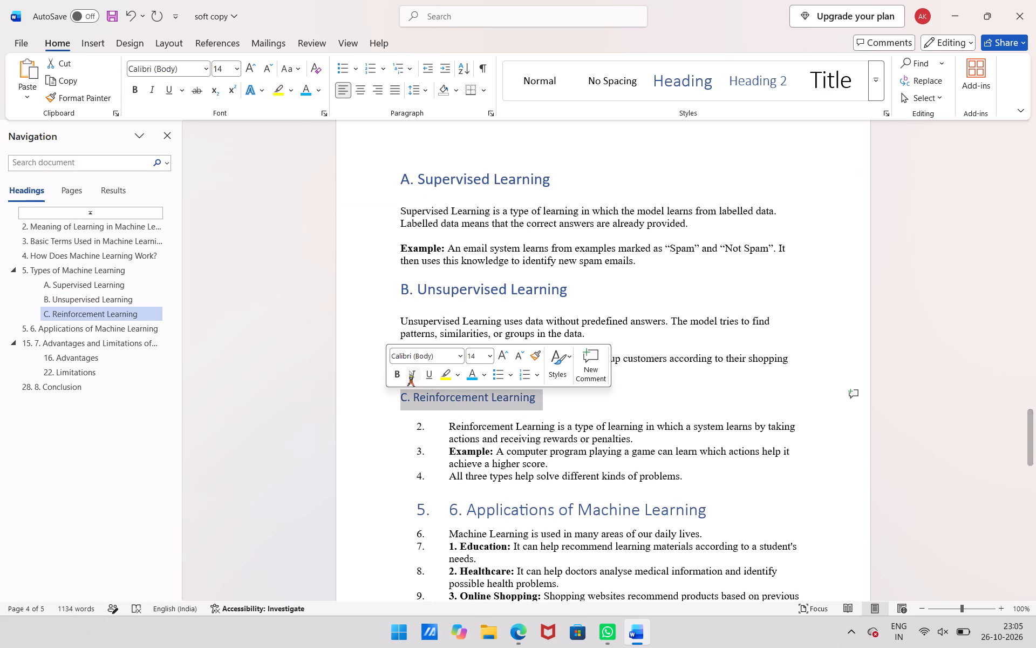
left_click(396, 370)
double_click(507, 352)
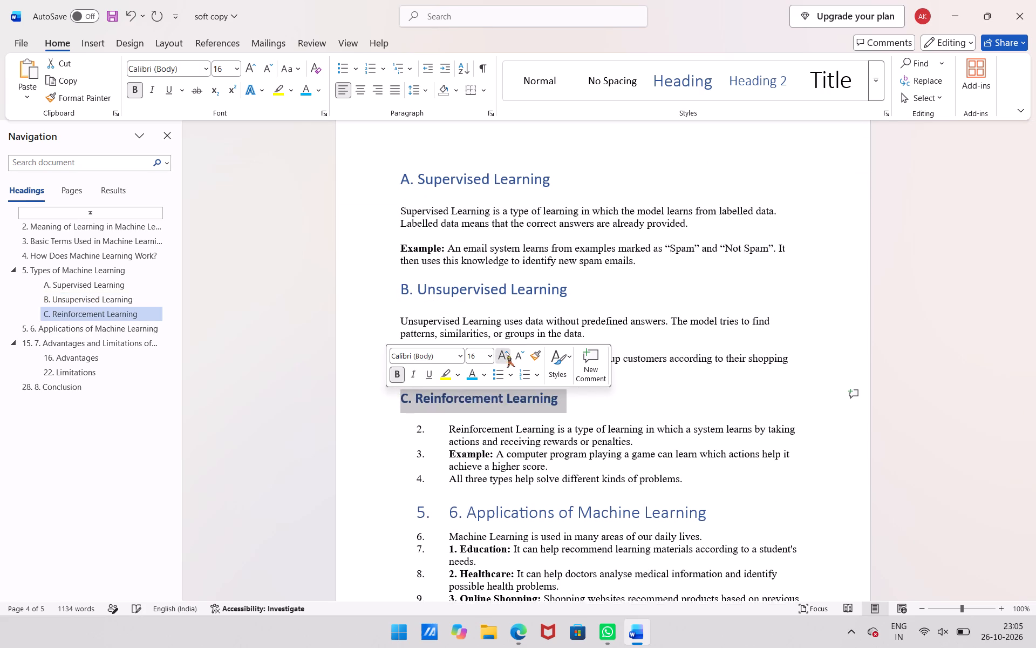
Remove the list numbers and indents from the definition, "Example" and closing paragraphs under "C. Reinforcement Learning".
left_click(450, 432)
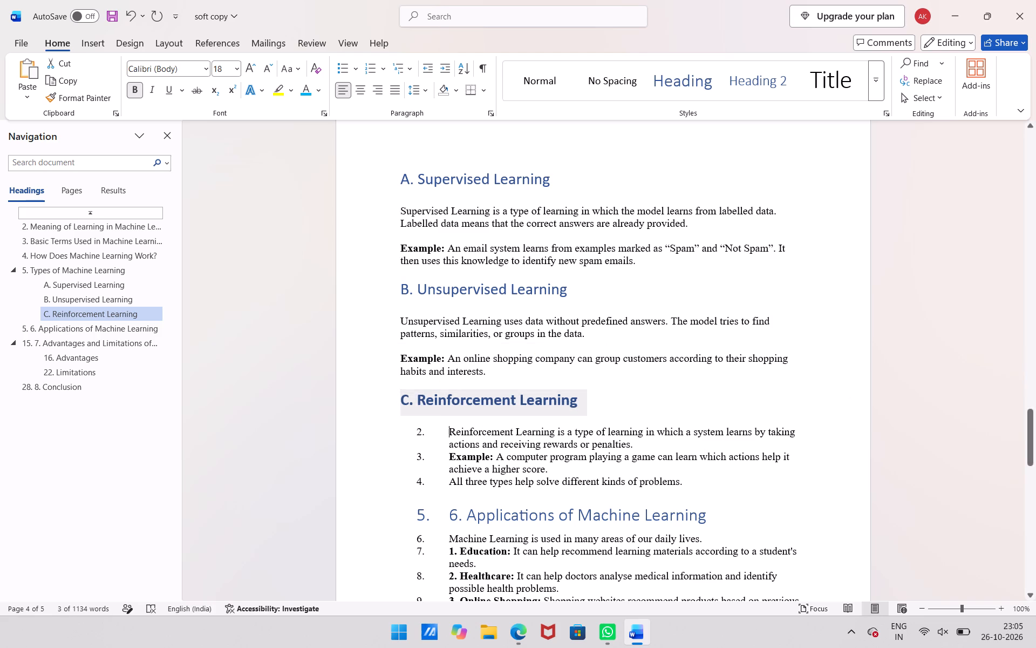
key("BackSpace")
key("BackSpace")
left_click(450, 467)
key("BackSpace")
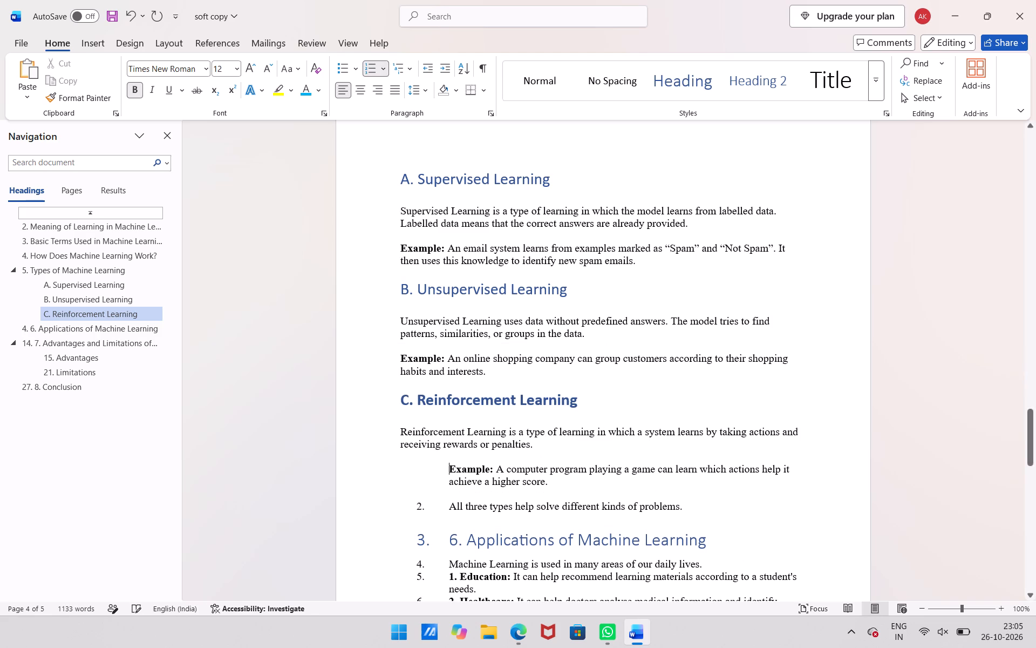
key("BackSpace")
scroll(450, 467, "down", 1)
left_click(449, 385)
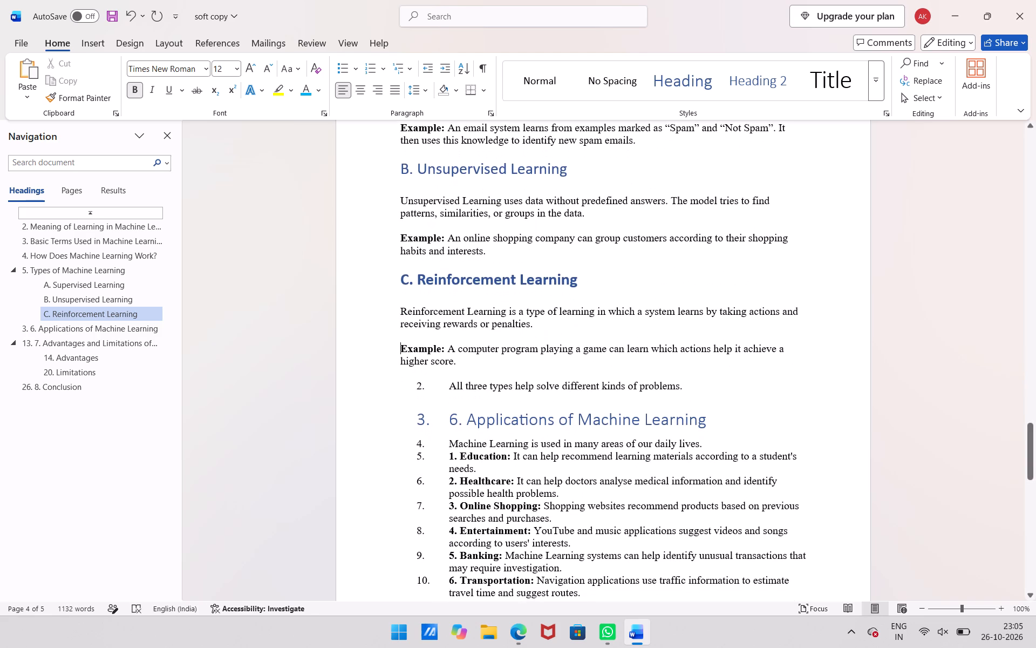
key("BackSpace")
key("BackSpace")
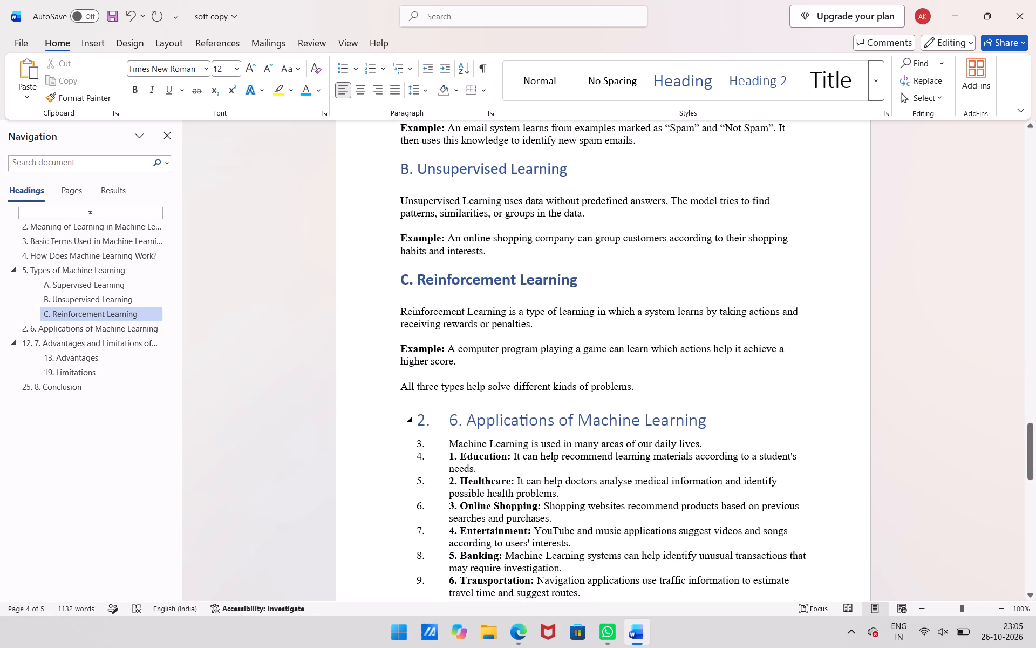
Remove the list number and indent from the "6. Applications of Machine Learning" heading.
left_click(446, 417)
key("BackSpace")
key("BackSpace")
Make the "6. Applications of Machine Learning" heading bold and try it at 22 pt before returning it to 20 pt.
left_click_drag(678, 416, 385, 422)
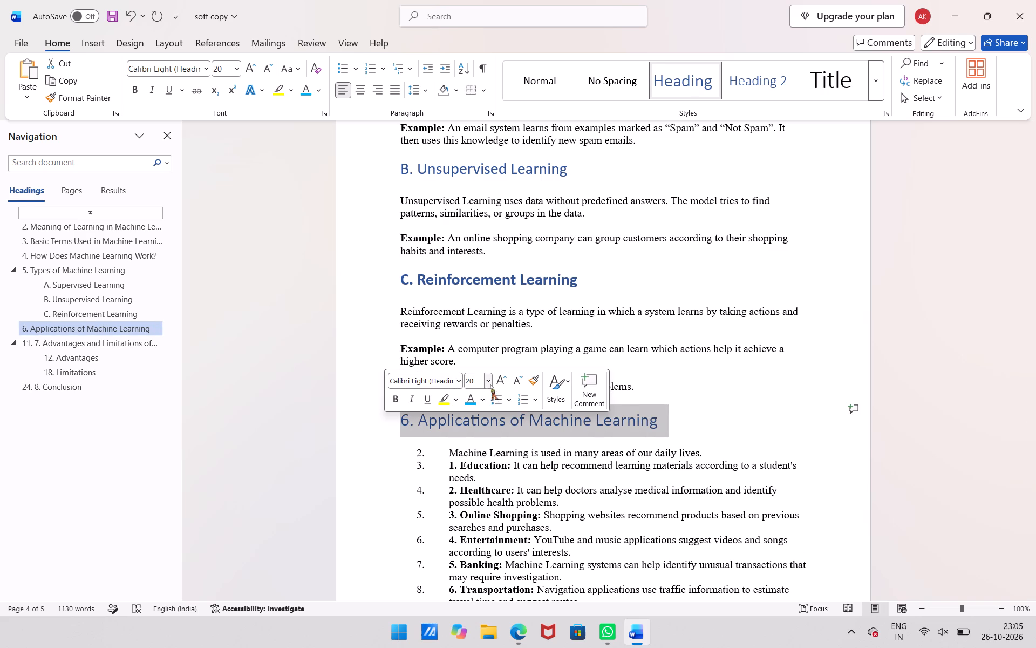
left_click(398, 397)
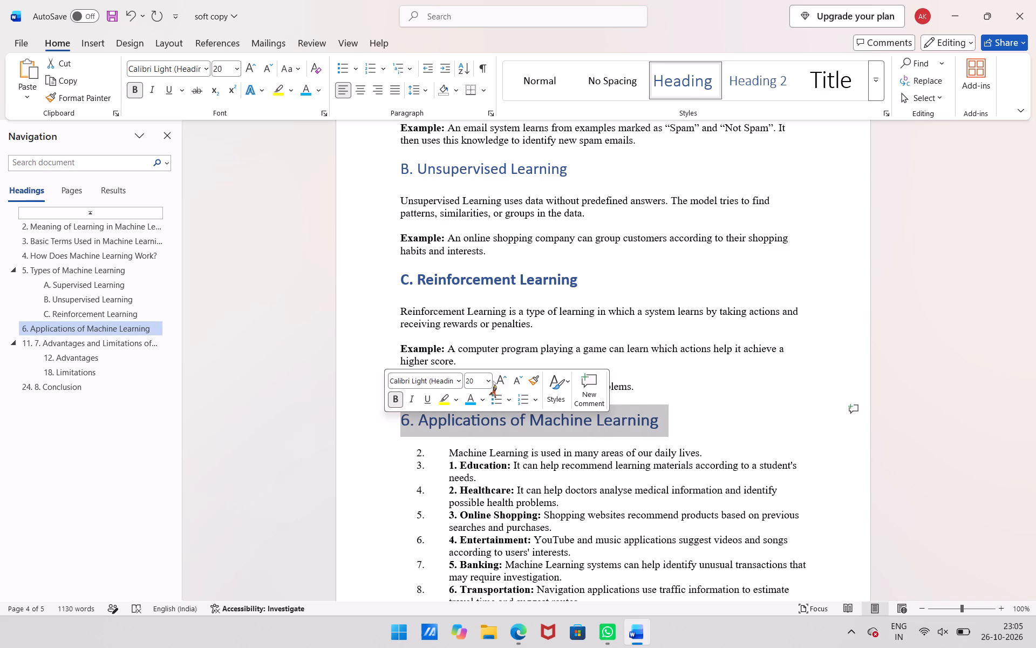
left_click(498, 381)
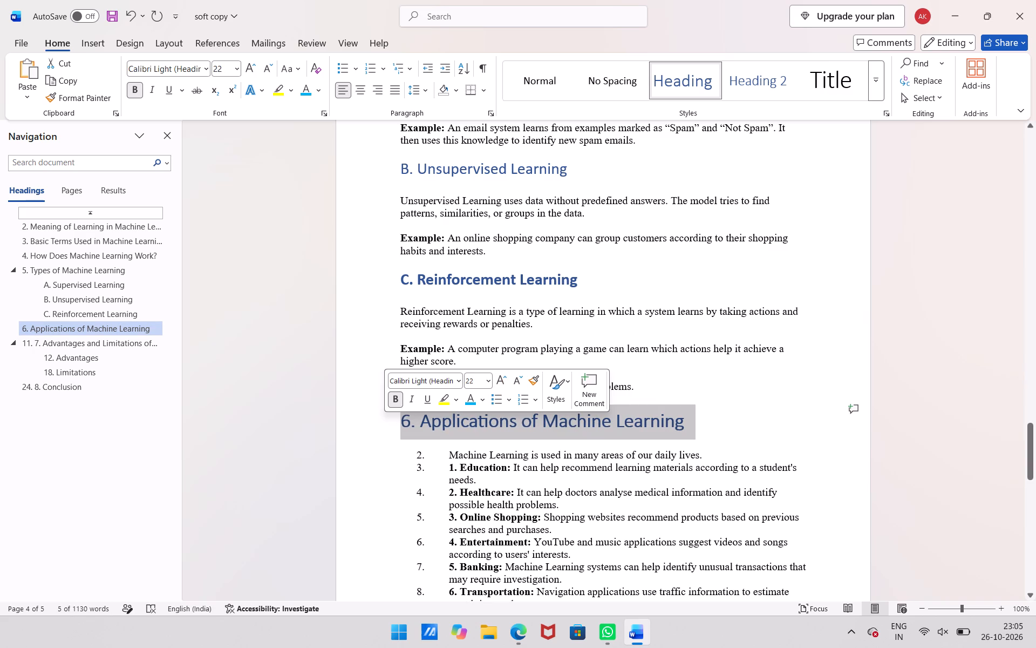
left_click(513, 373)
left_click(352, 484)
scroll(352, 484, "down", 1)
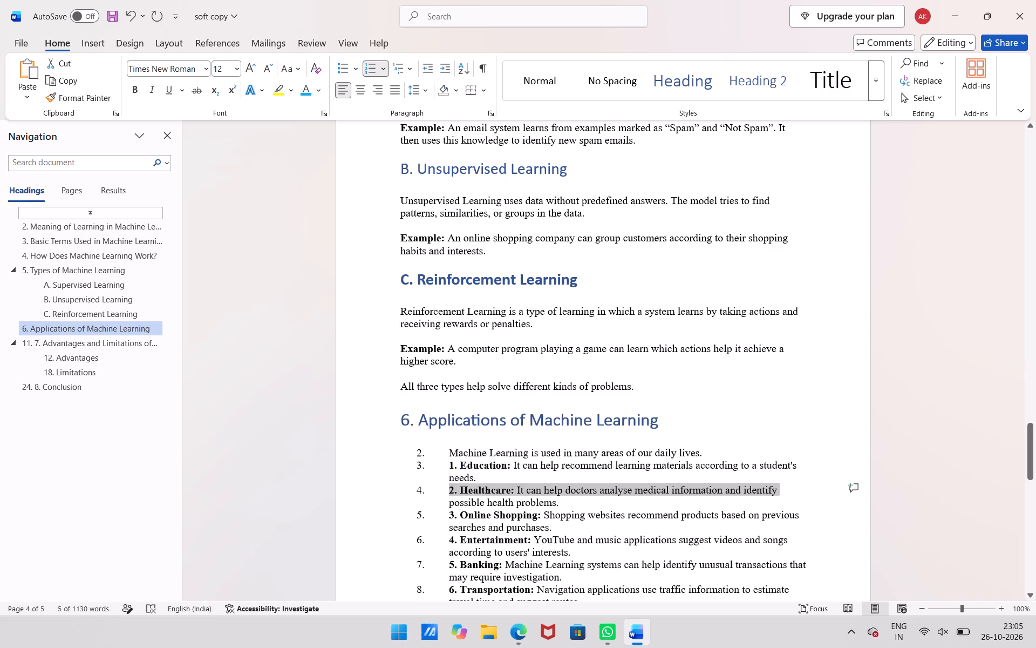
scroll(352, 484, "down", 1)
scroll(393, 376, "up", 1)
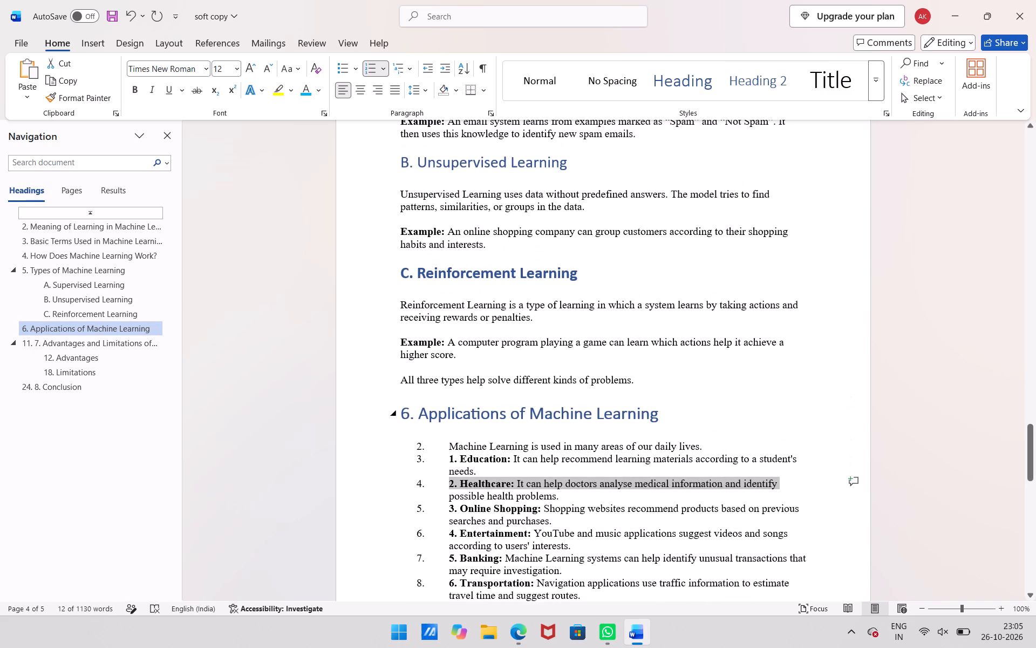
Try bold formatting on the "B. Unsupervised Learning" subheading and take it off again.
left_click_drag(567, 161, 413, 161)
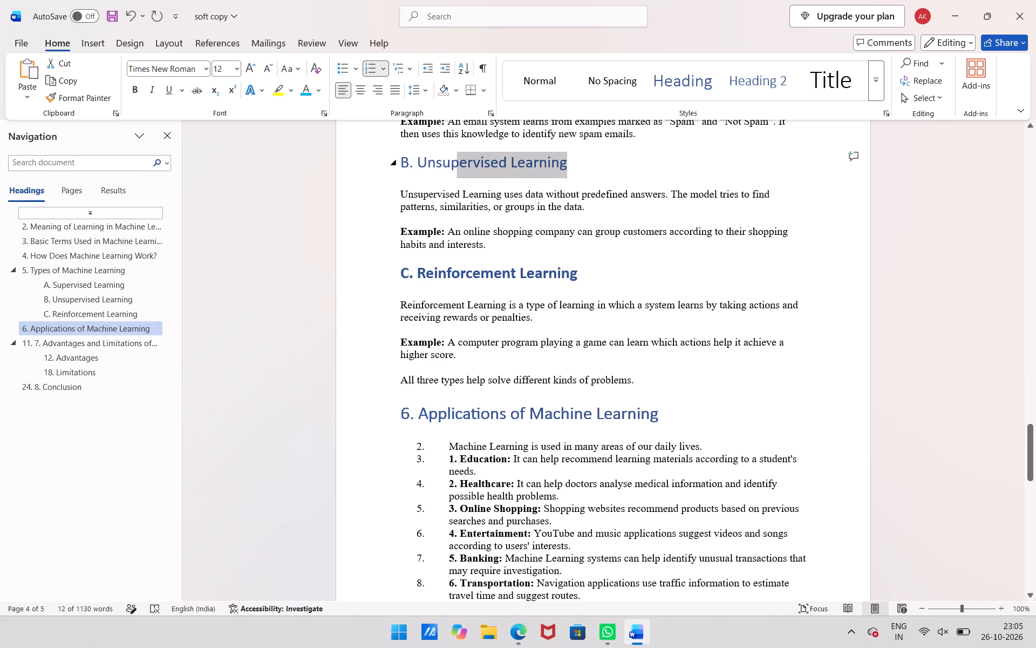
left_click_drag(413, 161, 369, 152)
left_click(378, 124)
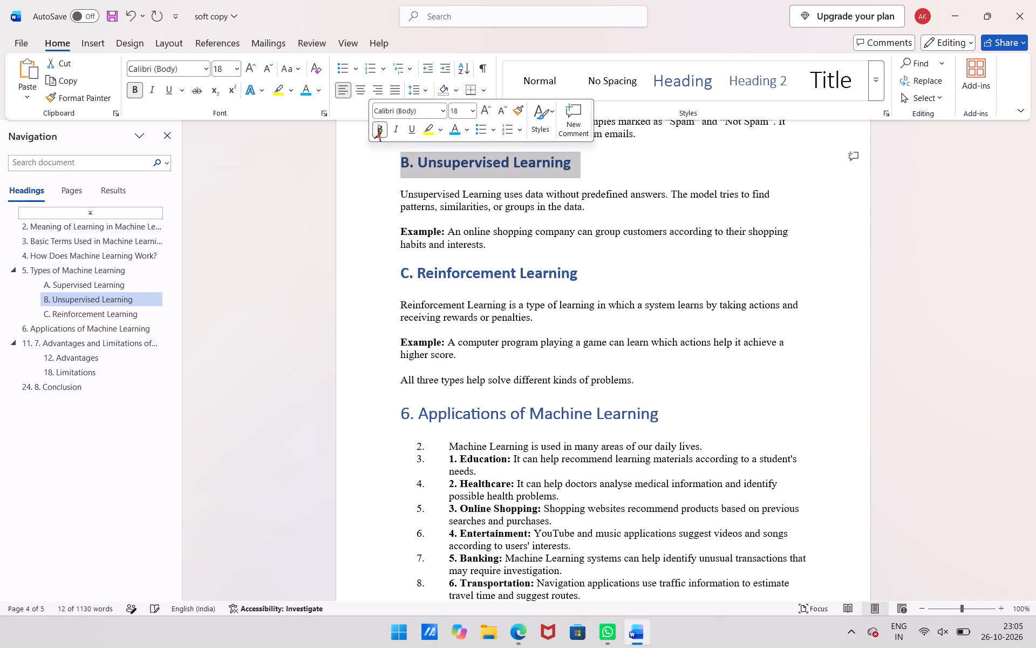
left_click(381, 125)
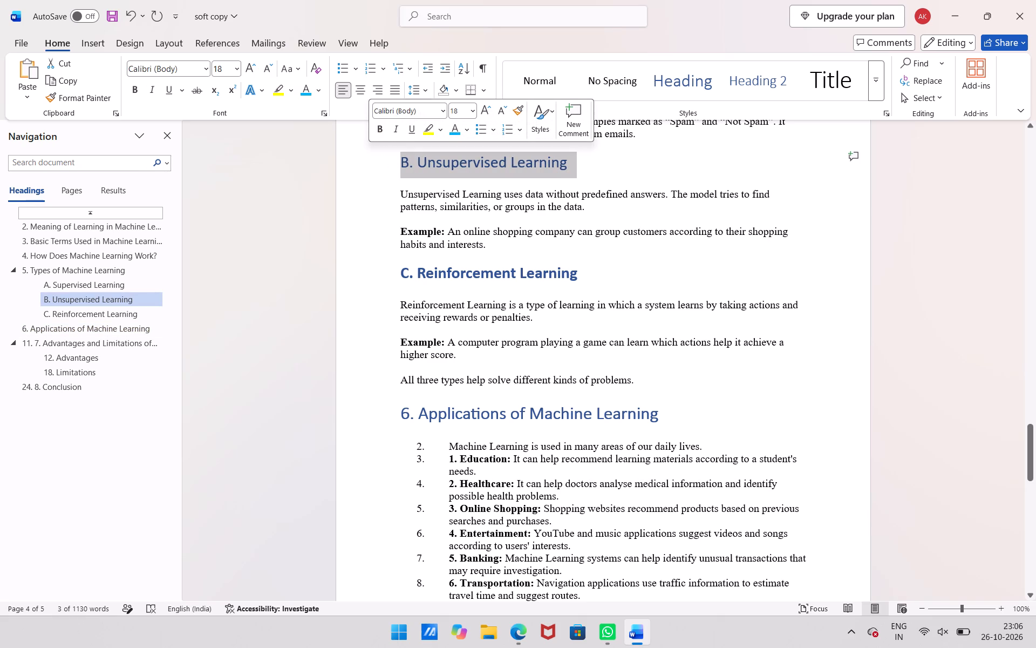
Remove the bold formatting from the "C. Reinforcement Learning" subheading.
left_click_drag(576, 281, 382, 274)
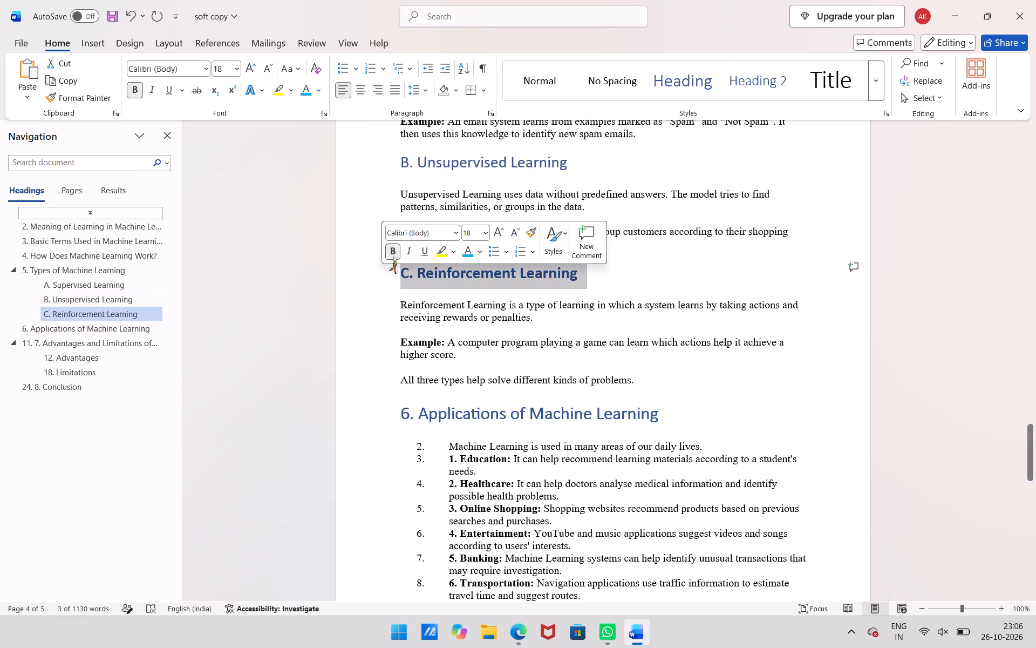
left_click(397, 248)
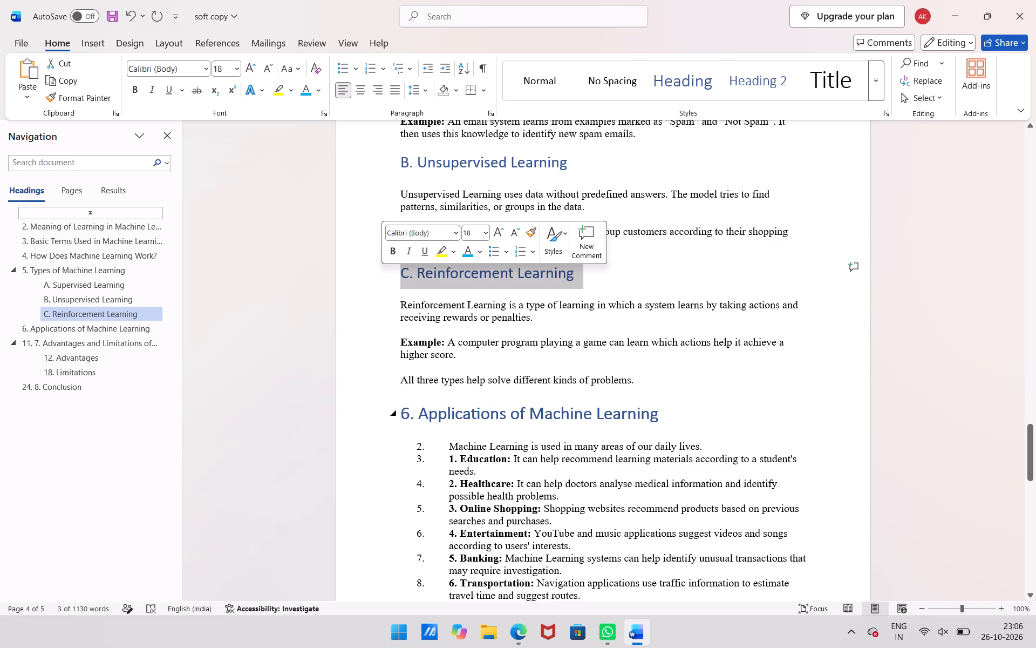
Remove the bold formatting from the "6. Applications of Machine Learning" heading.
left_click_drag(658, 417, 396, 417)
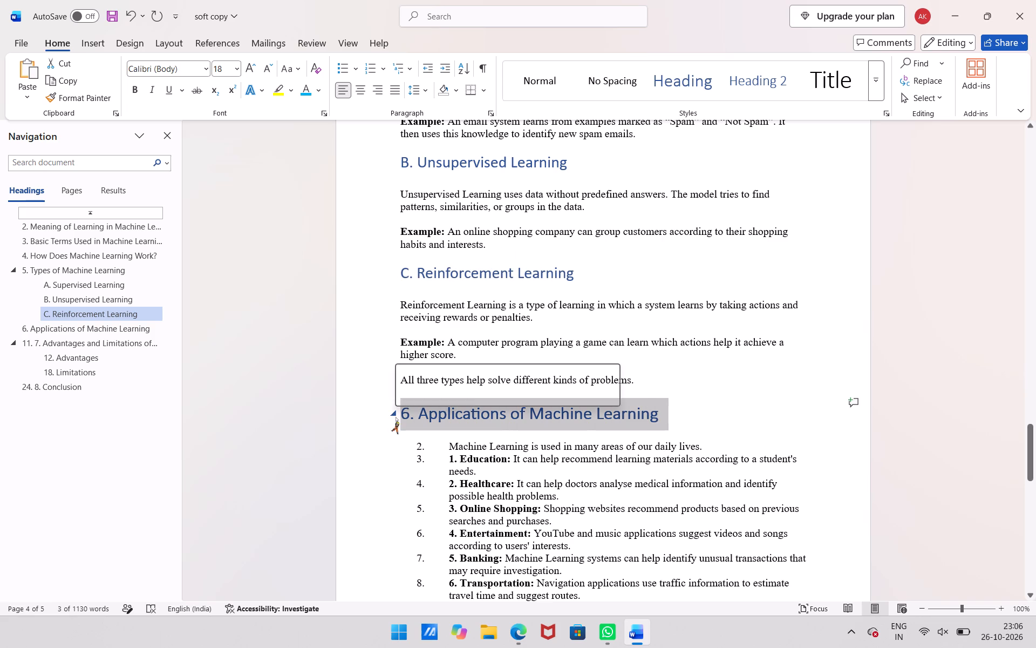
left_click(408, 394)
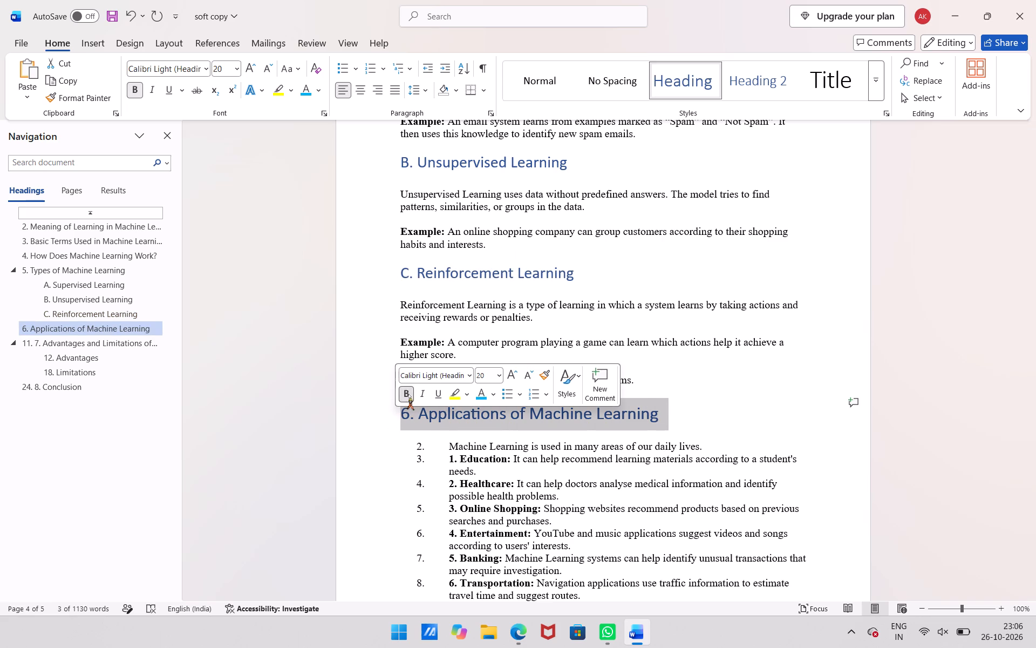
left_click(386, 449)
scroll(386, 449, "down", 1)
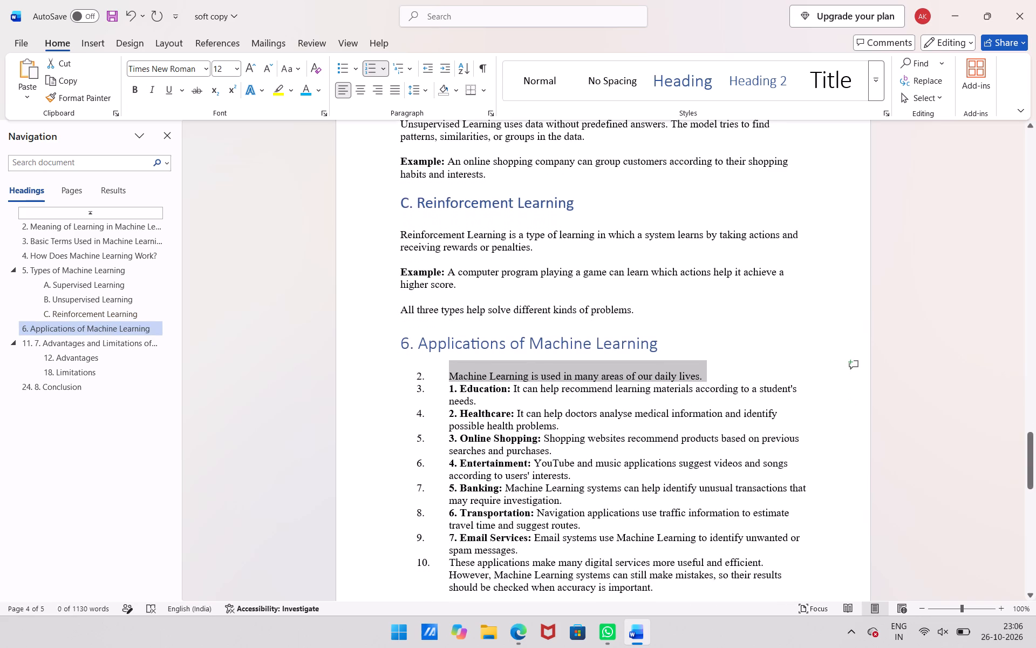
Make the "6. Applications of Machine Learning" heading bold and enlarge it to 28 pt.
left_click_drag(658, 340, 410, 347)
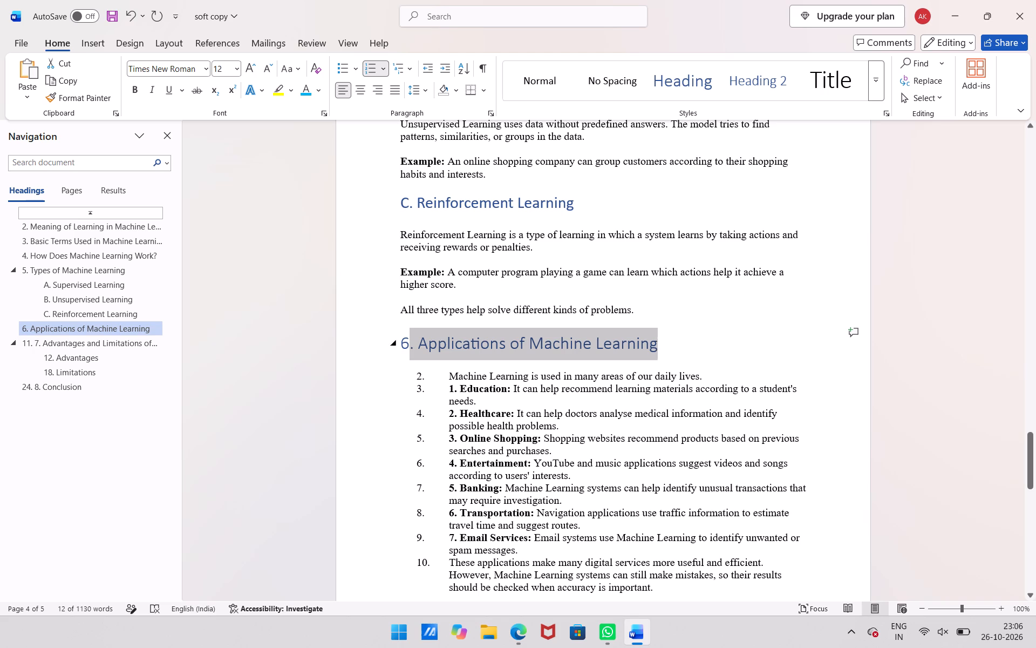
left_click_drag(410, 347, 393, 345)
left_click(400, 312)
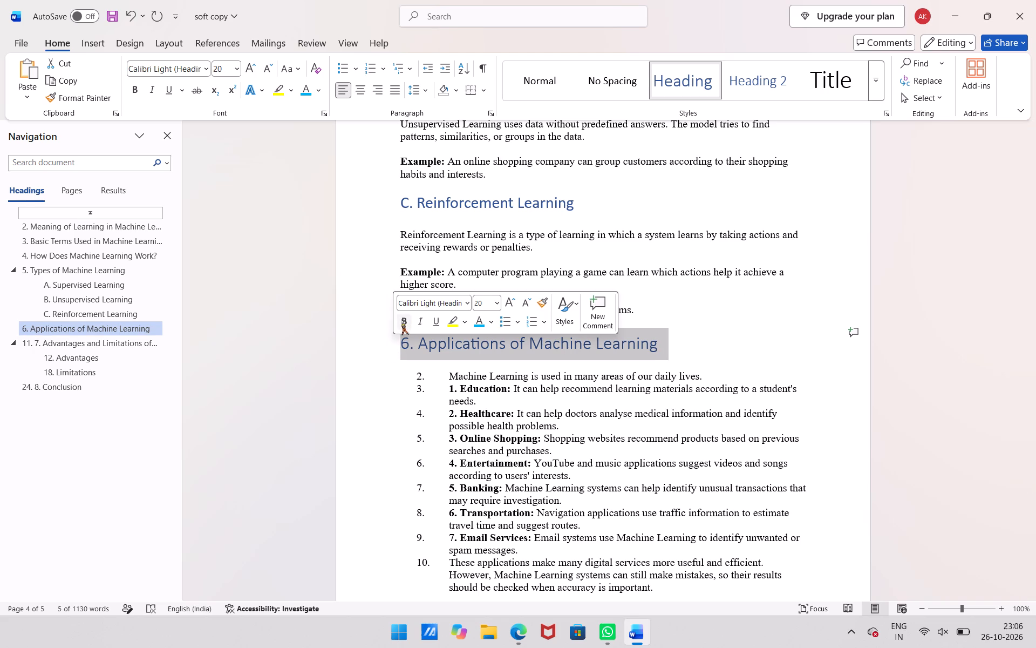
left_click(401, 319)
triple_click(510, 297)
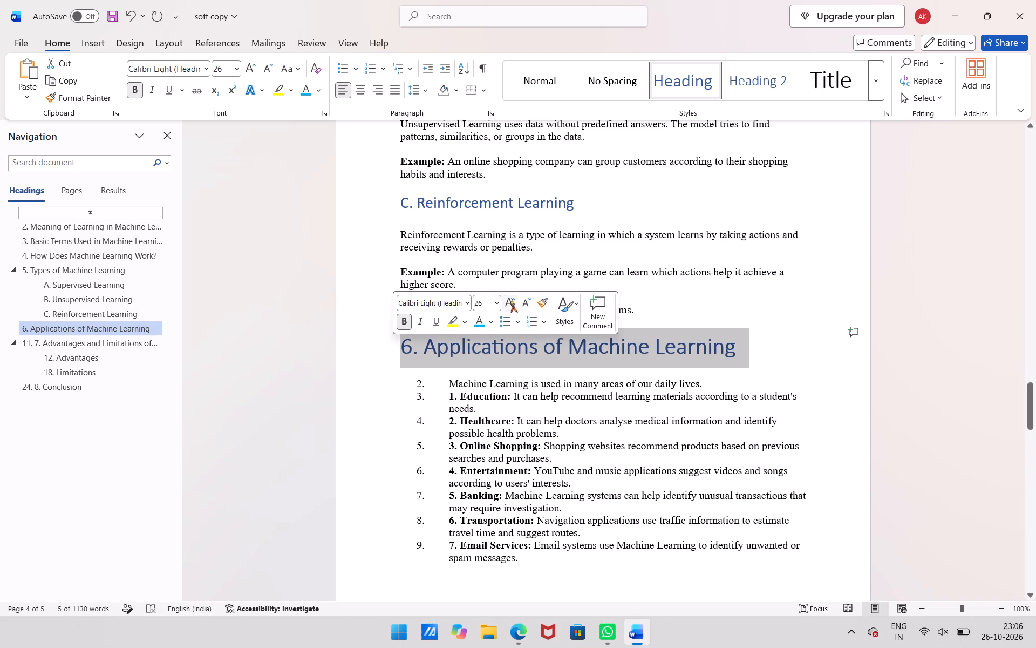
left_click(510, 297)
Remove the outer list numbers and indents from the introductory, "1. Education" and "2. Healthcare" paragraphs in section 6.
scroll(493, 406, "down", 1)
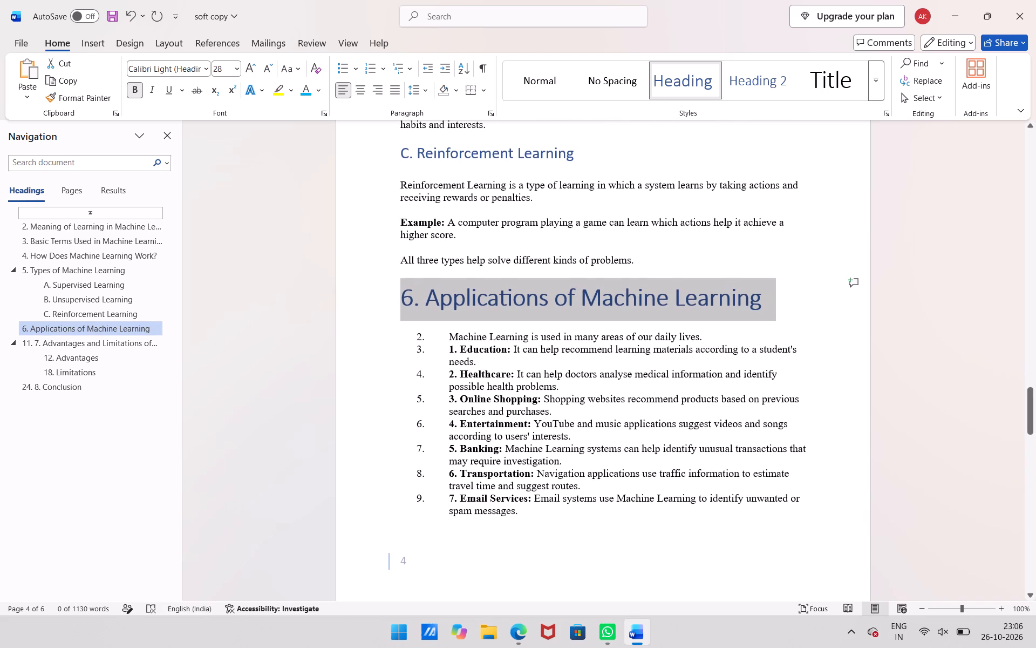
left_click(450, 337)
key("BackSpace")
key("BackSpace")
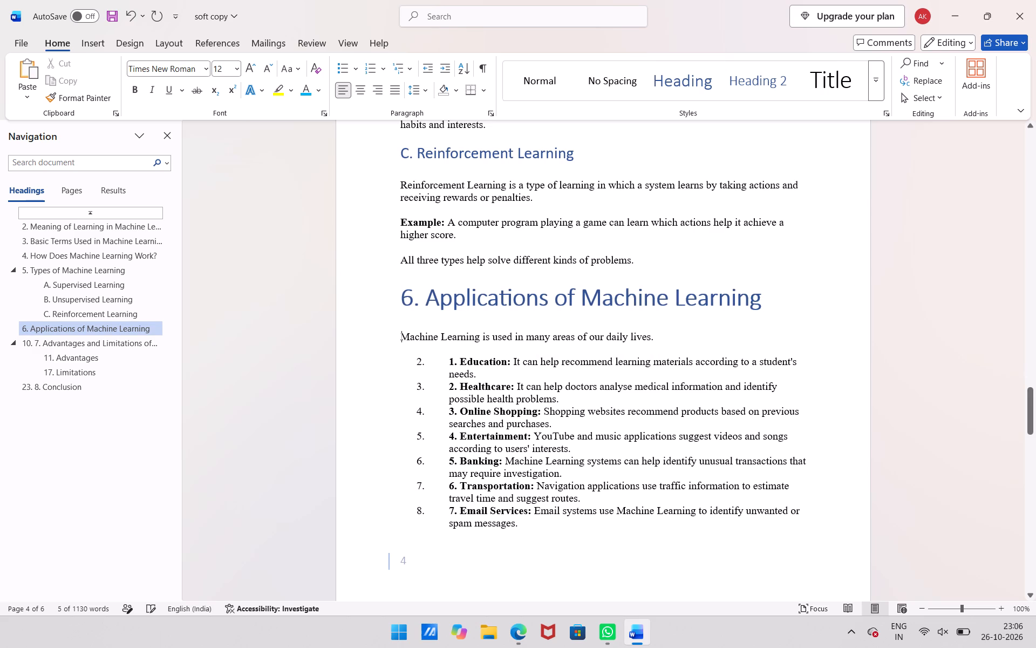
left_click(450, 370)
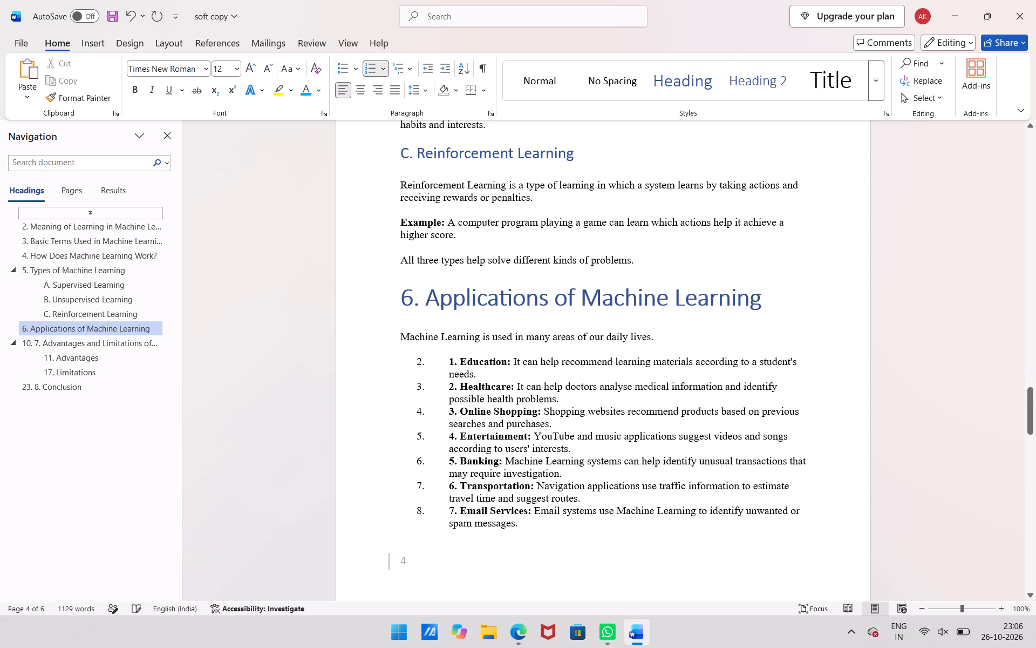
left_click(448, 364)
key("BackSpace")
key("BackSpace")
scroll(448, 364, "down", 1)
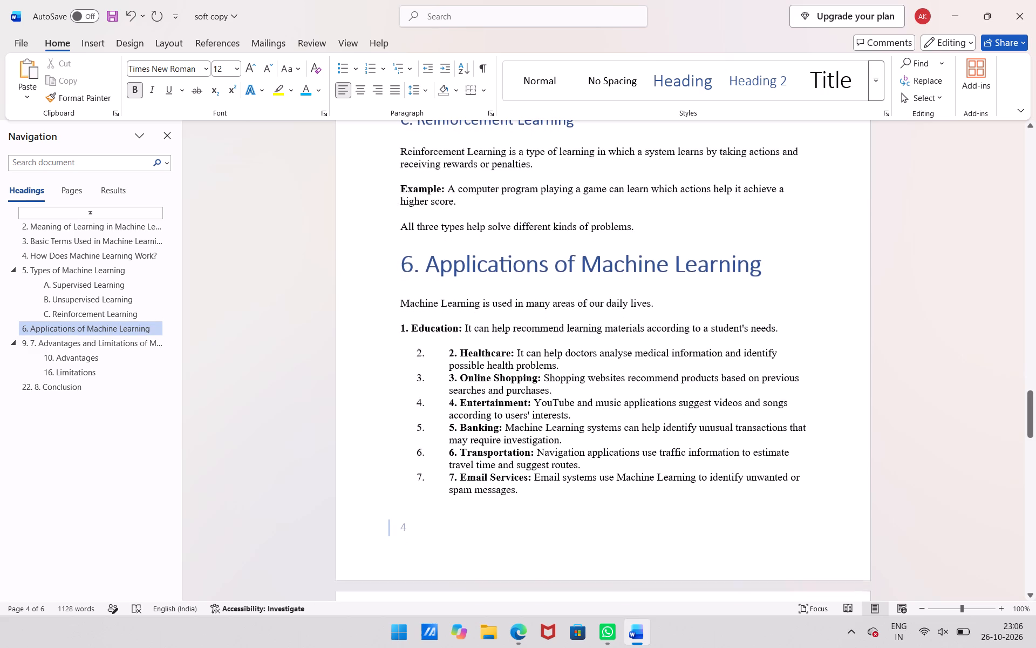
left_click(451, 351)
key("BackSpace")
key("BackSpace")
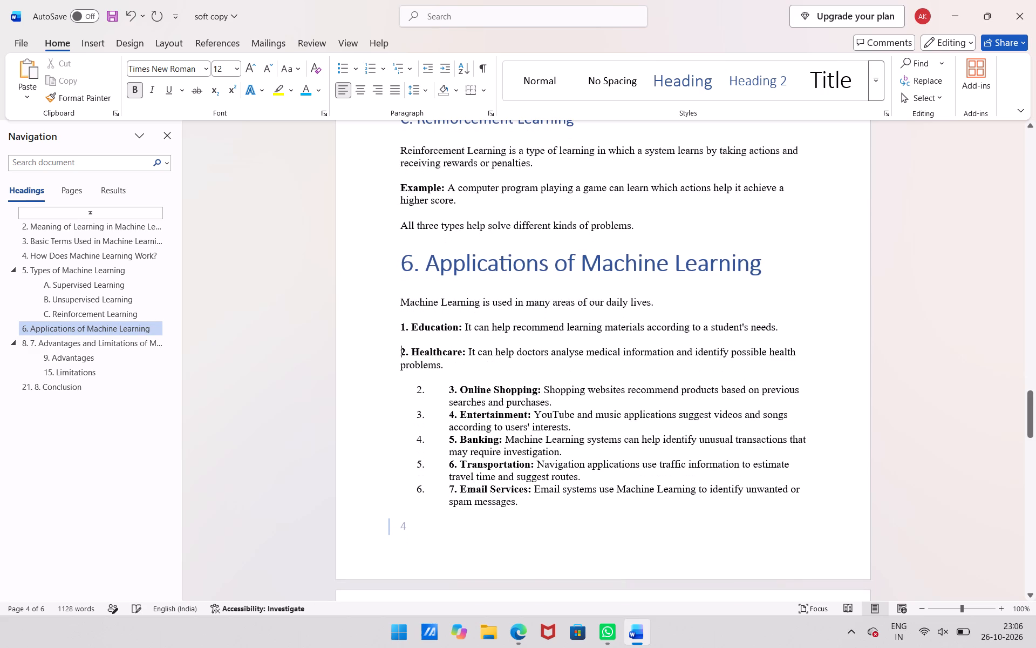
Remove the outer list numbers and indents from the "3. Online Shopping", "4. Entertainment" and "5. Banking" paragraphs.
scroll(451, 351, "down", 1)
left_click(447, 329)
key("BackSpace")
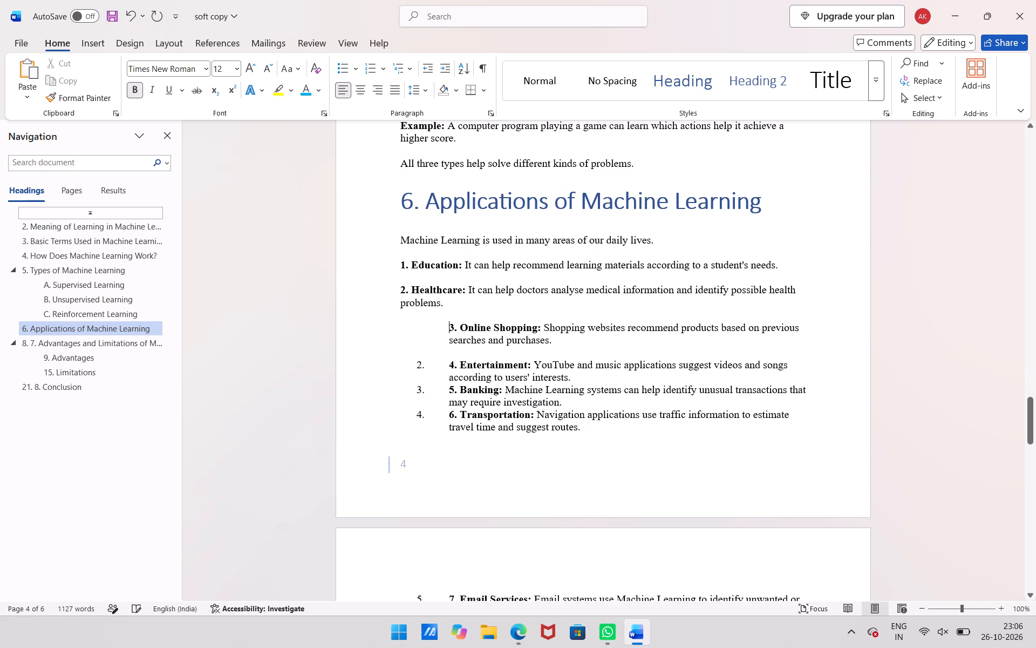
key("BackSpace")
scroll(447, 329, "down", 1)
left_click(450, 281)
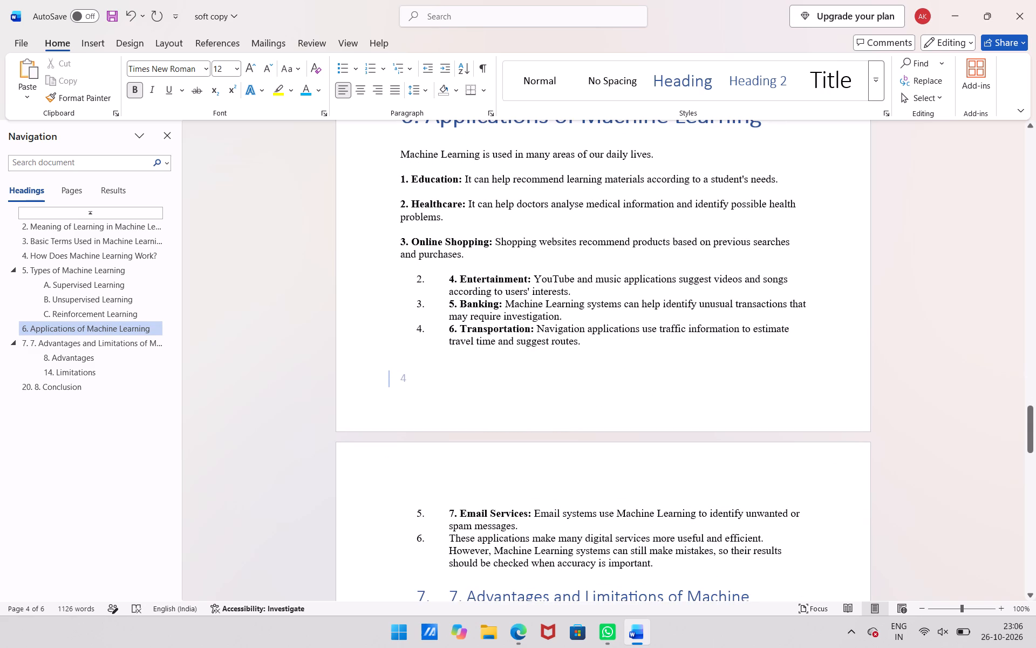
key("BackSpace")
key("BackSpace")
left_click(448, 320)
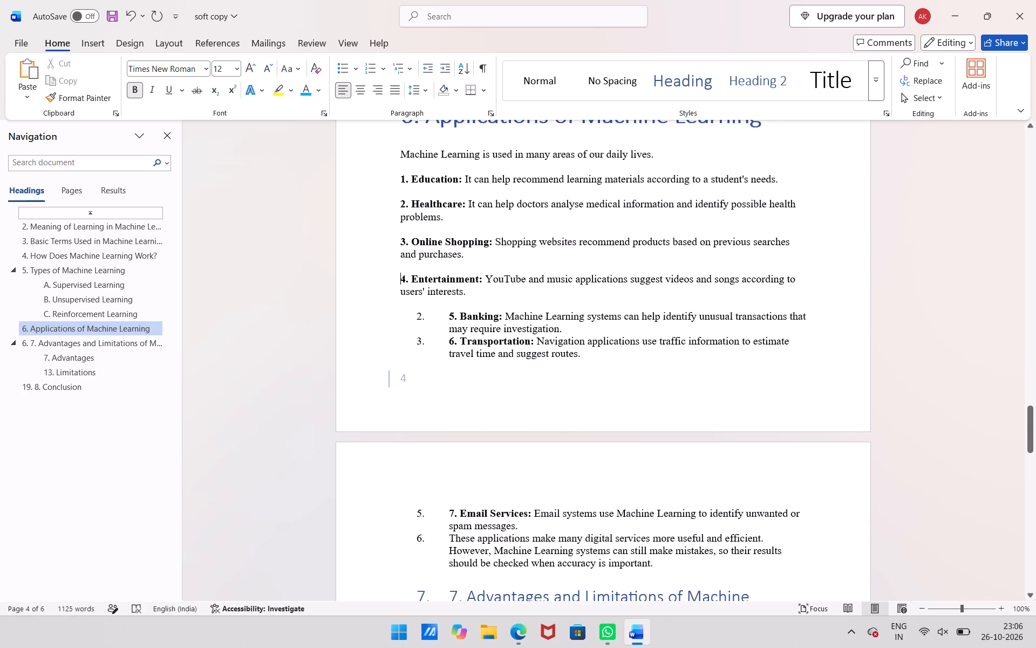
key("BackSpace")
key("BackSpace")
Remove the outer list numbers and indents from the "6. Transportation", "7. Email Services" and closing paragraphs of section 6.
scroll(448, 320, "down", 1)
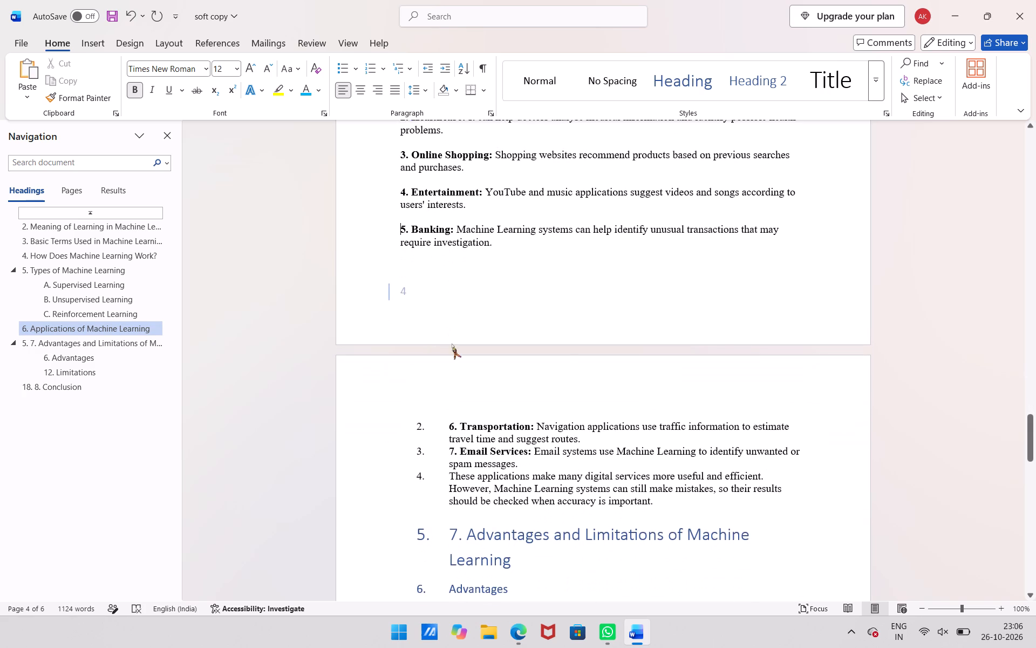
scroll(452, 366, "down", 1)
left_click(447, 265)
key("BackSpace")
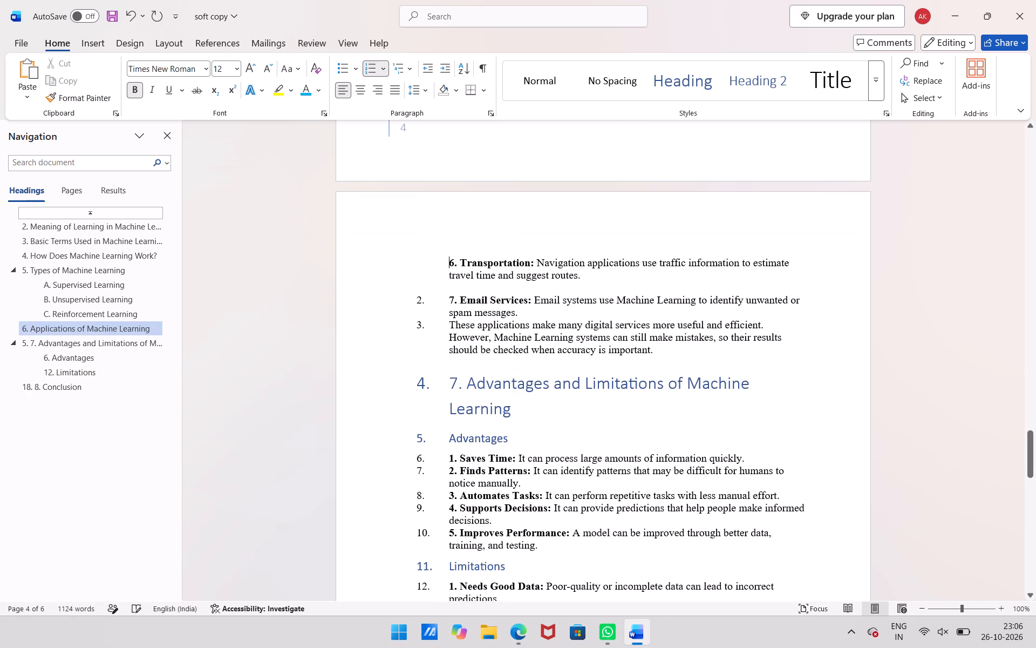
key("BackSpace")
left_click(449, 301)
key("BackSpace")
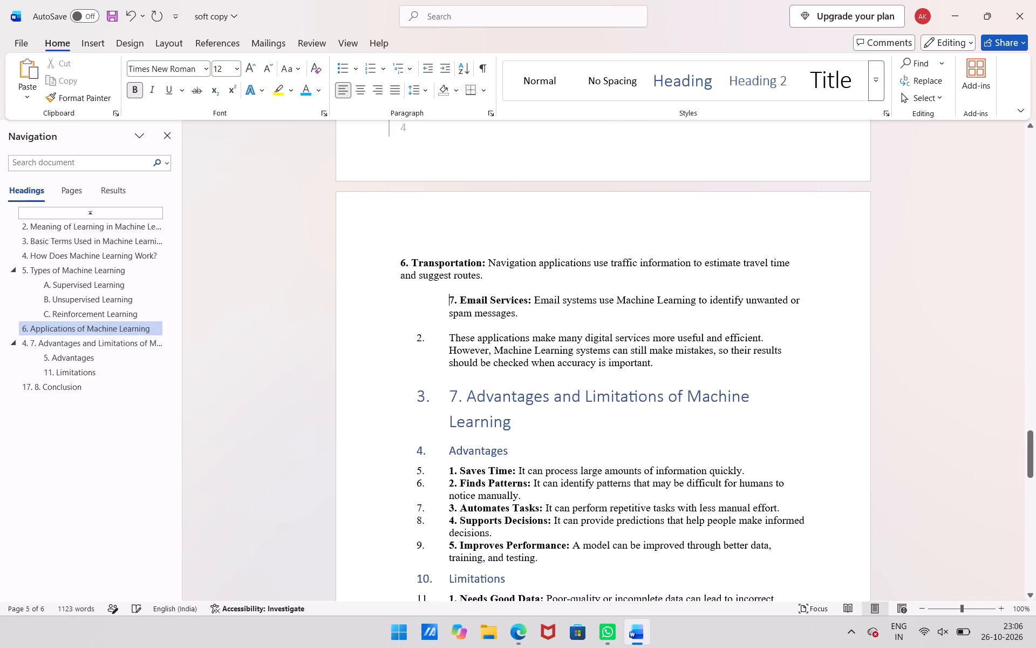
key("BackSpace")
scroll(449, 301, "down", 1)
left_click(449, 281)
key("BackSpace")
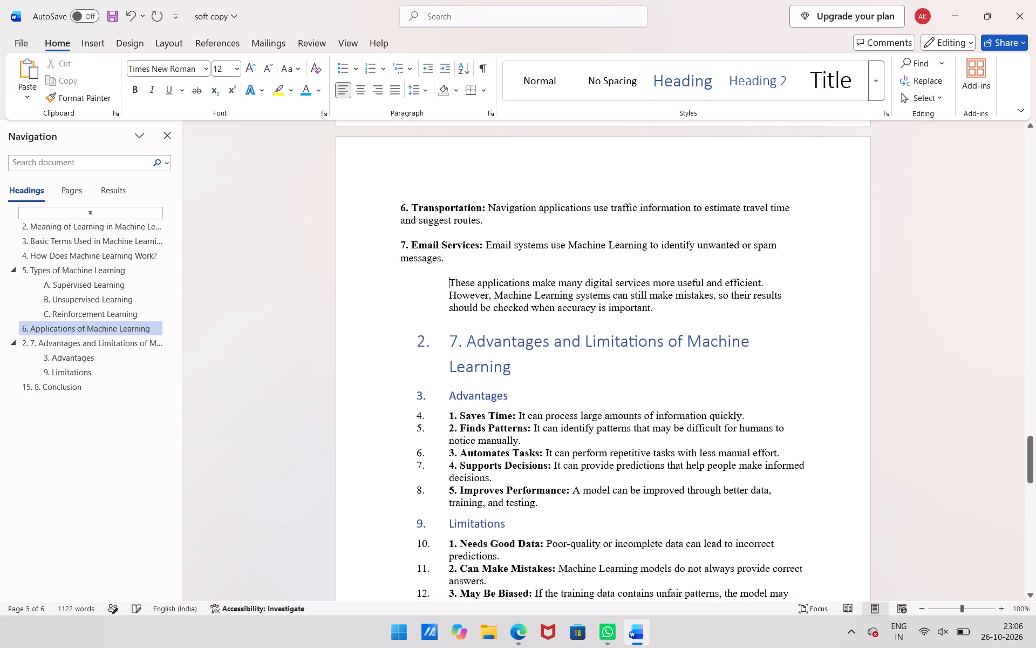
key("BackSpace")
Remove the outer list number and indent from the "7. Advantages and Limitations of Machine Learning" heading.
scroll(449, 281, "down", 1)
left_click(450, 251)
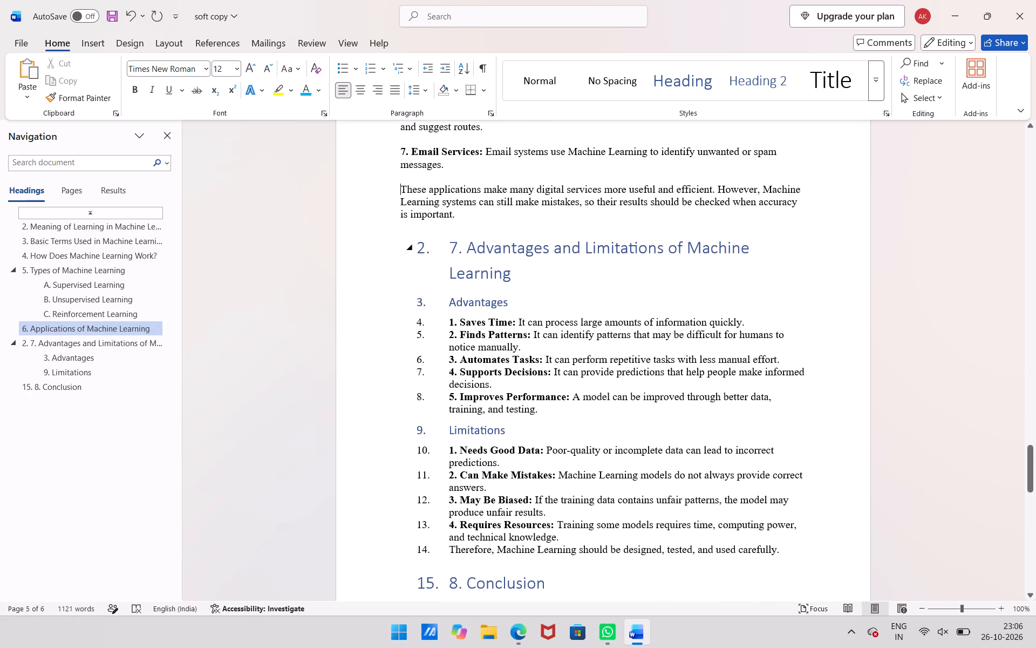
key("BackSpace")
key("BackSpace")
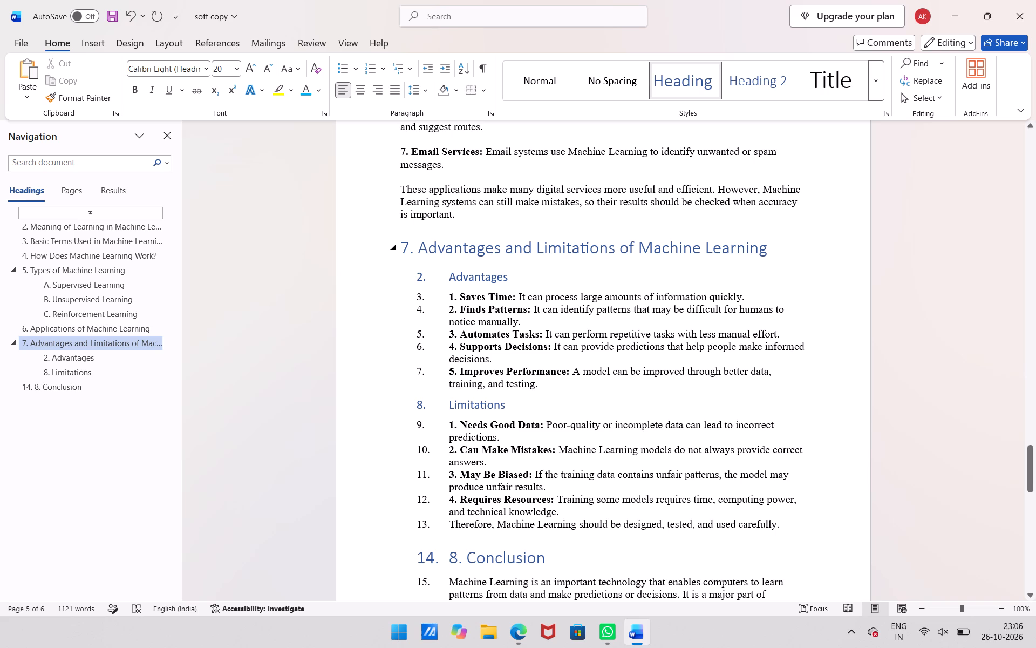
Make the "7. Advantages and Limitations of Machine Learning" heading bold, in Calibri Light at 22 pt.
left_click_drag(399, 248, 773, 251)
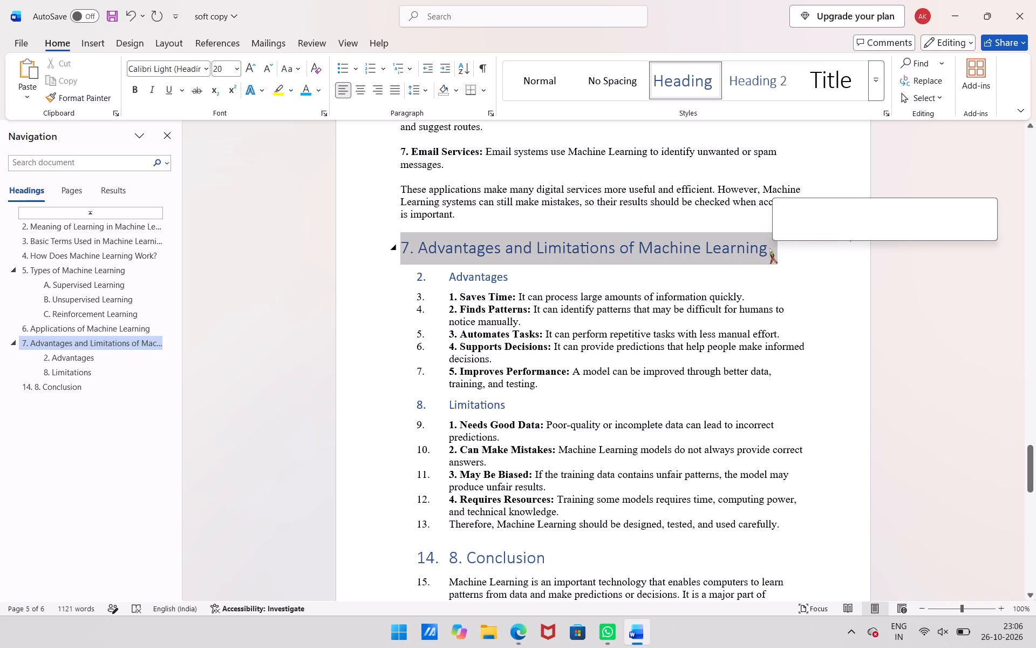
left_click(781, 232)
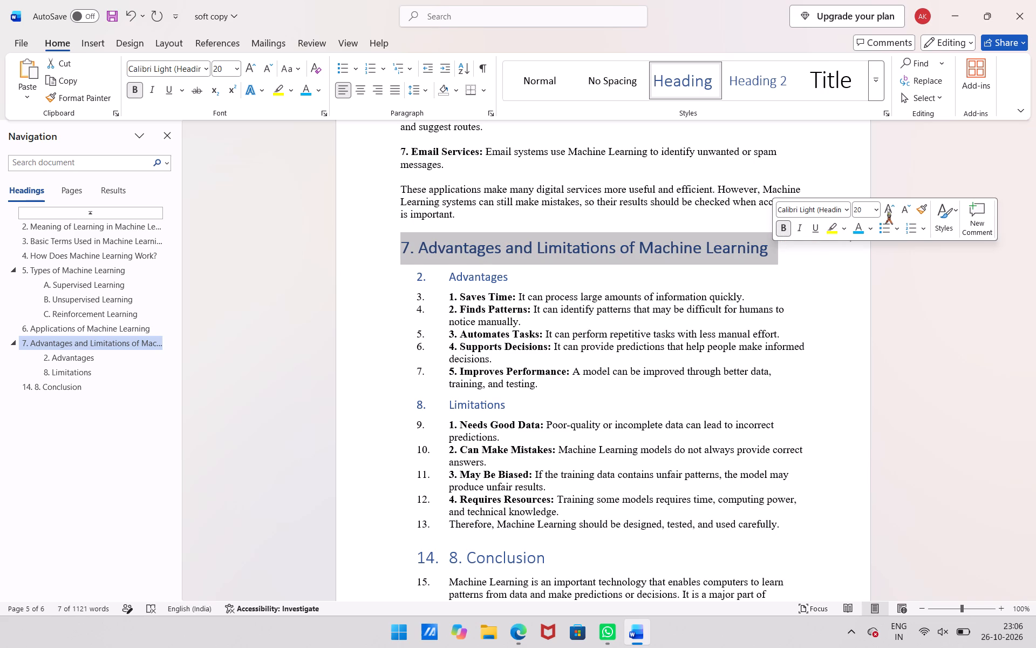
double_click(888, 208)
left_click(888, 208)
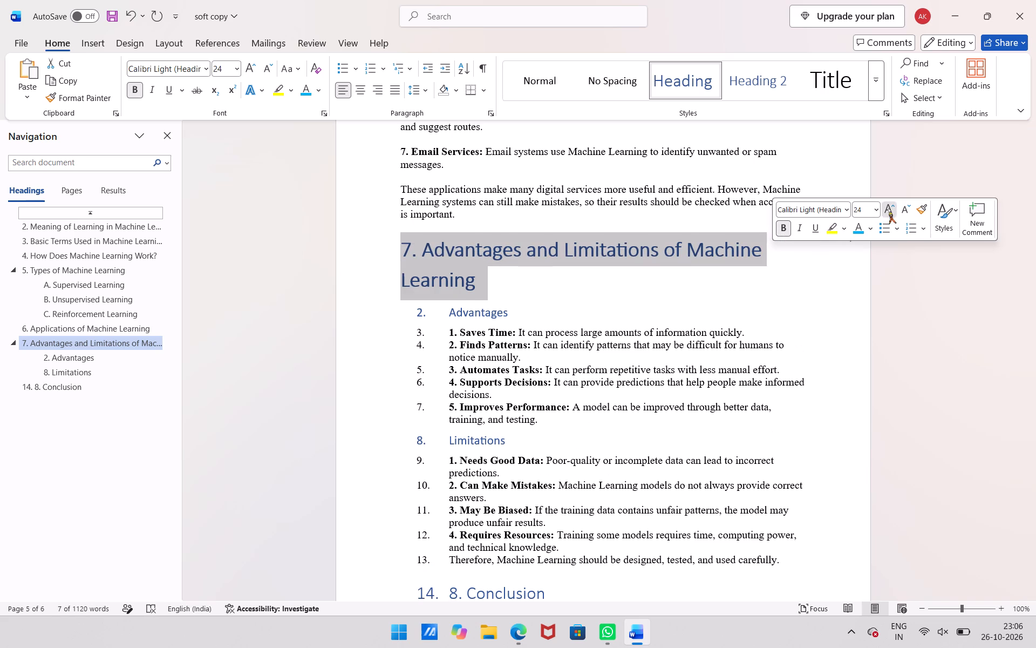
left_click(899, 207)
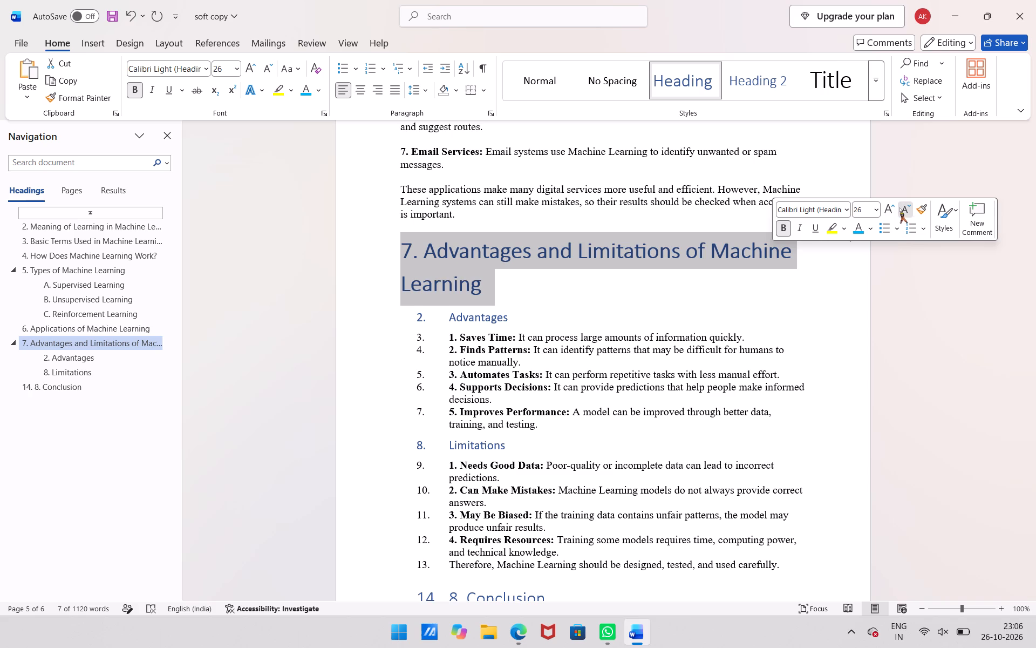
left_click(899, 207)
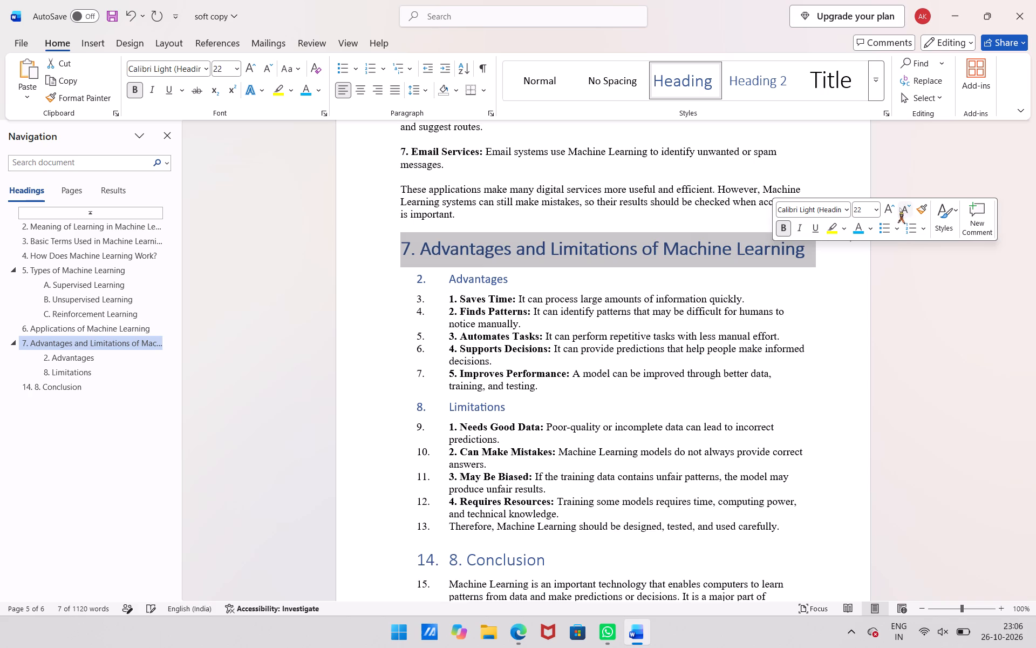
left_click(846, 207)
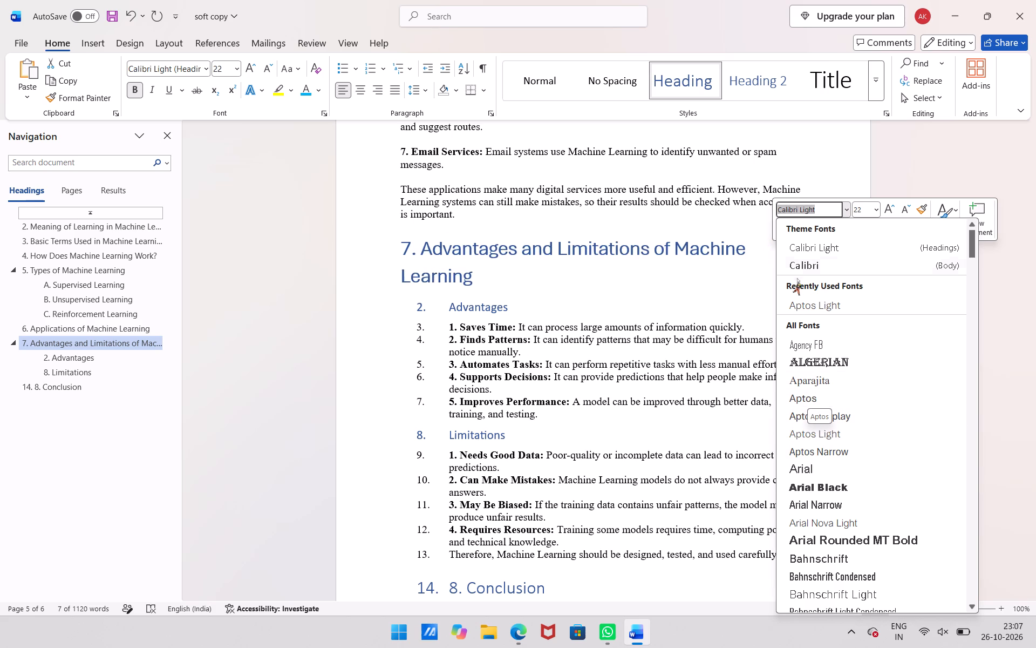
left_click(794, 245)
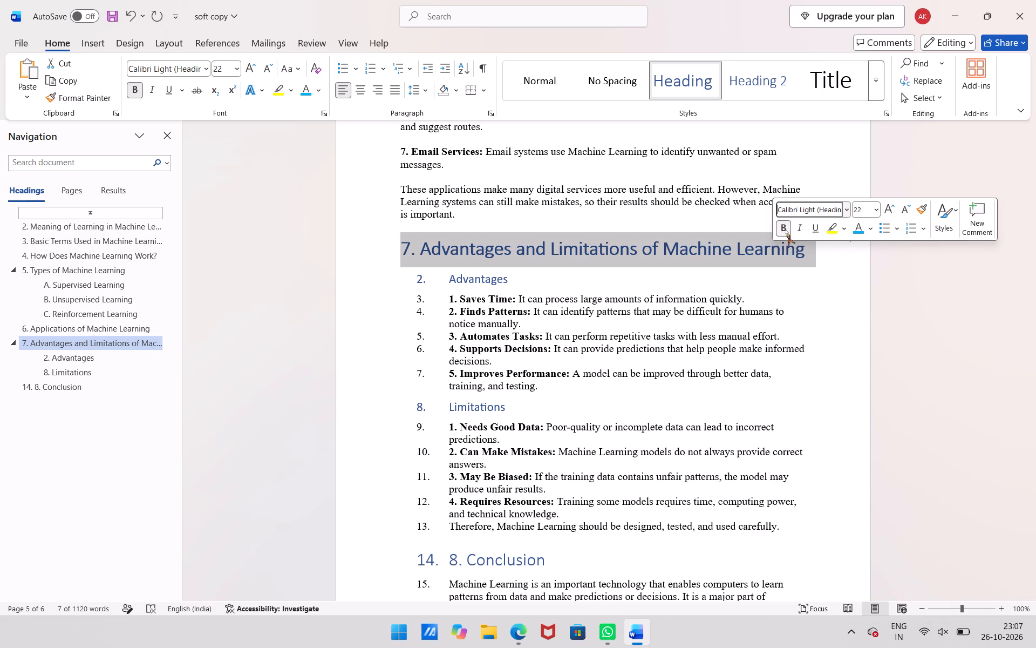
Remove the outer list number and indent from the "Advantages" subheading and enlarge it to 18 pt.
left_click(737, 283)
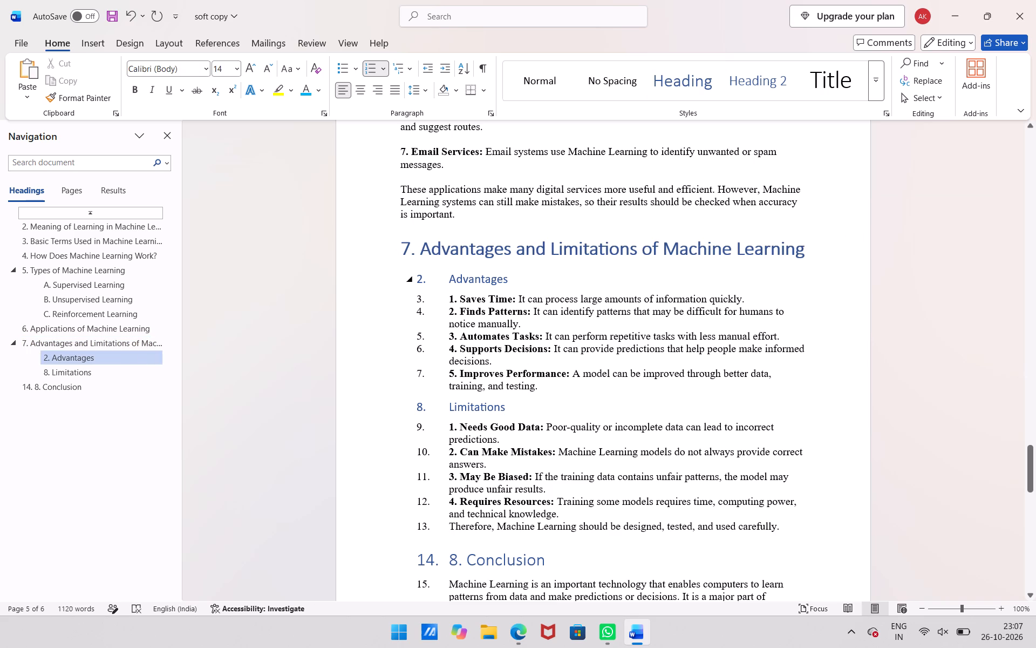
left_click(453, 283)
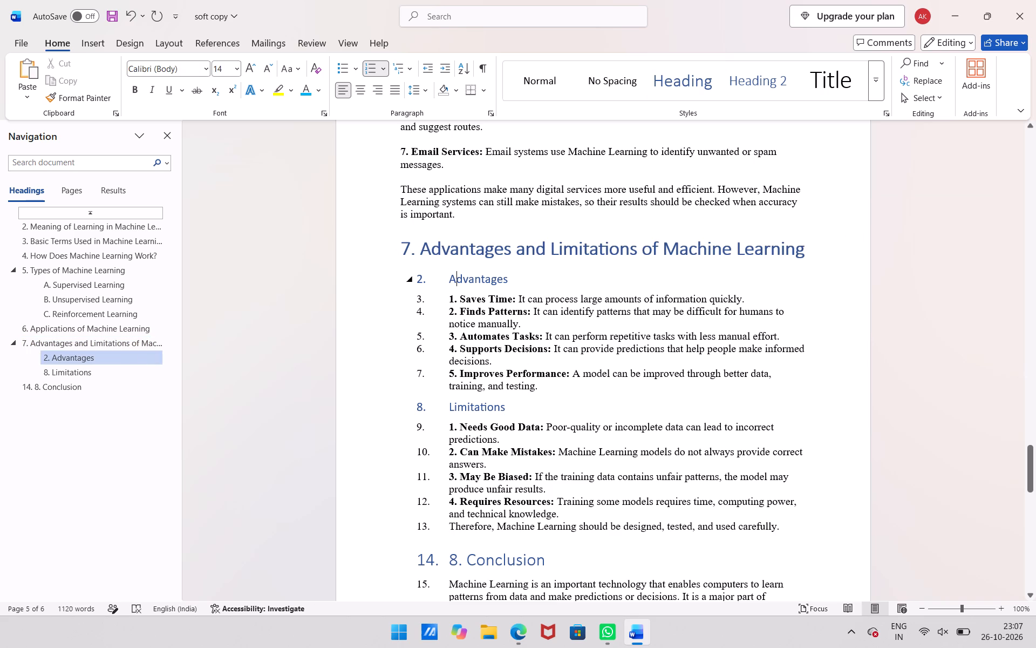
left_click(448, 273)
key("BackSpace")
key("BackSpace")
left_click_drag(460, 283, 390, 276)
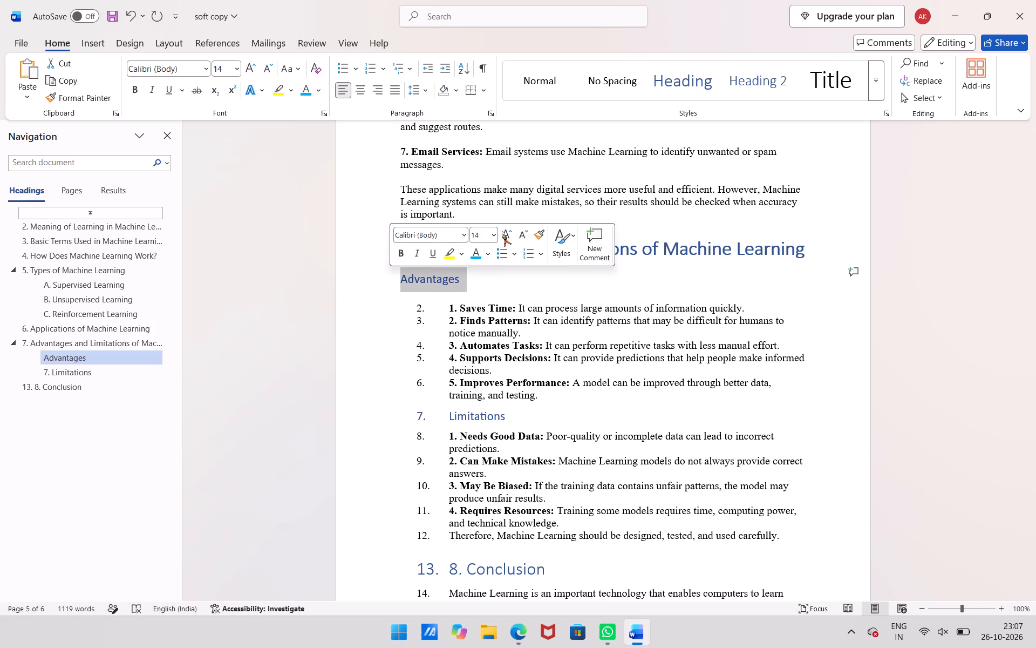
double_click(502, 231)
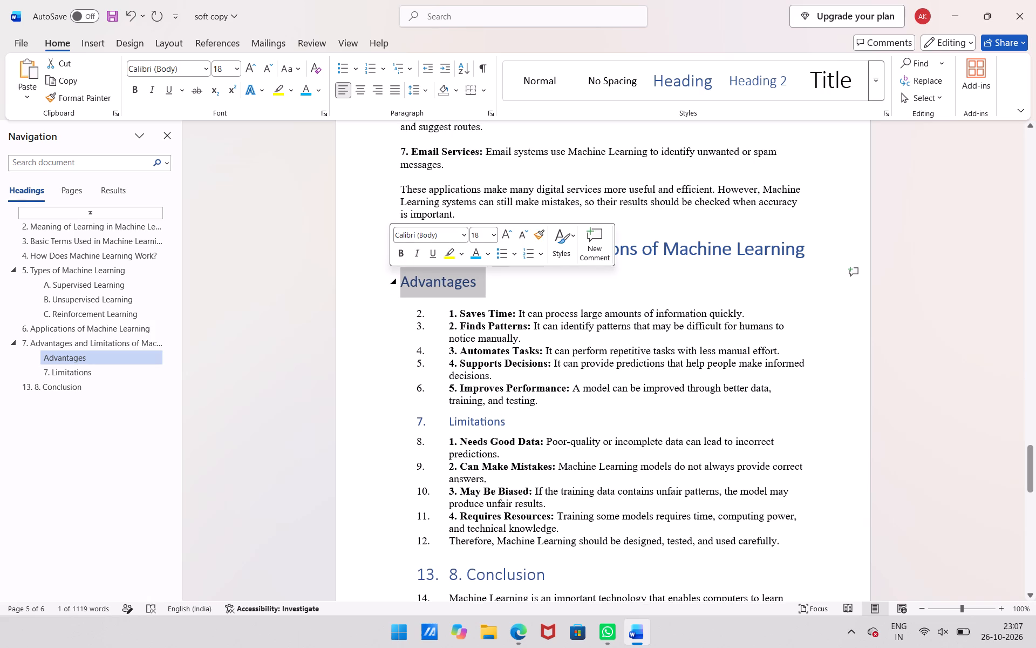
Remove the outer list numbers and indents from the "1. Saves Time", "2. Finds Patterns" and "3. Automates Tasks" paragraphs.
left_click(448, 319)
key("BackSpace")
key("BackSpace")
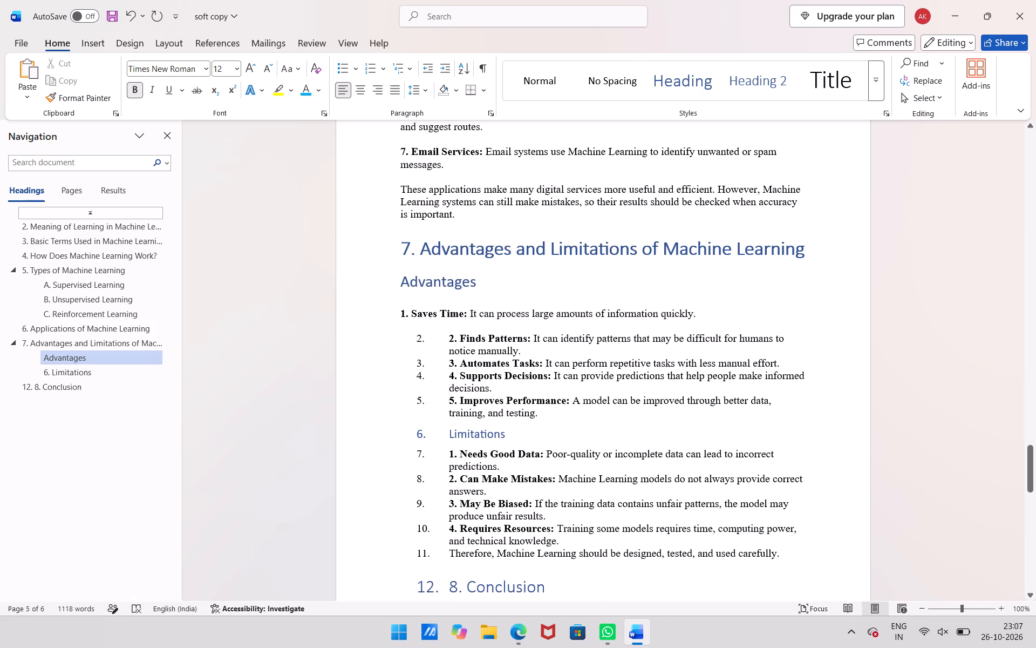
left_click(450, 337)
key("BackSpace")
key("BackSpace")
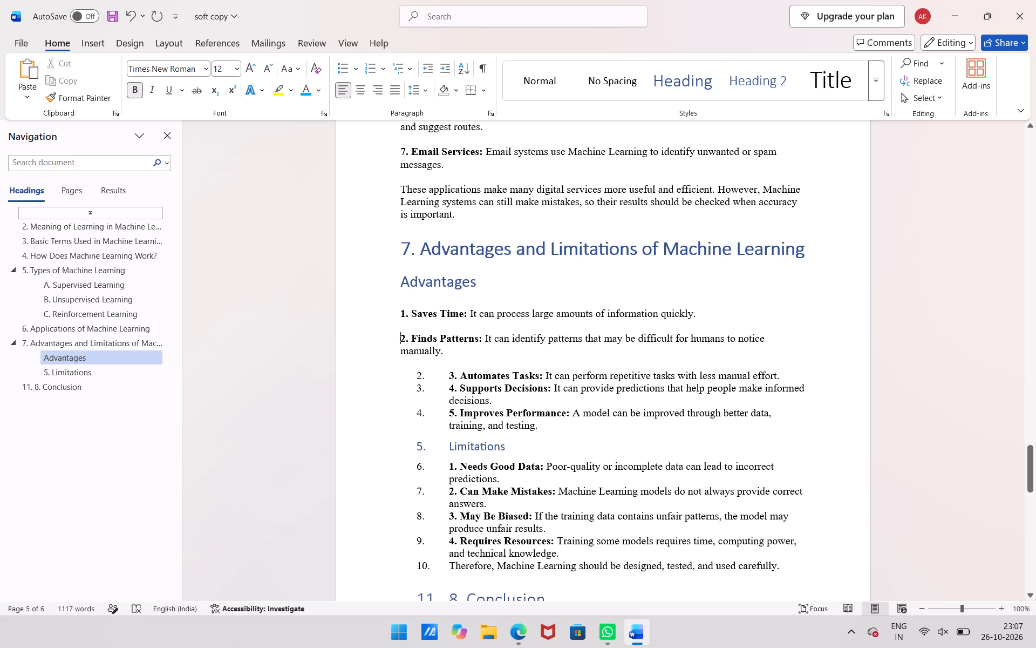
left_click(448, 370)
key("BackSpace")
key("BackSpace")
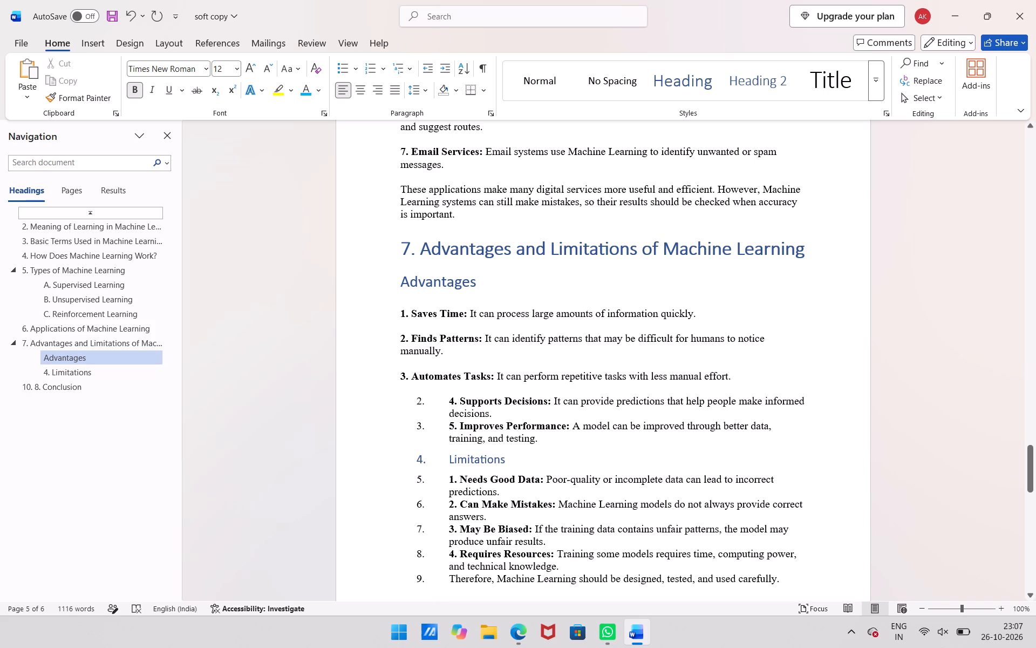
Remove the outer list numbers and indents from the "4. Supports Decisions" and "5. Improves Performance" paragraphs.
left_click(446, 402)
key("BackSpace")
key("BackSpace")
scroll(446, 402, "down", 1)
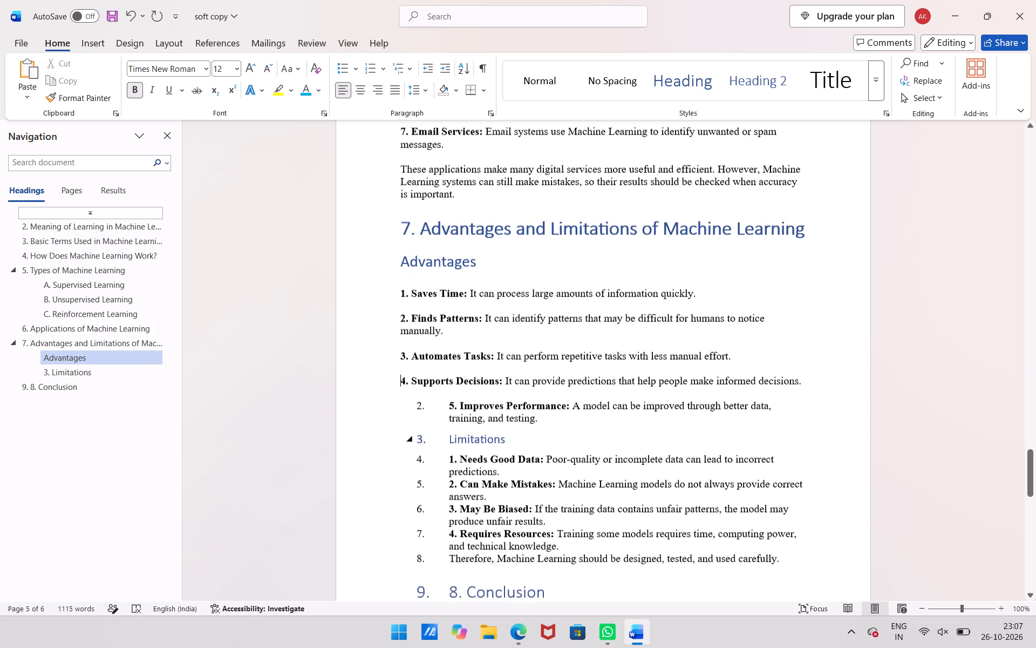
scroll(446, 402, "down", 1)
left_click(448, 359)
key("BackSpace")
key("BackSpace")
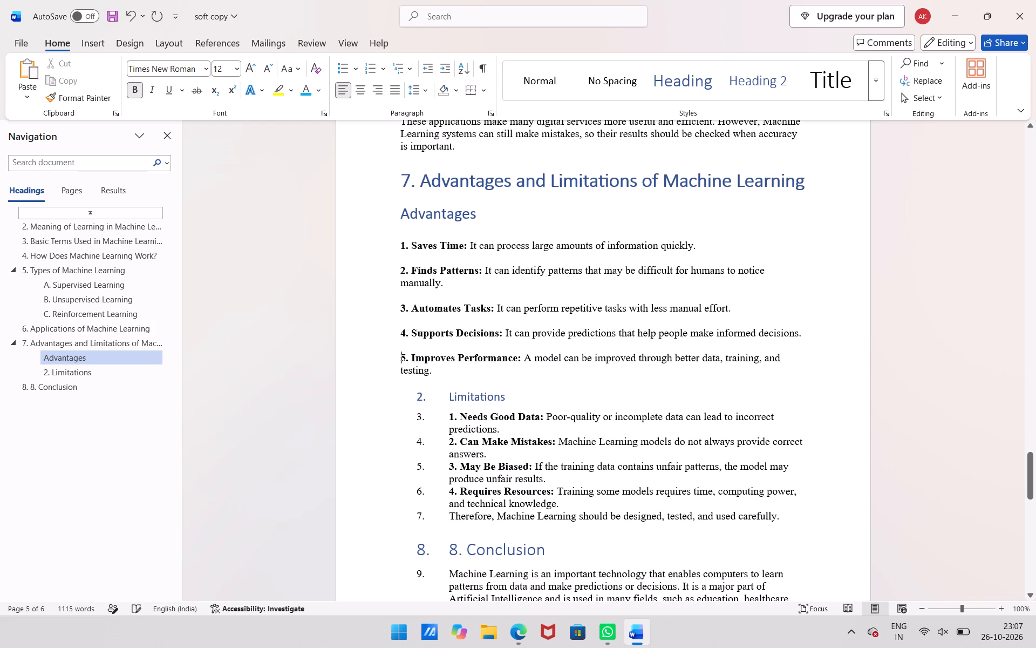
Remove the outer list number and indent from the "Limitations" subheading and enlarge it to 18 pt.
left_click(449, 397)
key("BackSpace")
key("BackSpace")
left_click_drag(460, 399, 419, 407)
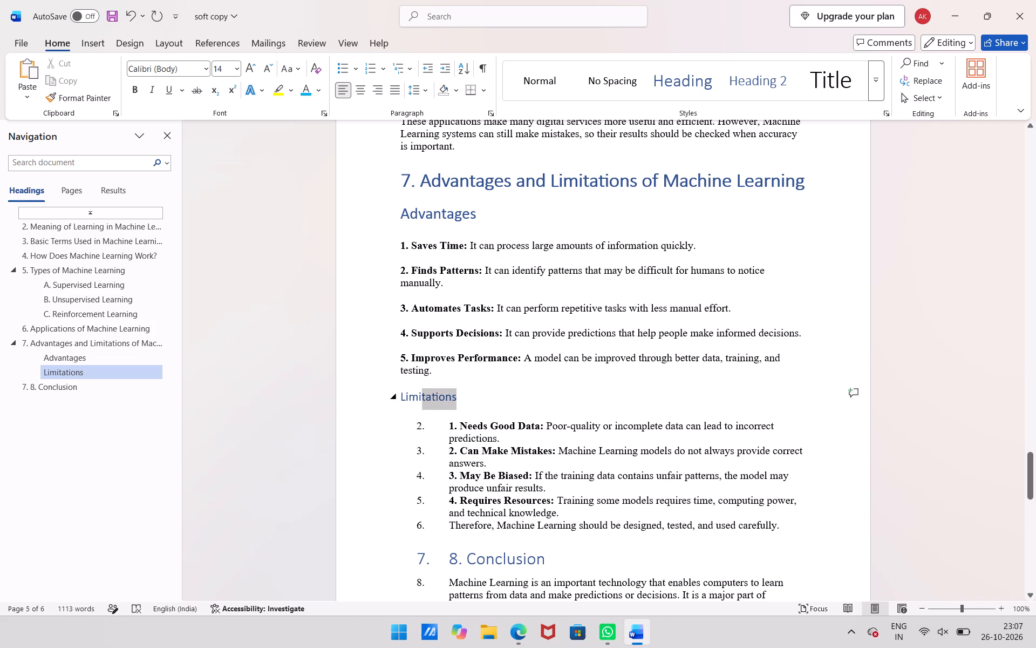
left_click_drag(419, 407, 390, 401)
left_click(501, 357)
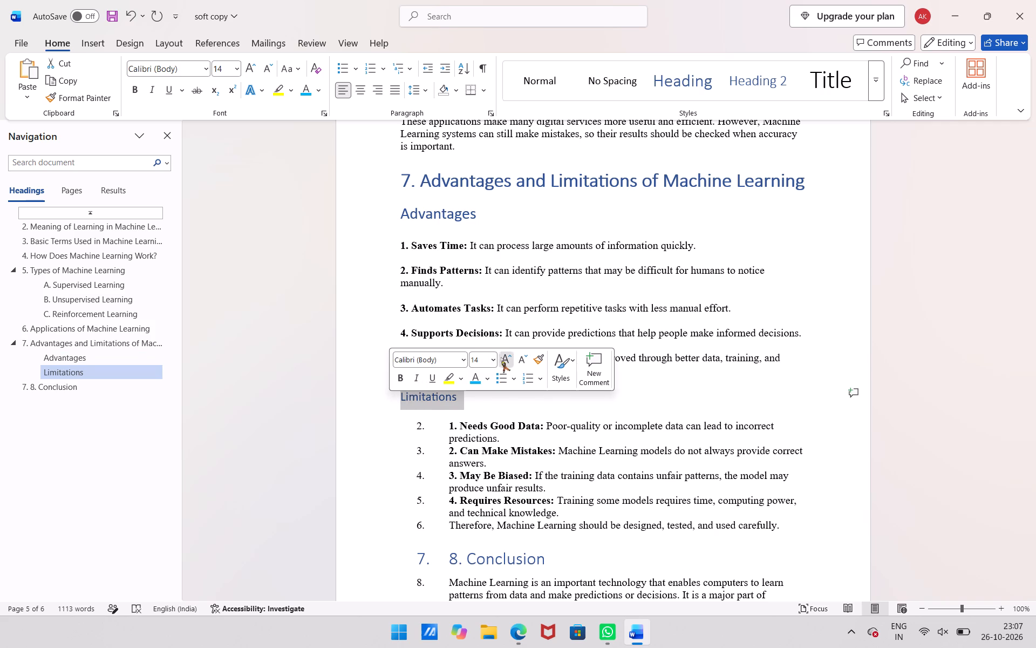
left_click(501, 357)
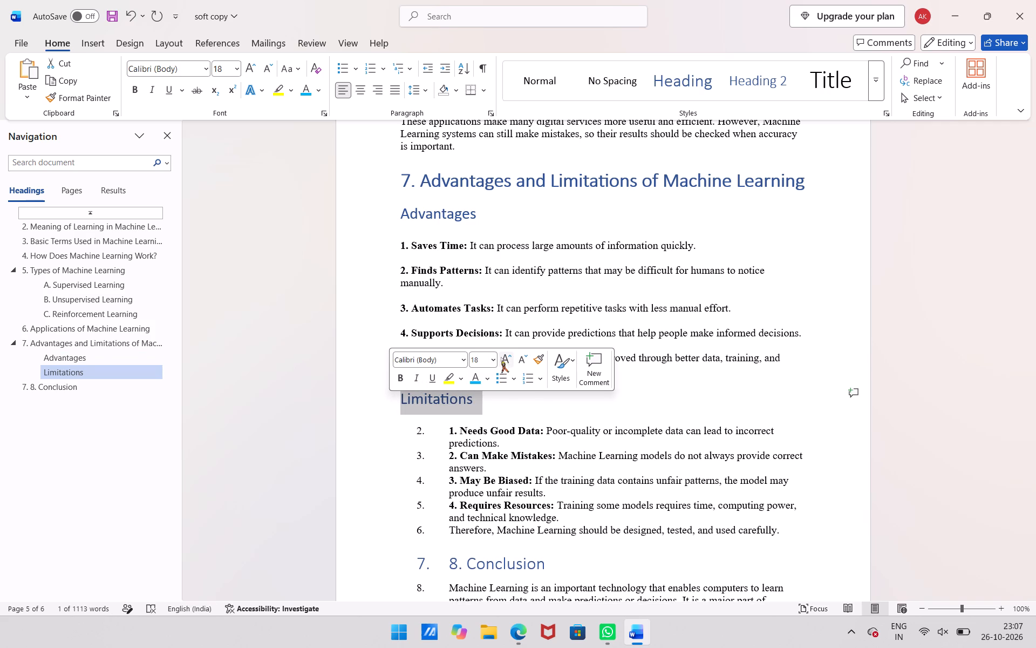
left_click(469, 412)
Remove the outer list numbers and indents from the "1. Needs Good Data" and "2. Can Make Mistakes" paragraphs.
scroll(469, 412, "down", 1)
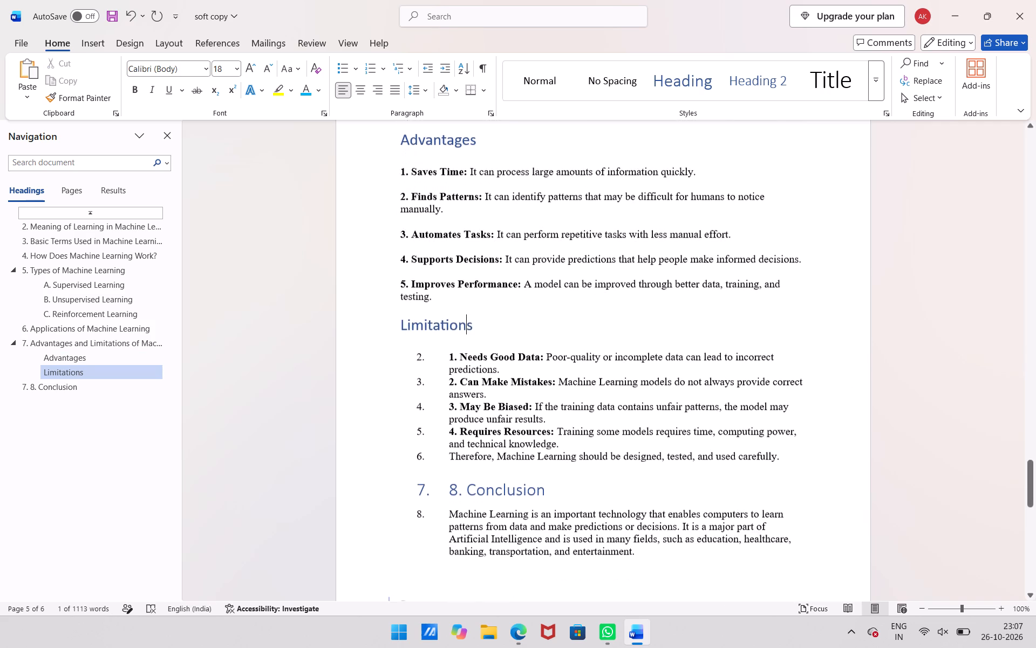
scroll(469, 412, "down", 1)
left_click(449, 336)
key("BackSpace")
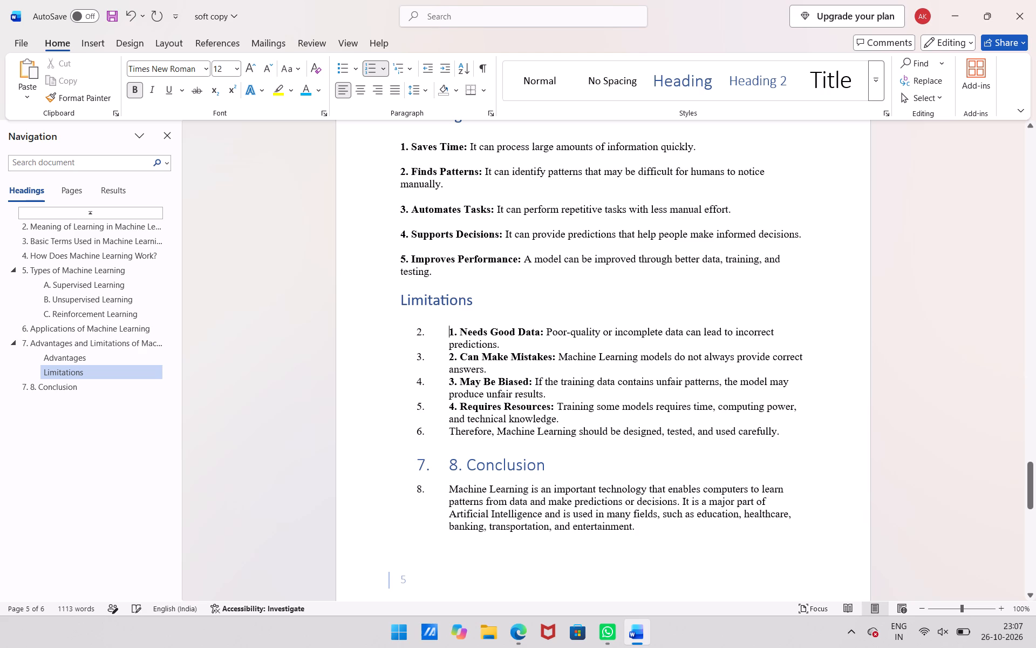
key("BackSpace")
left_click(449, 352)
key("BackSpace")
key("BackSpace")
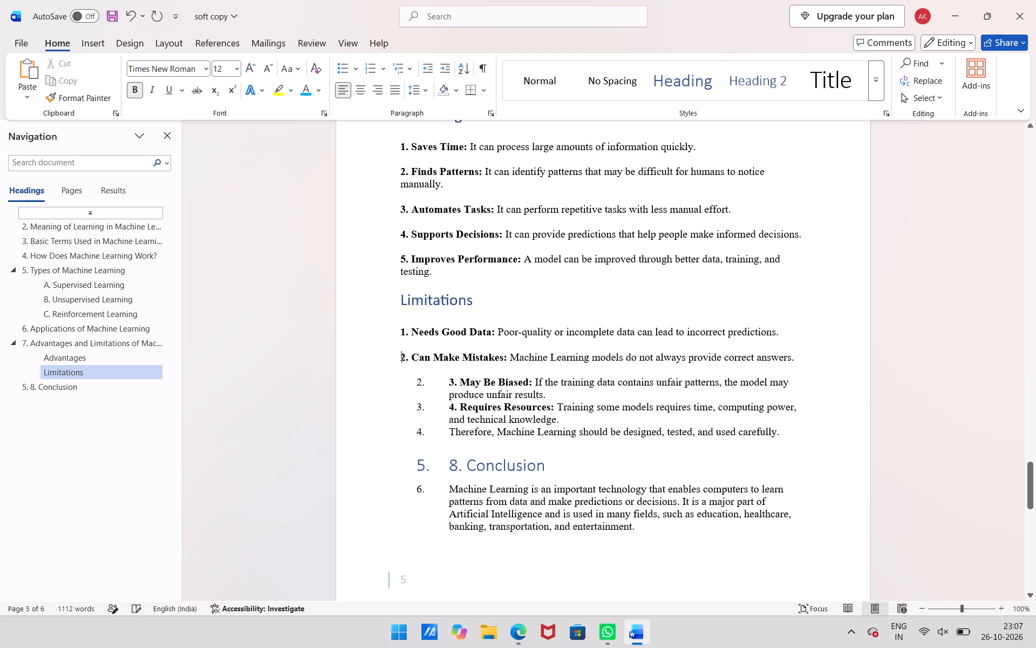
Remove the outer list numbers and indents from the "3. May Be Biased", "4. Requires Resources" and closing "Therefore" paragraphs under Limitations.
left_click(449, 384)
key("BackSpace")
key("BackSpace")
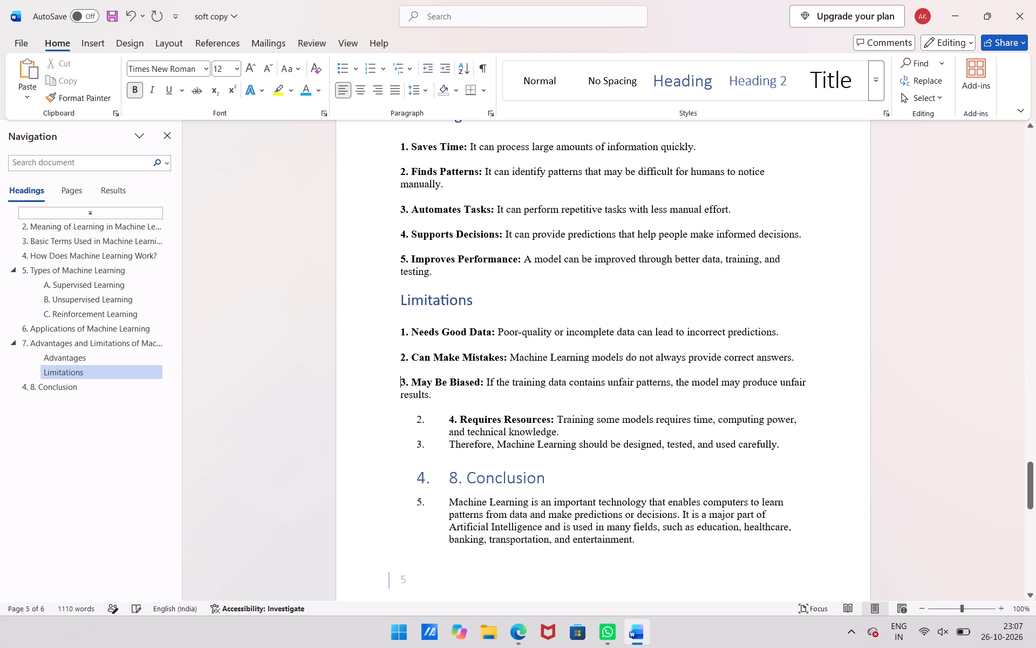
left_click(450, 418)
key("BackSpace")
key("BackSpace")
scroll(450, 418, "down", 1)
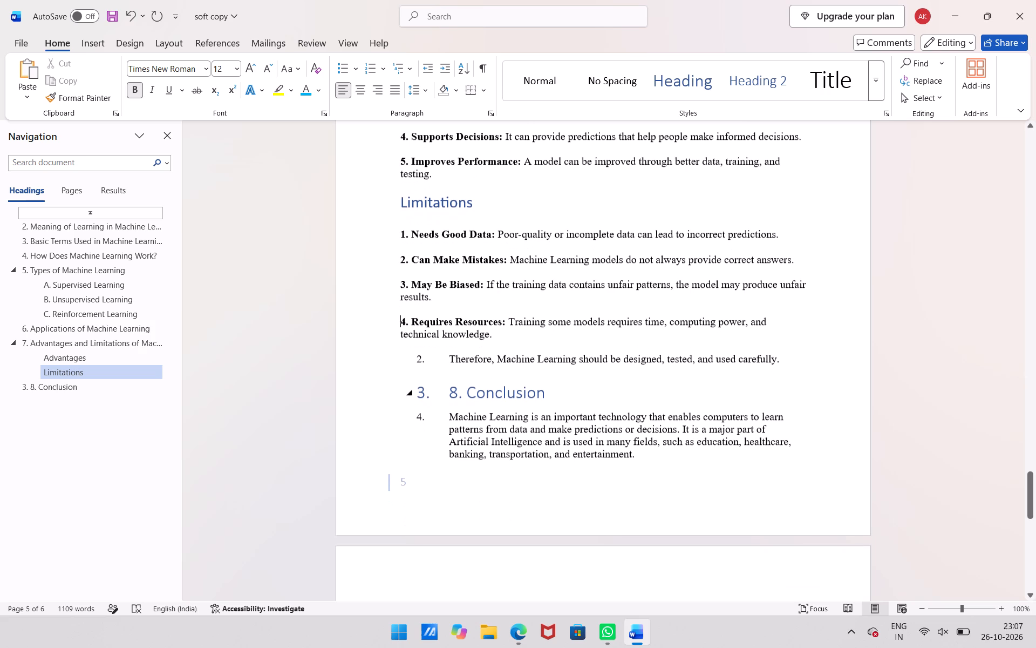
left_click(449, 360)
key("BackSpace")
key("BackSpace")
Make the "8. Conclusion" heading bold and enlarge it to 28 pt.
scroll(449, 360, "down", 1)
left_click(555, 314)
left_click_drag(555, 314, 427, 318)
left_click(439, 294)
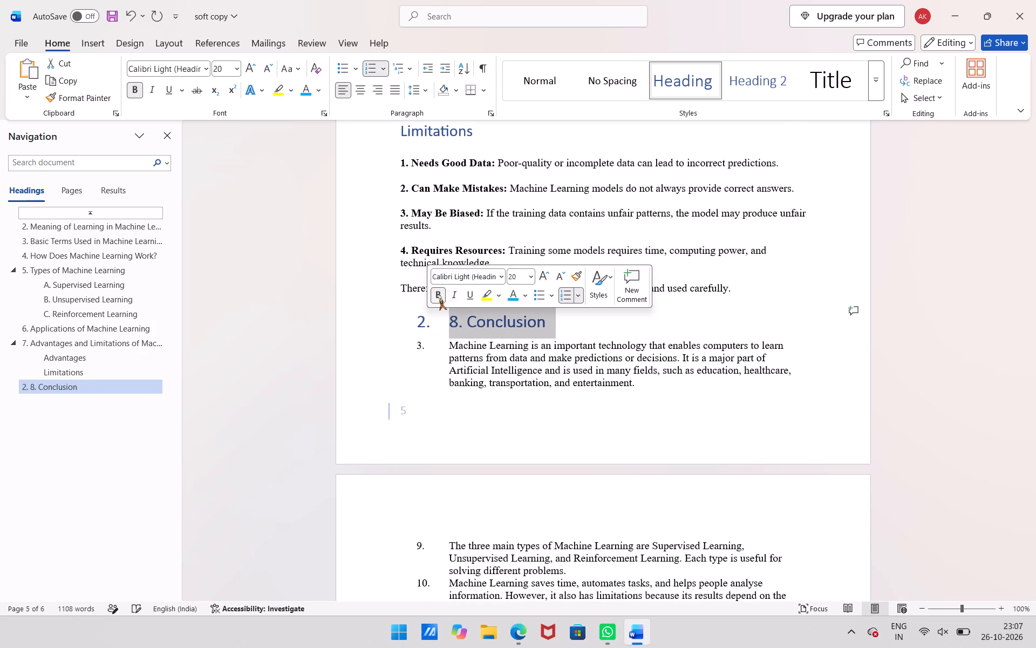
double_click(540, 274)
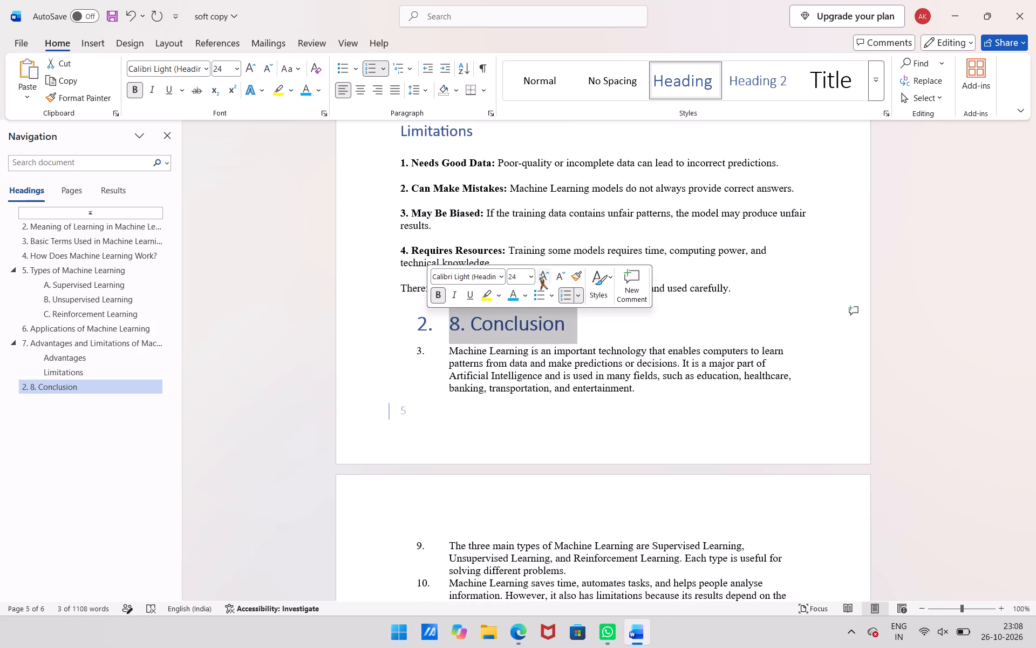
left_click(540, 274)
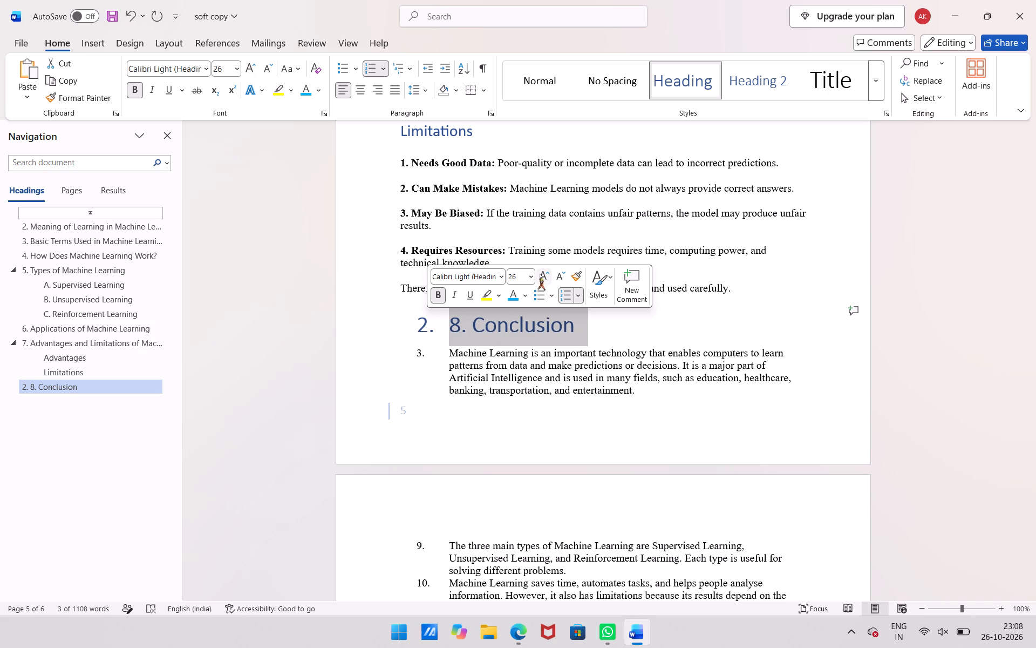
left_click(540, 274)
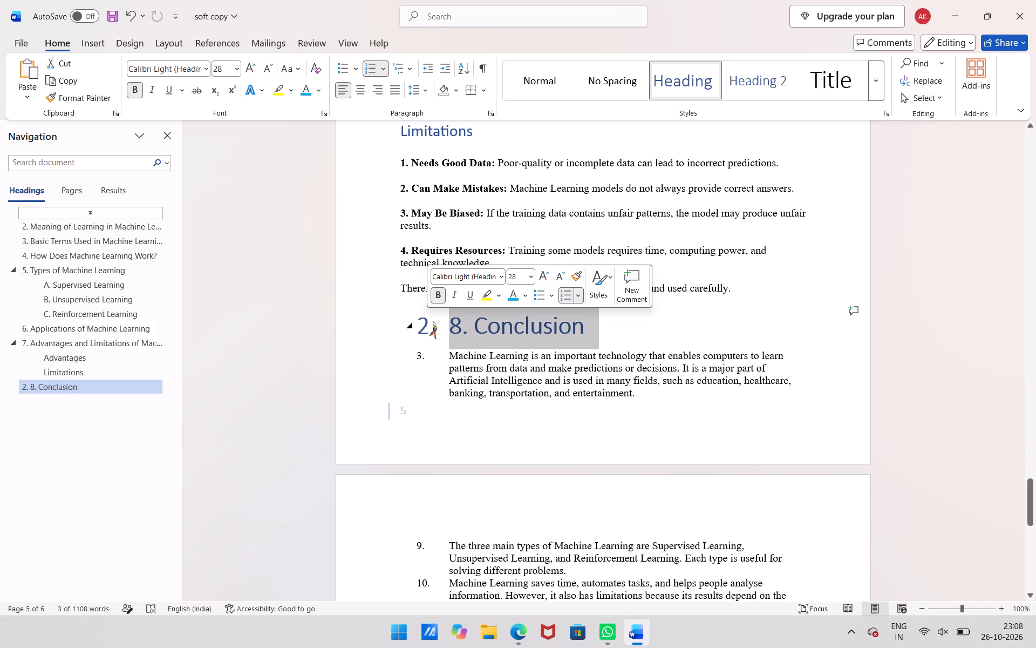
Remove the outer list number and indent from the "8. Conclusion" heading.
left_click(433, 321)
left_click(450, 321)
key("BackSpace")
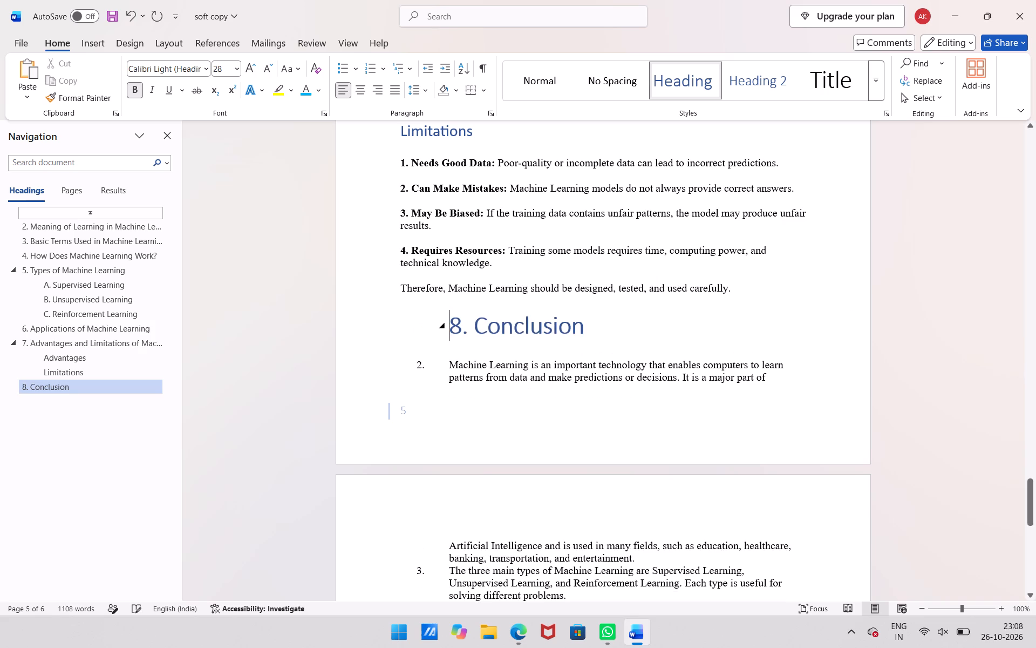
key("BackSpace")
Remove the outer list number and indent from the first paragraph of the Conclusion section.
scroll(450, 321, "down", 1)
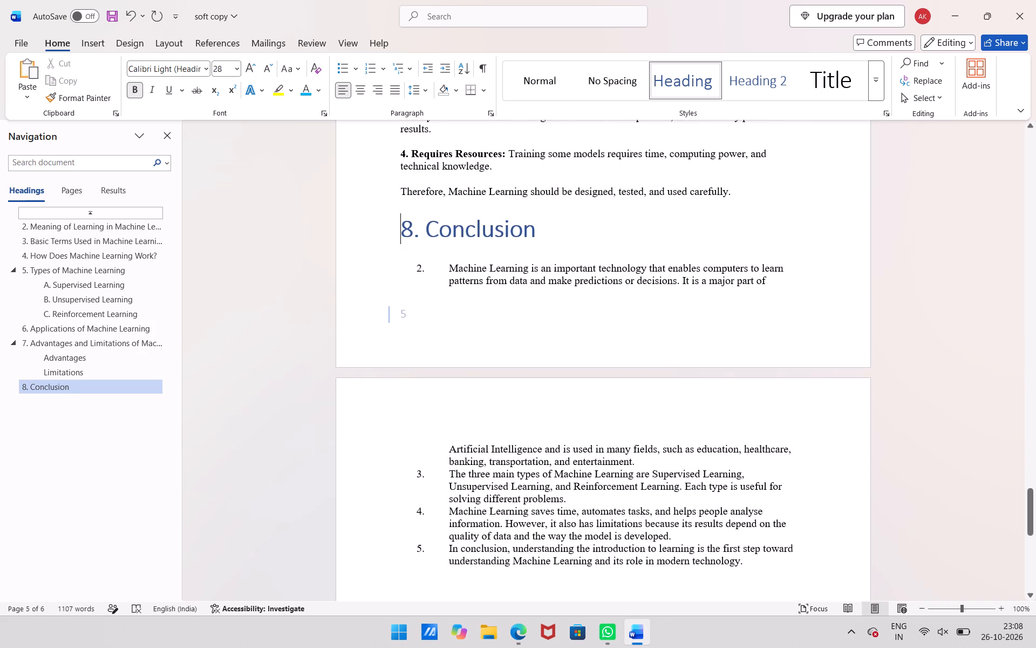
left_click(447, 267)
key("BackSpace")
key("BackSpace")
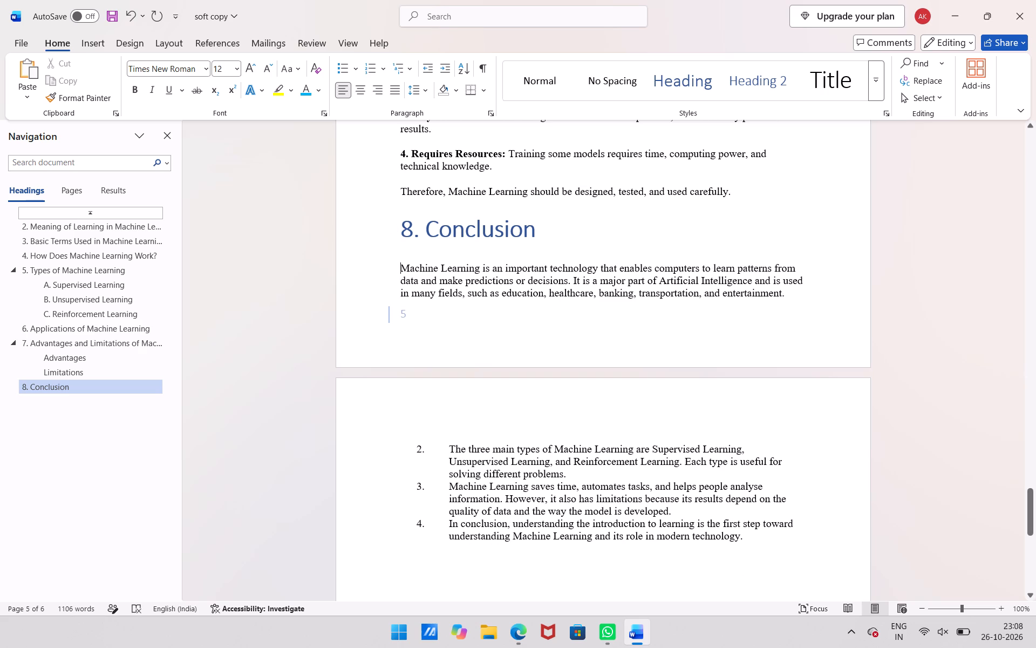
Remove the outer list numbers and indents from the remaining three paragraphs of the Conclusion section, starting at "The three main types".
left_click(513, 219)
left_click(449, 451)
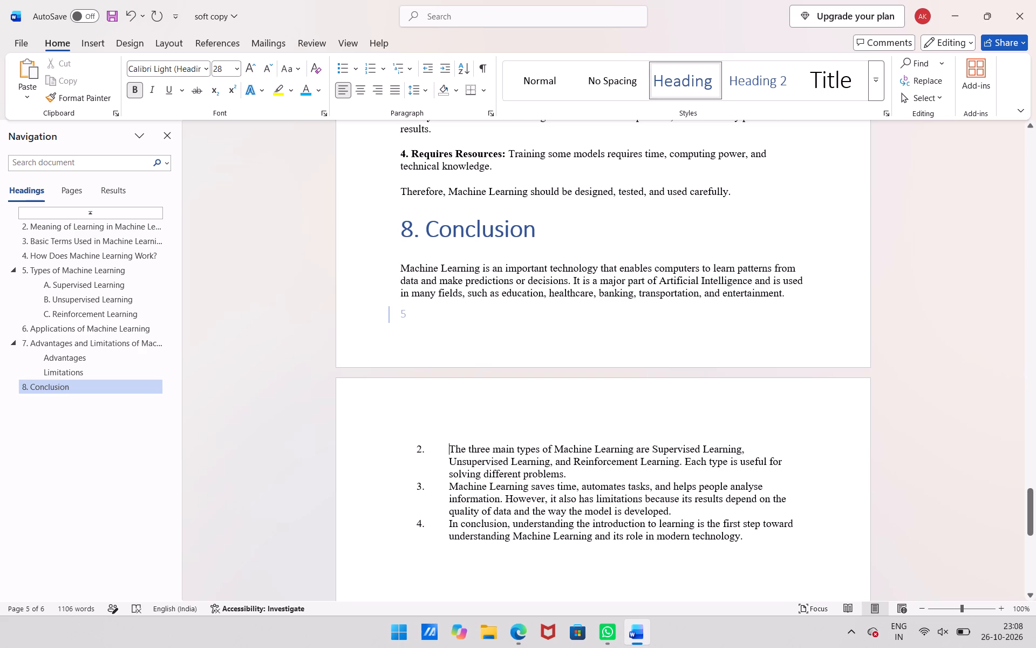
key("BackSpace")
key("BackSpace")
left_click(451, 494)
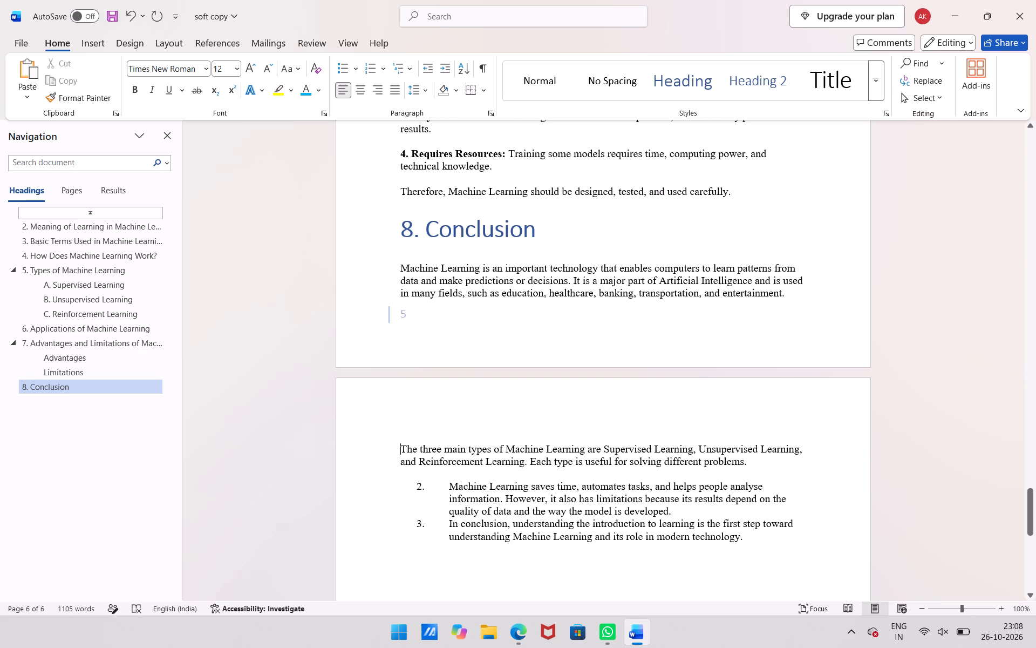
left_click(446, 481)
key("BackSpace")
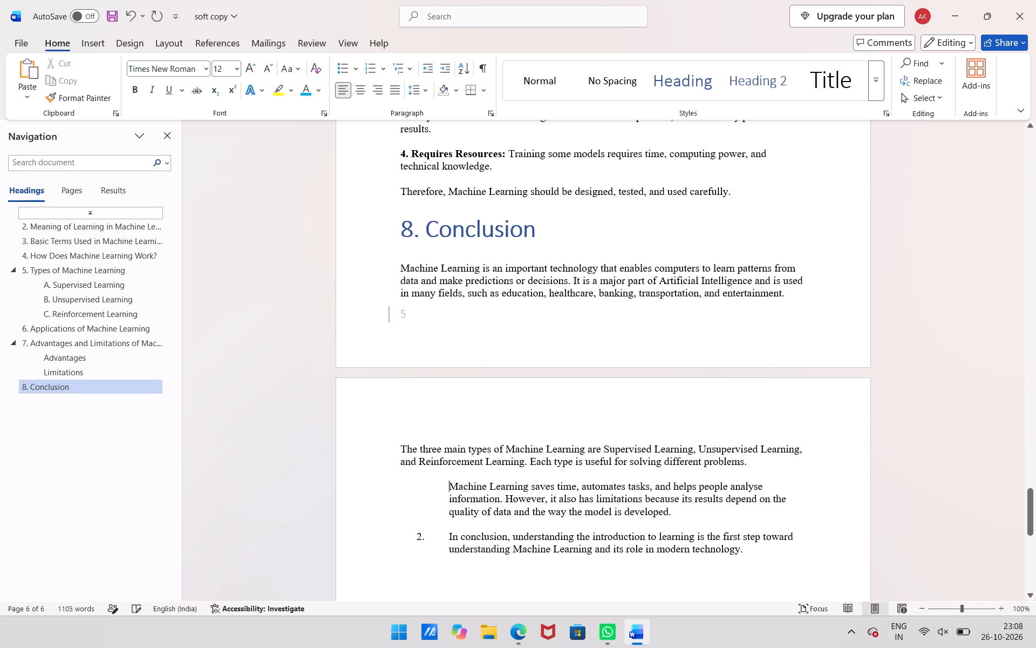
key("BackSpace")
left_click(448, 538)
key("BackSpace")
key("BackSpace")
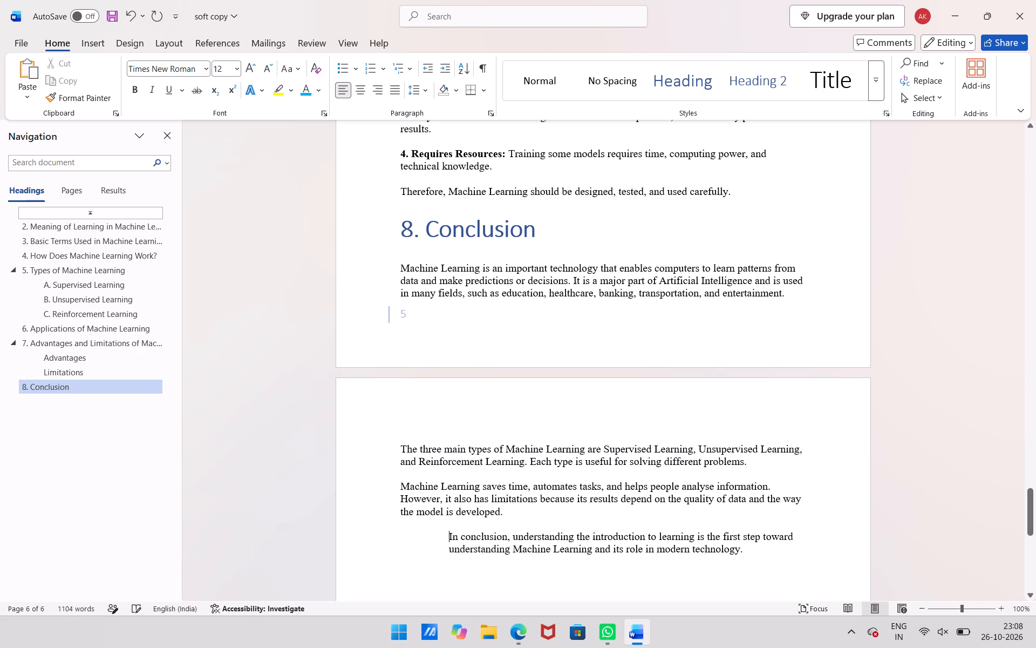
Delete the full stop ending the "Therefore" paragraph and add a blank line after it, moving "8. Conclusion" to the next page.
left_click(533, 205)
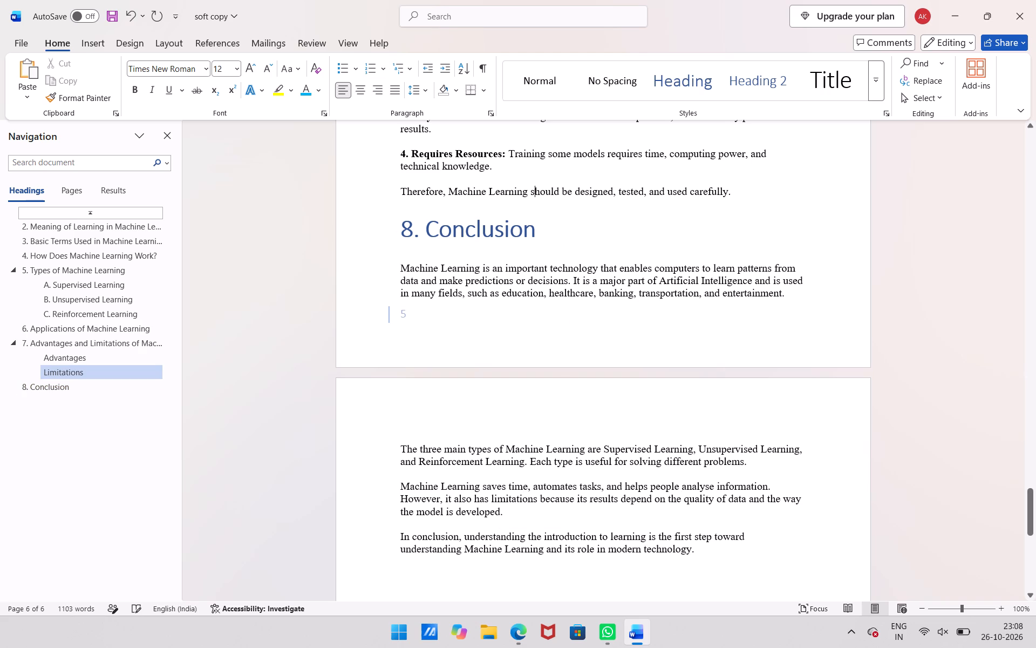
left_click(738, 193)
key("BackSpace")
key("Return")
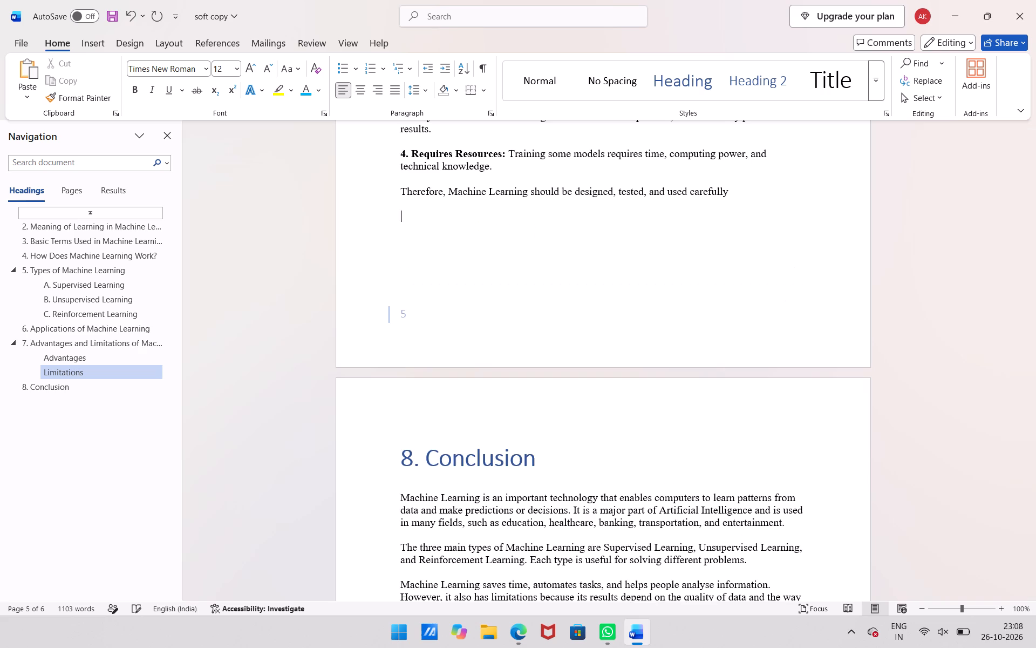
Delete all the body paragraphs under the "1. Introduction to Machine Learning" heading.
scroll(737, 282, "up", 2)
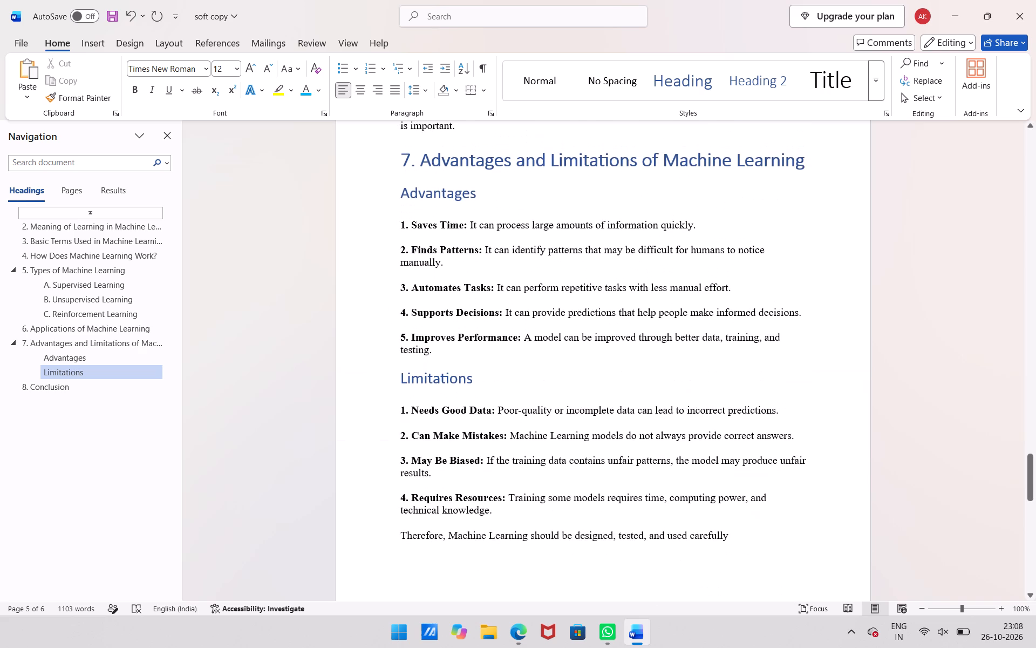
scroll(737, 282, "up", 20)
scroll(737, 282, "up", 12)
scroll(737, 282, "down", 1)
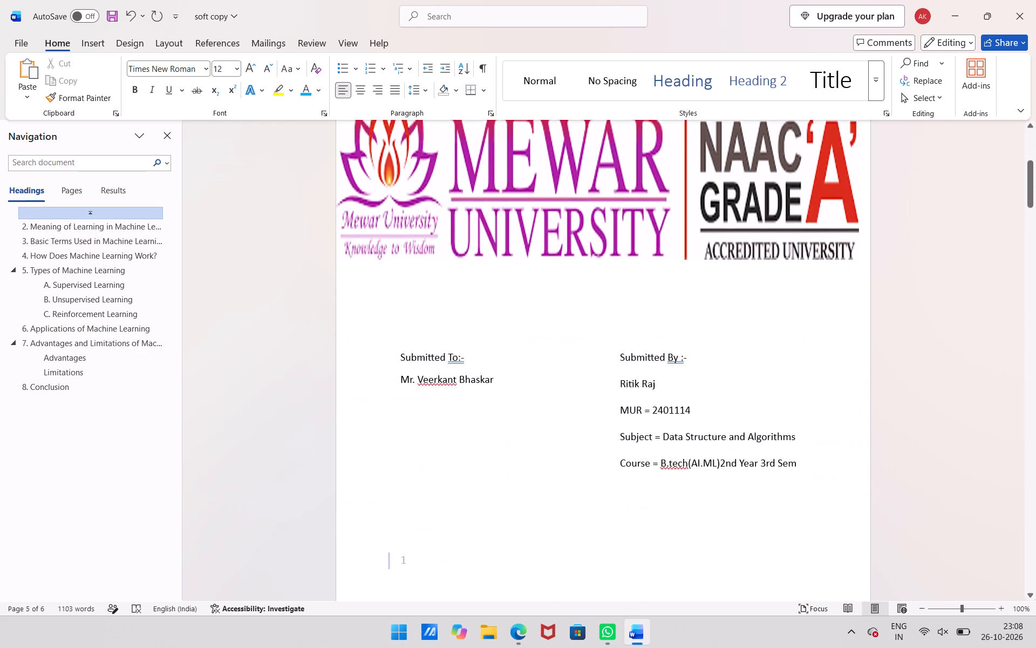
scroll(737, 282, "down", 4)
scroll(737, 282, "up", 1)
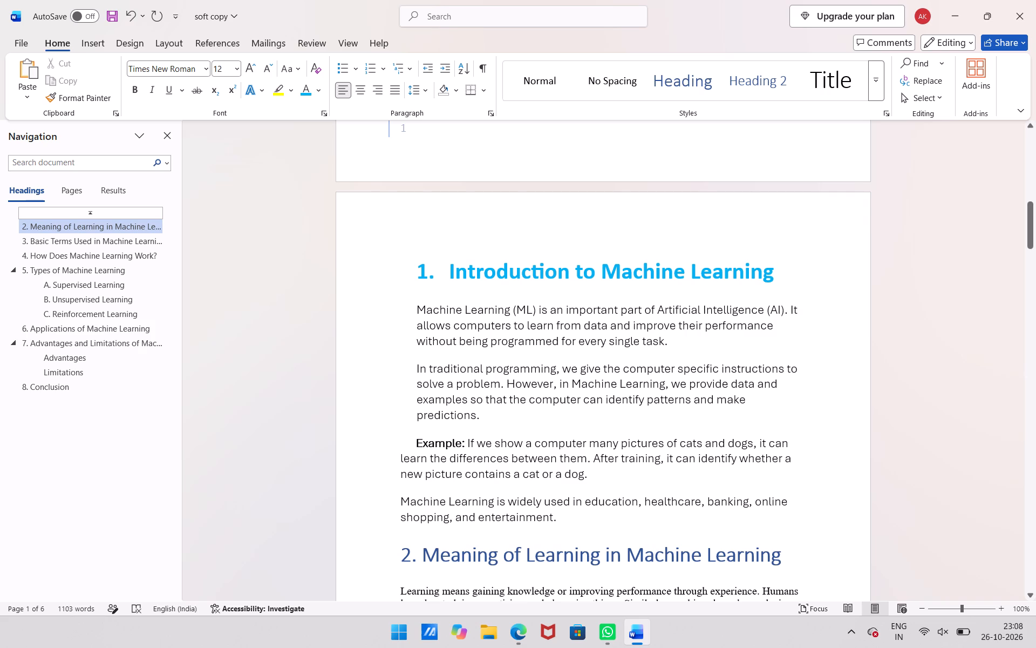
left_click_drag(411, 312, 561, 527)
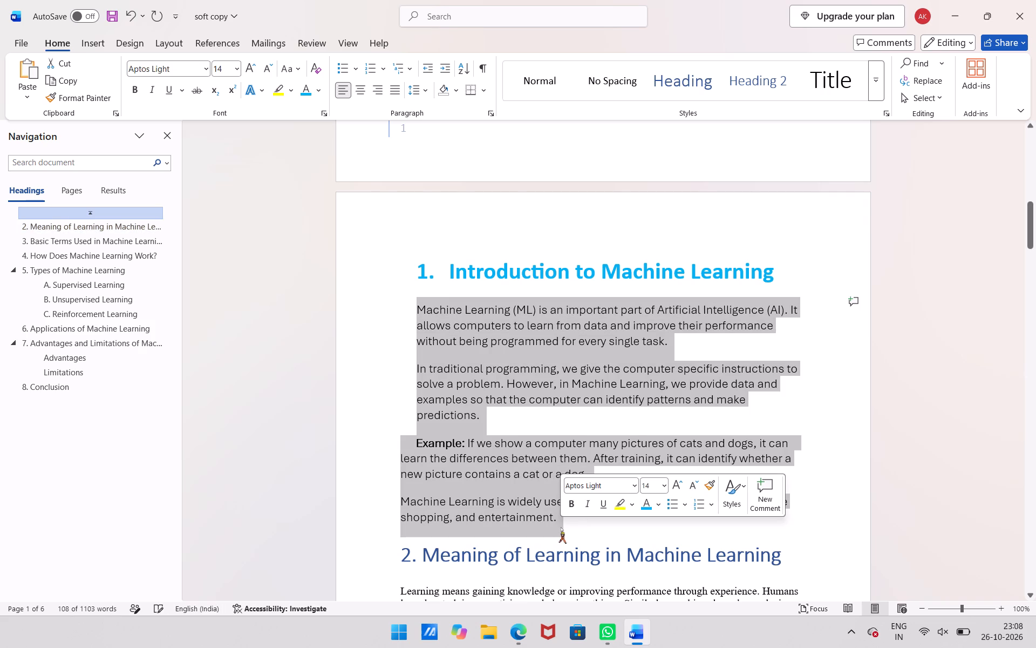
key("Delete")
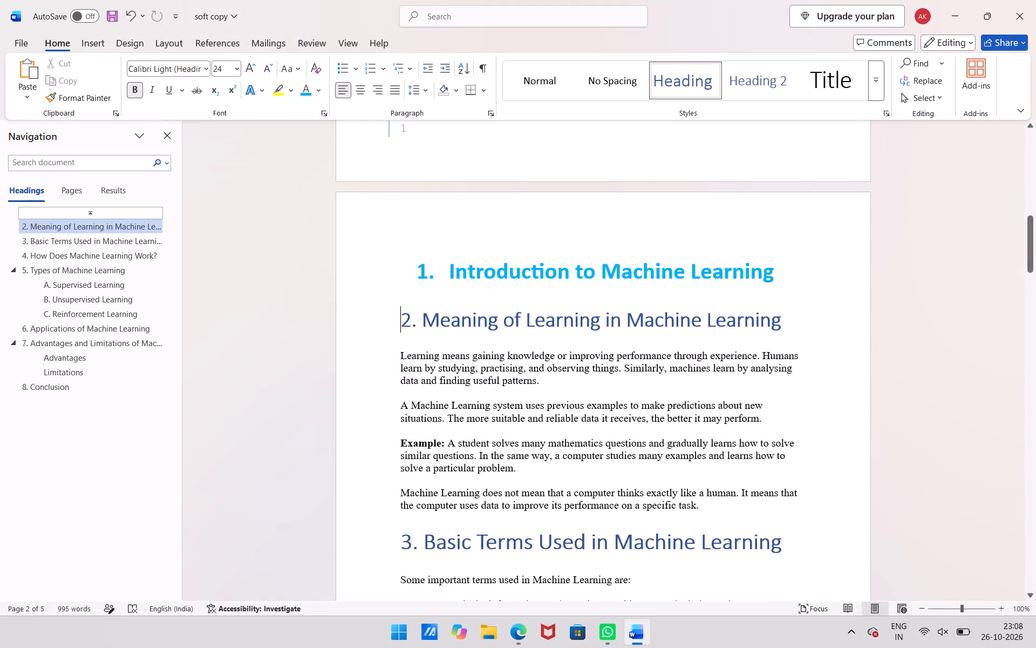
key("Return")
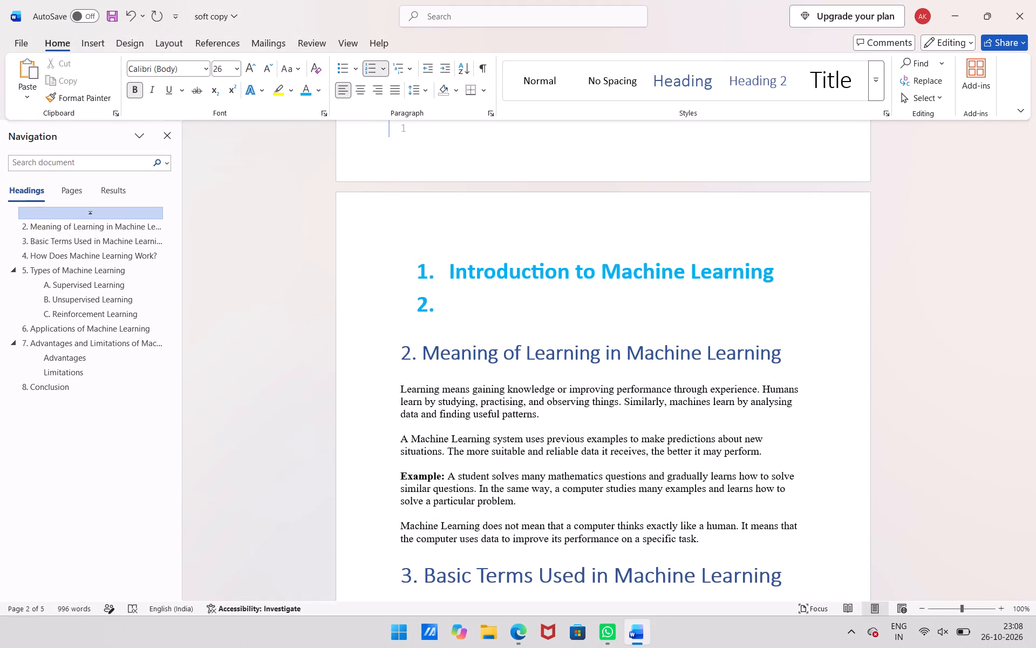
key("ctrl+v")
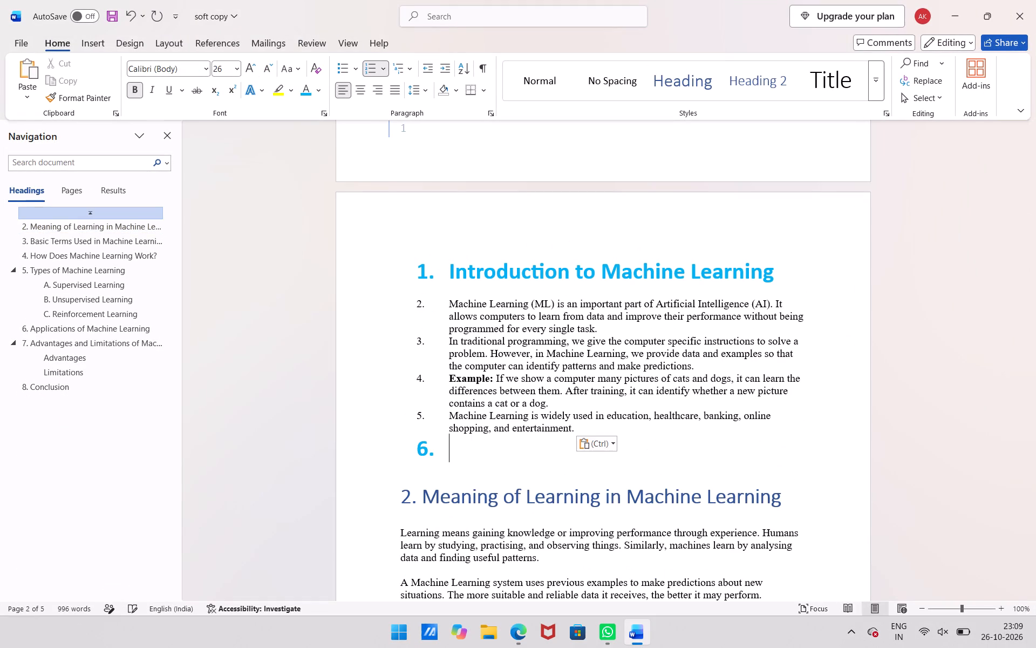
Remove the list numbers from the four pasted Introduction paragraphs, adding a leading space before "In traditional programming".
left_click(445, 305)
key("BackSpace")
key("BackSpace")
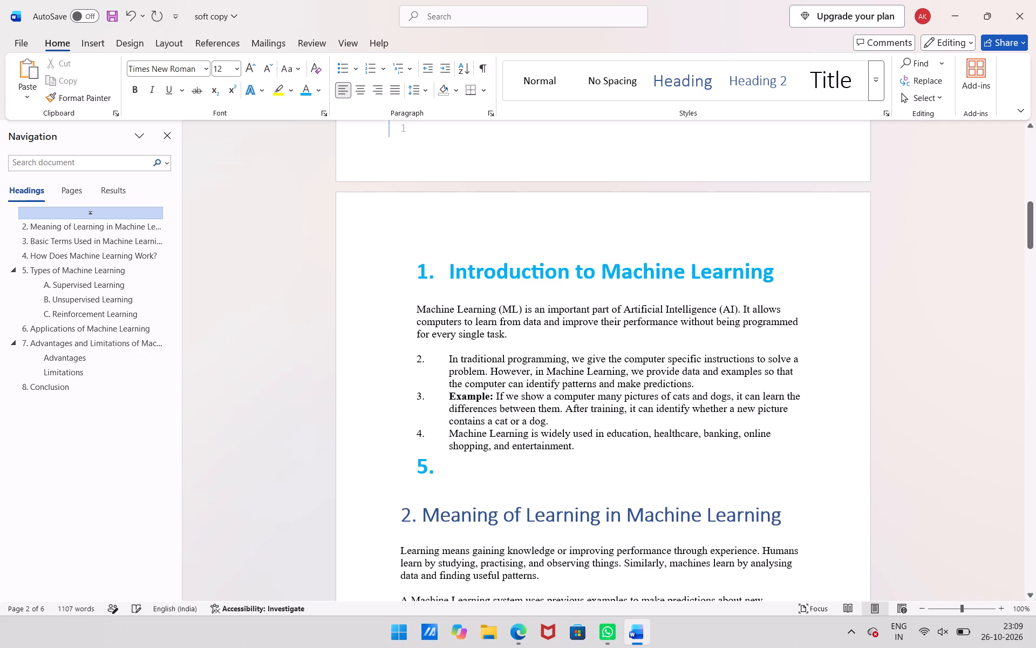
left_click(446, 361)
key("BackSpace")
key("BackSpace")
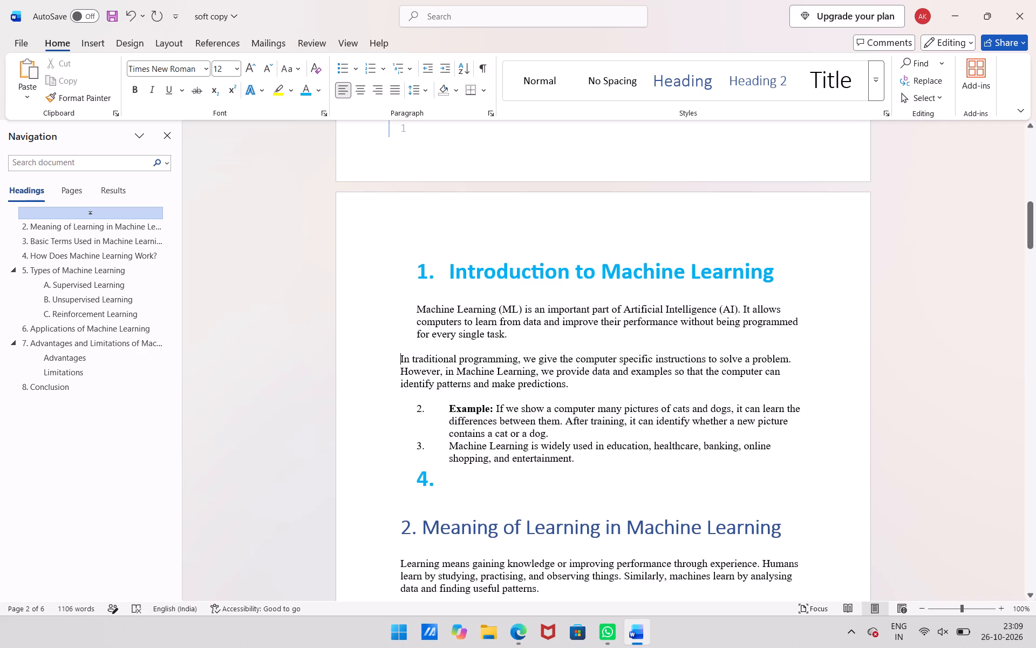
key("space")
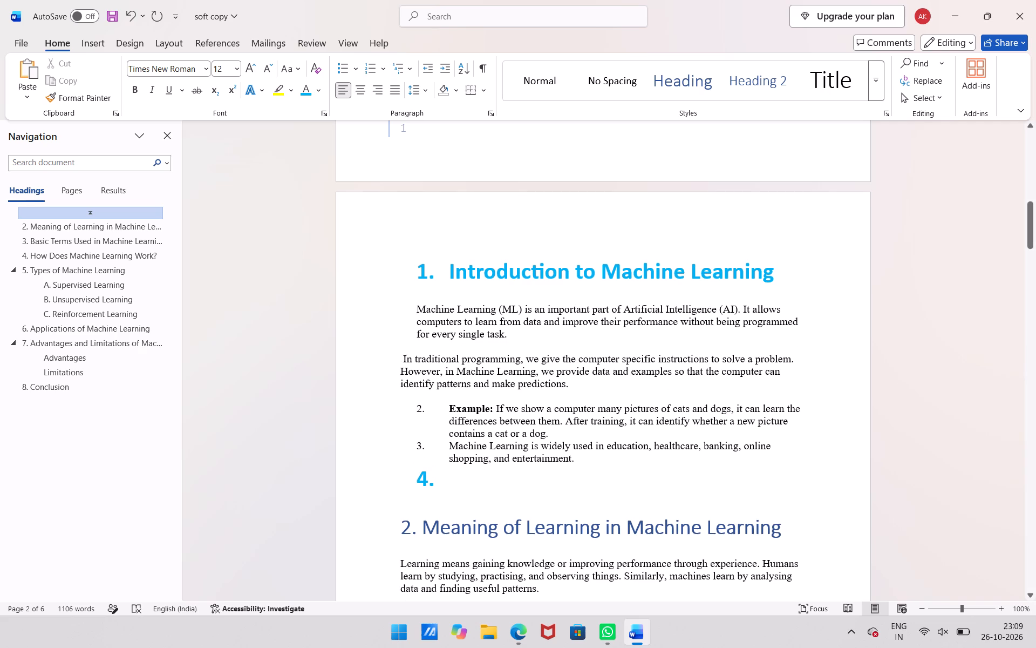
left_click(450, 411)
key("BackSpace")
key("BackSpace")
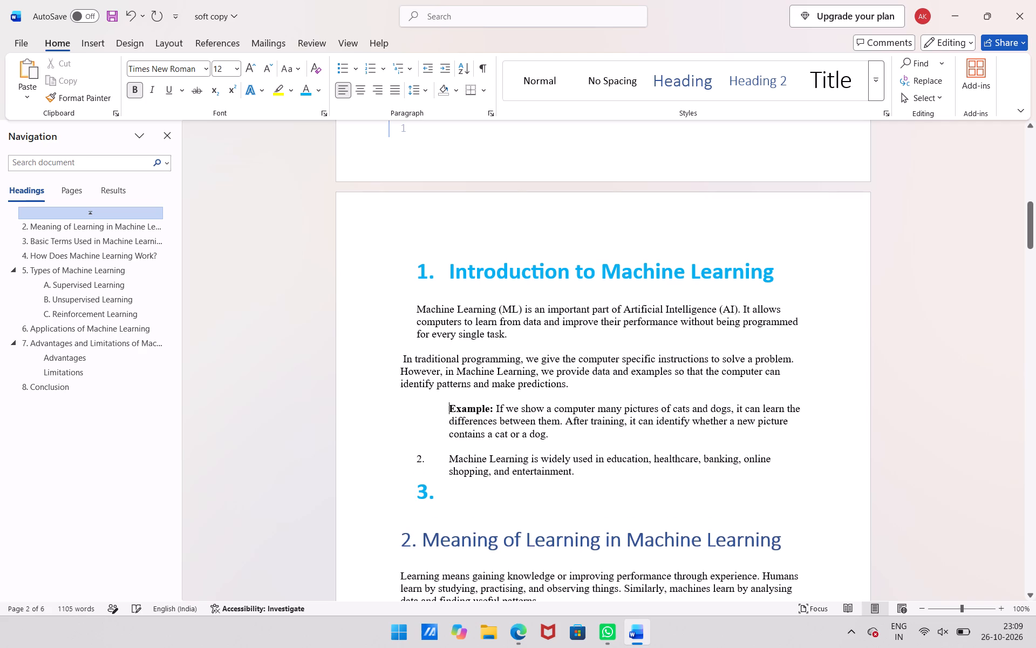
left_click(447, 447)
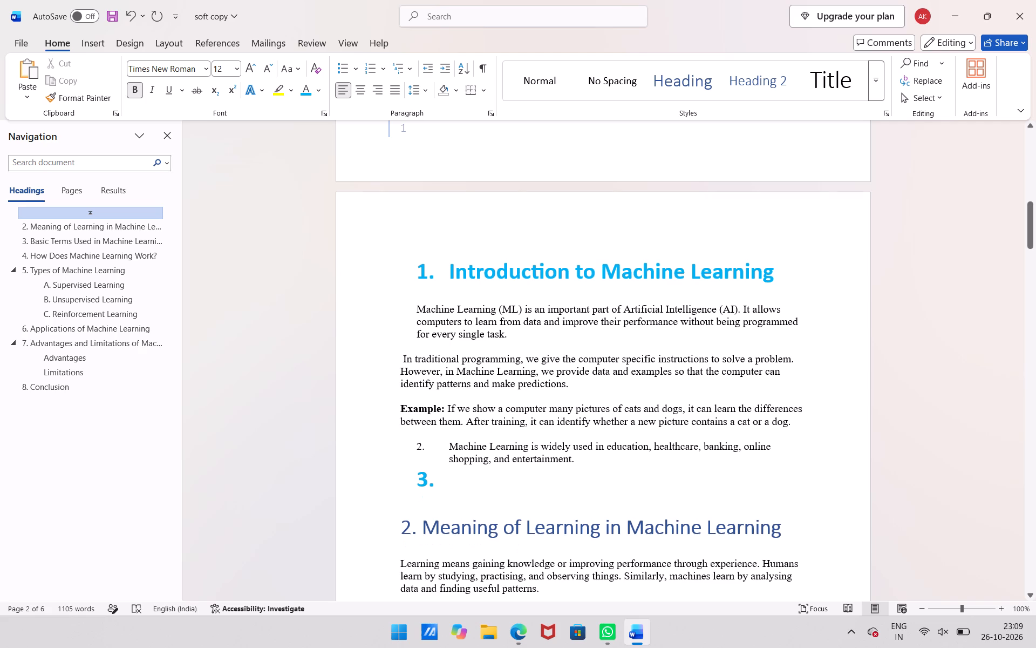
key("BackSpace")
key("BackSpace")
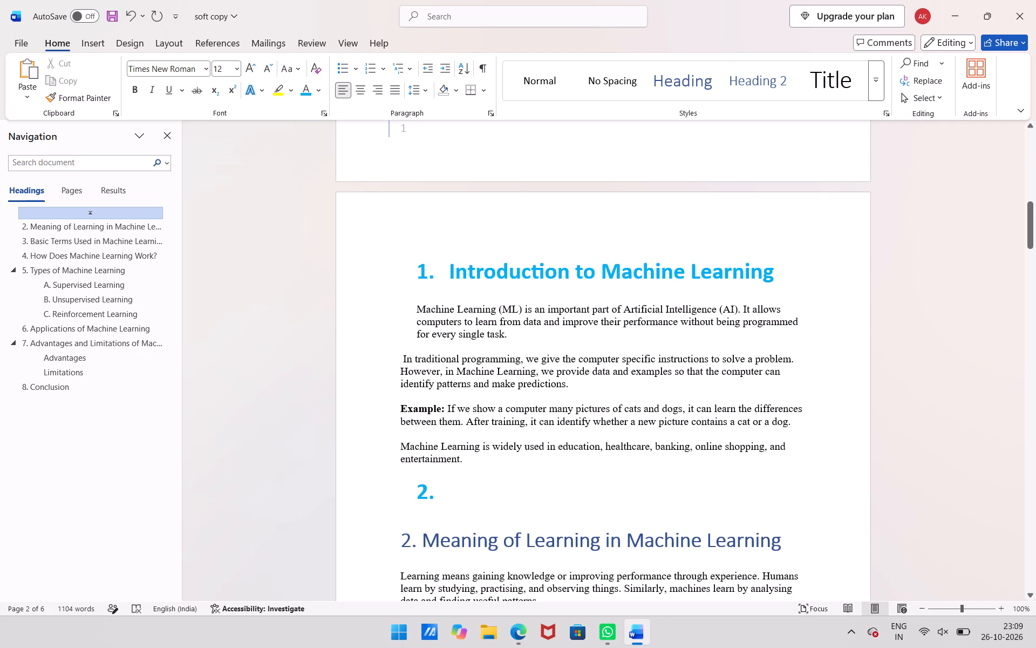
Delete the empty numbered line above the "2. Meaning of Learning in Machine Learning" heading.
left_click(451, 495)
key("BackSpace")
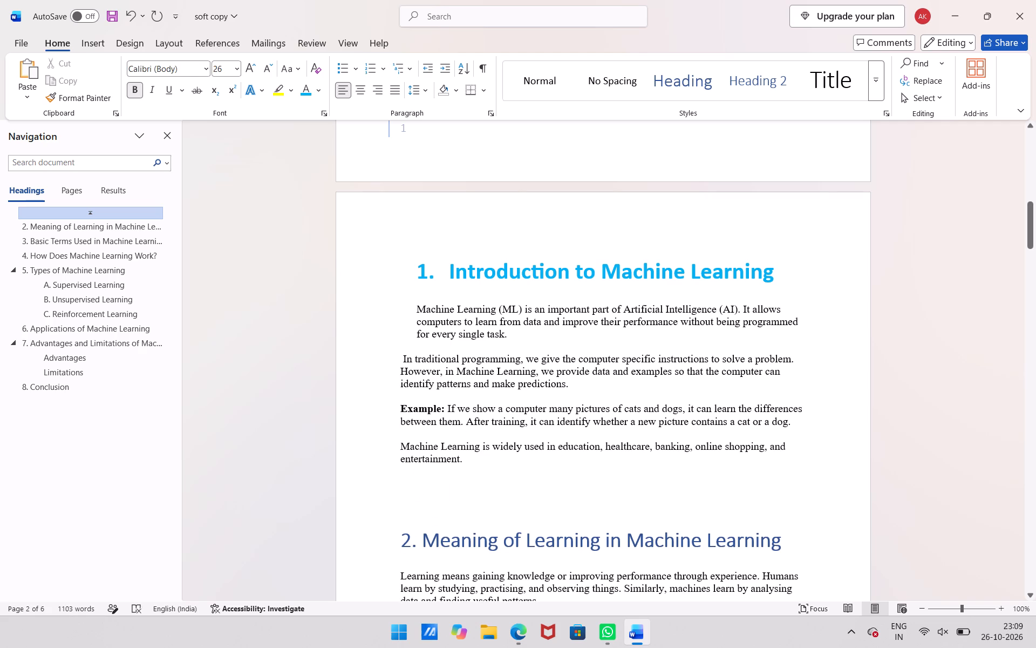
key("BackSpace")
key("BackSpace")
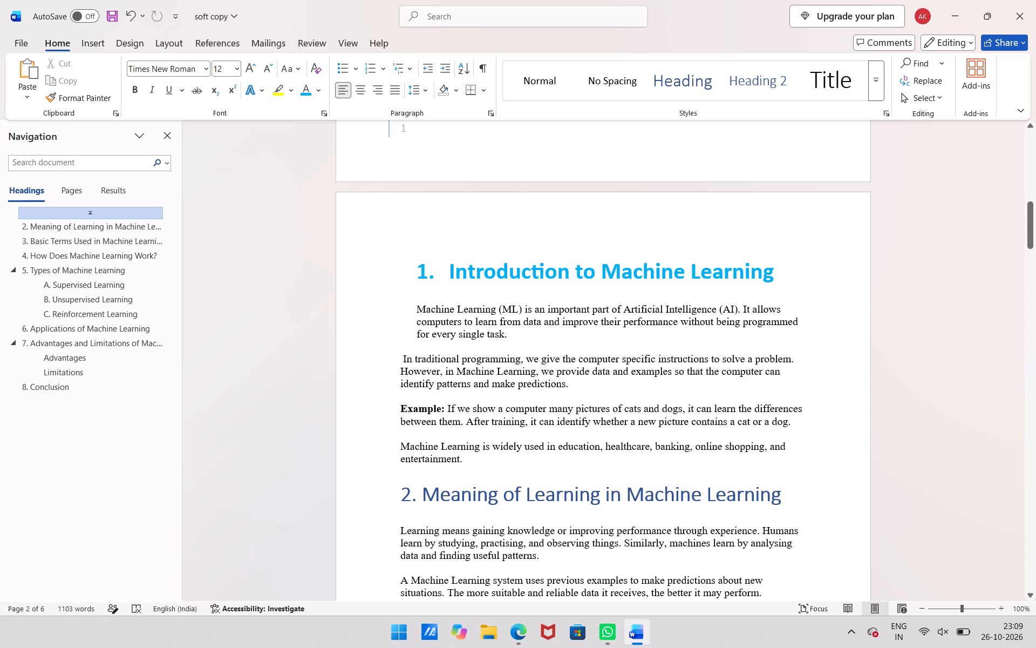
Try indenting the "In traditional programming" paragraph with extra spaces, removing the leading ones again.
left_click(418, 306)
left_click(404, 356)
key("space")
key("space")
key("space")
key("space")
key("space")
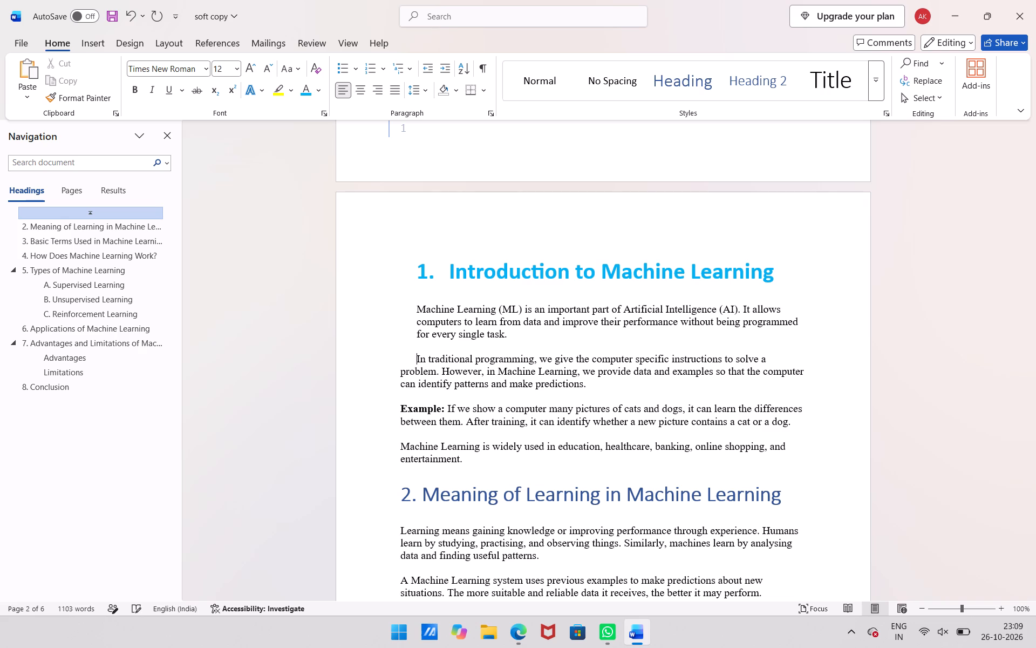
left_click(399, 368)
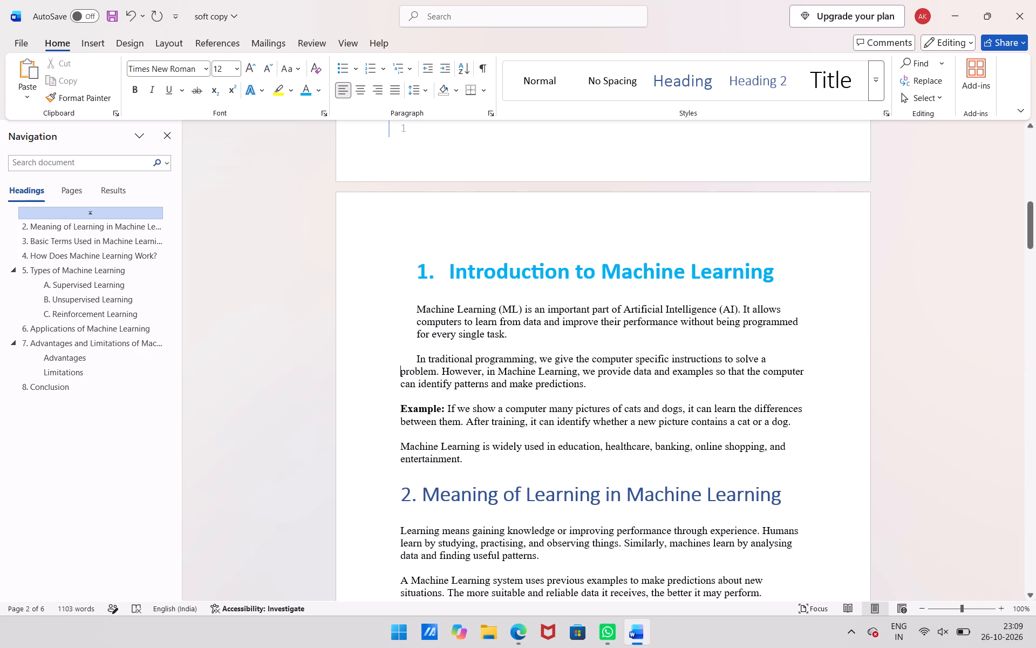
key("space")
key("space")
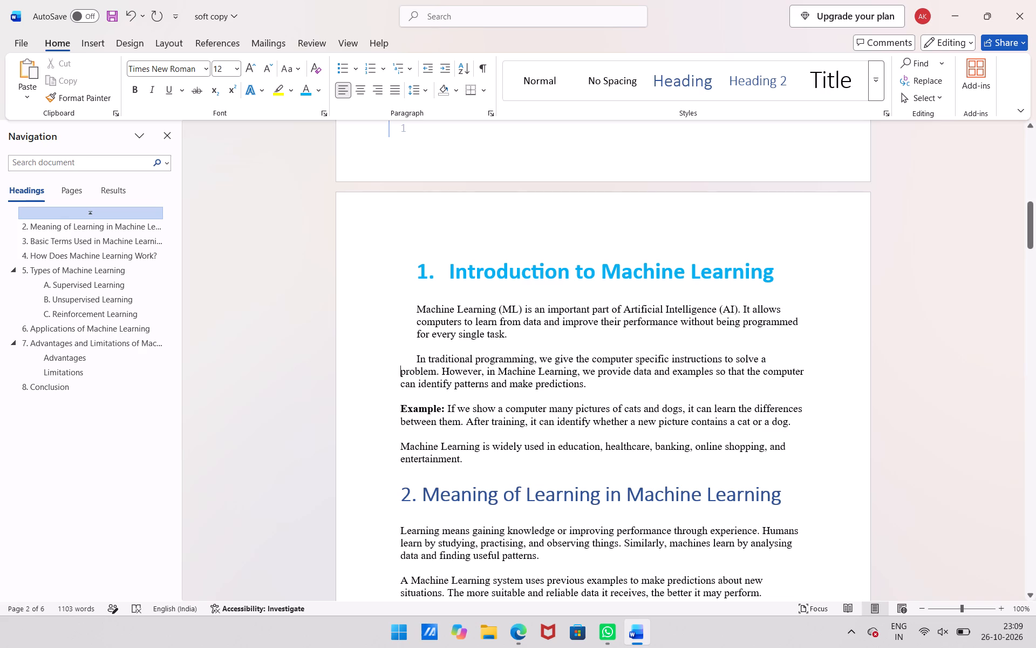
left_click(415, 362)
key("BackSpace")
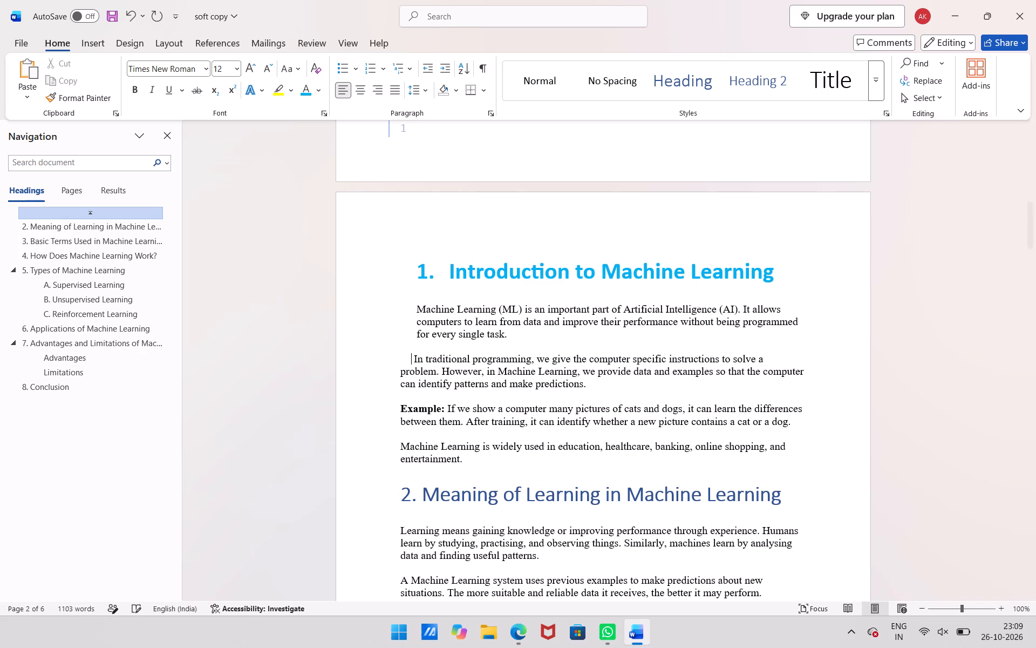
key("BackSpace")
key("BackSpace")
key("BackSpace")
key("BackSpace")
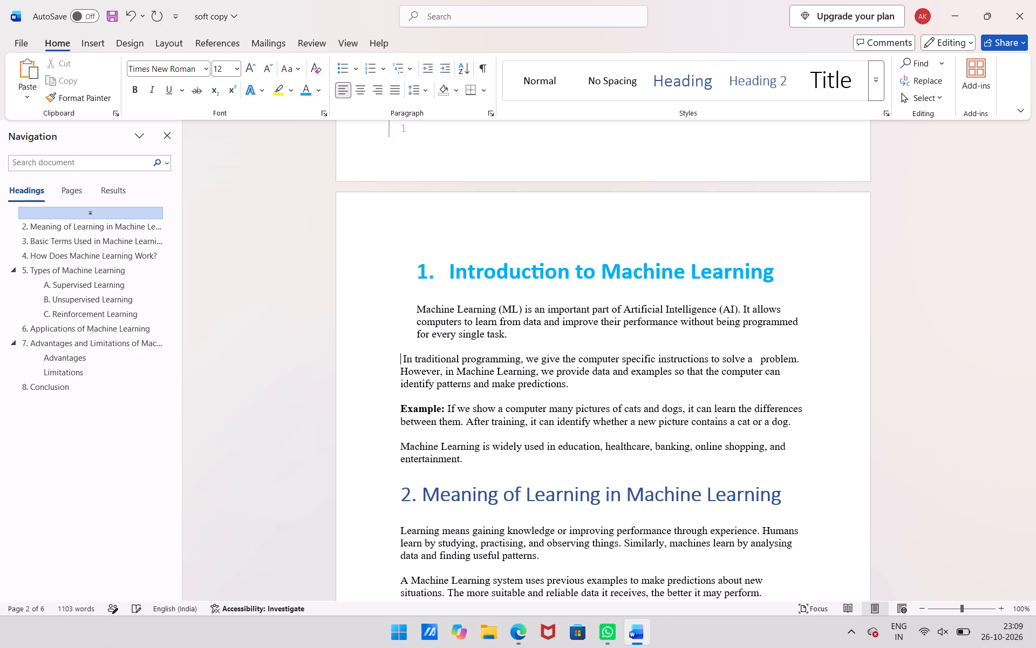
Match the last three Introduction paragraphs to the first one's indent by joining each to the preceding paragraph and splitting it off again.
key("BackSpace")
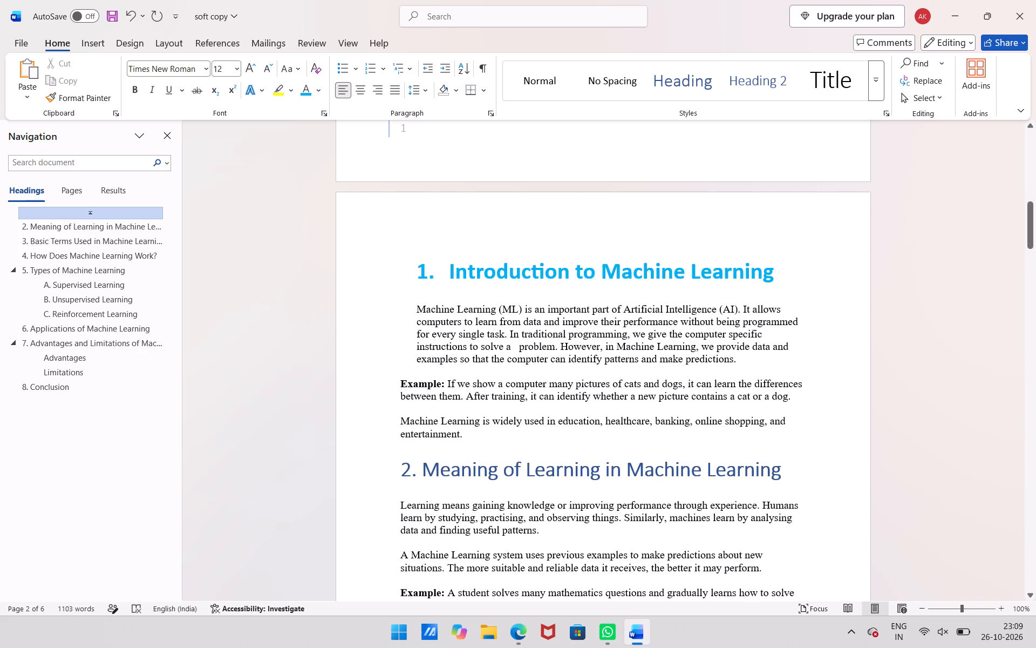
key("Return")
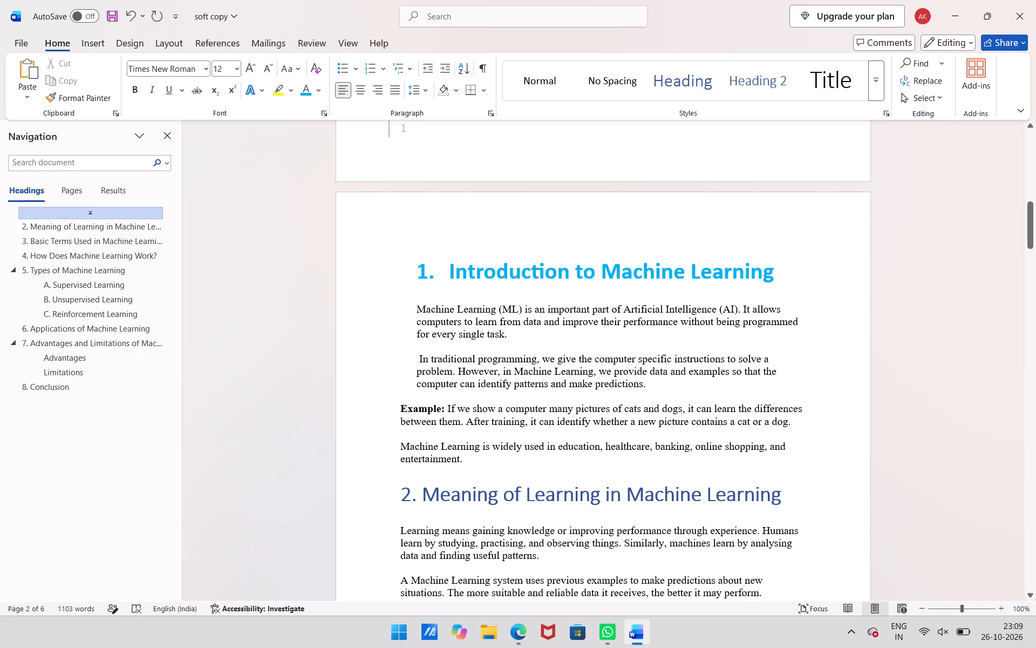
left_click(398, 410)
key("BackSpace")
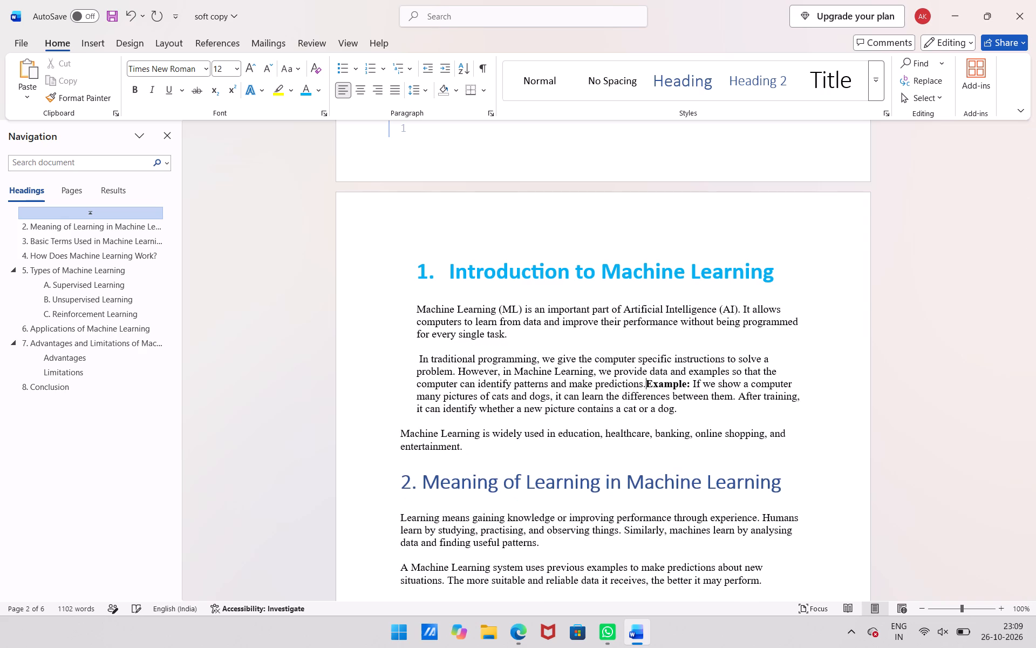
key("Return")
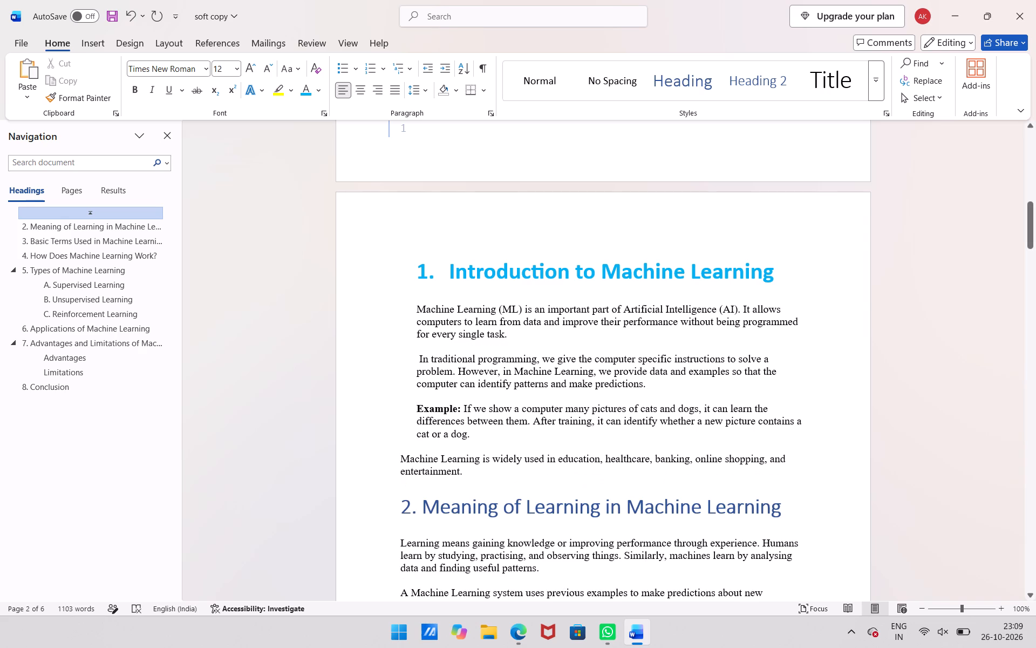
left_click(398, 454)
key("BackSpace")
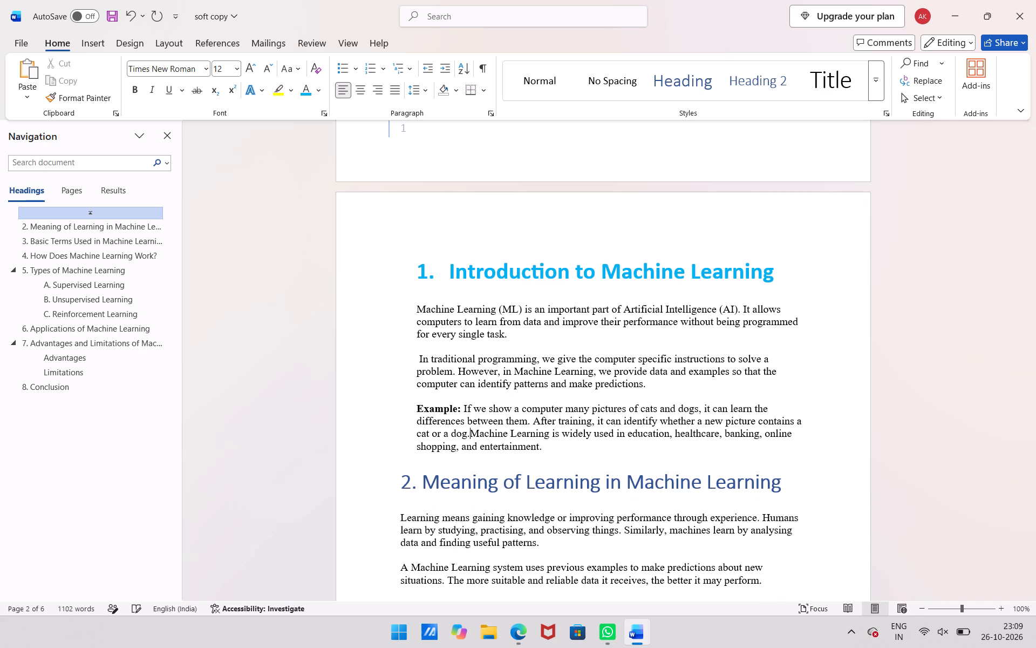
key("Return")
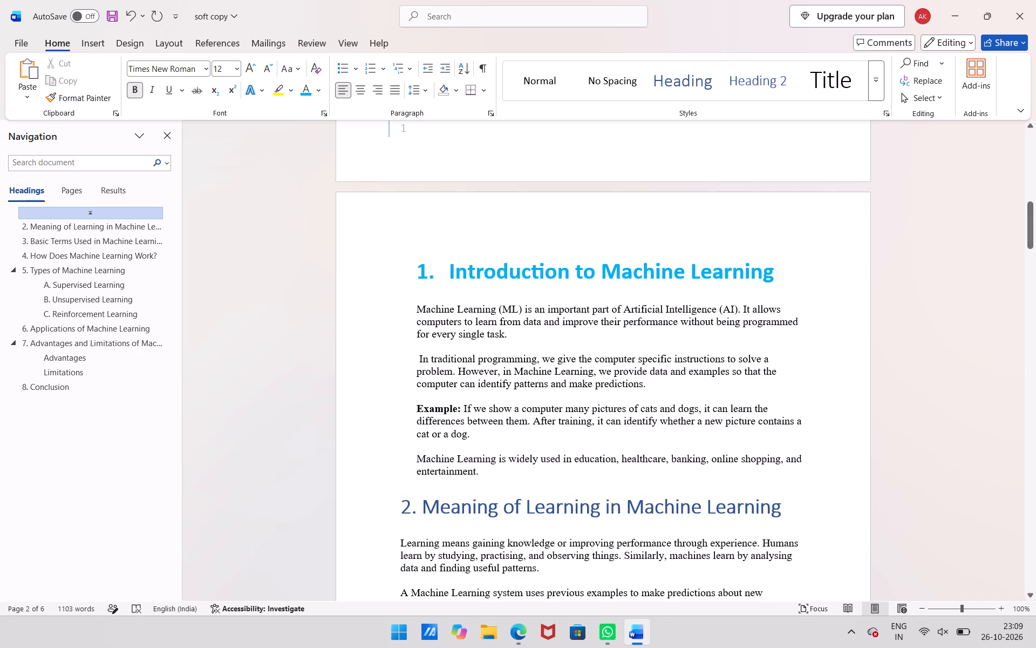
Increase the font size of the four Introduction body paragraphs to 14.
left_click_drag(418, 306, 484, 471)
left_click(599, 423)
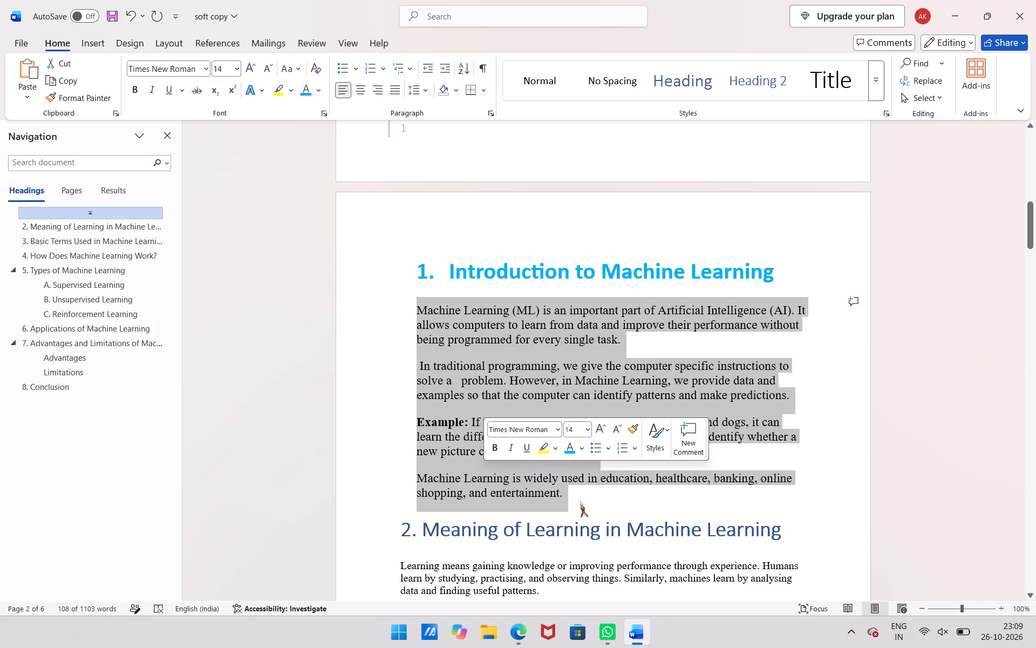
left_click(580, 501)
Increase the font size of the body paragraphs under "2. Meaning of Learning in Machine Learning" to 14.
scroll(580, 501, "down", 2)
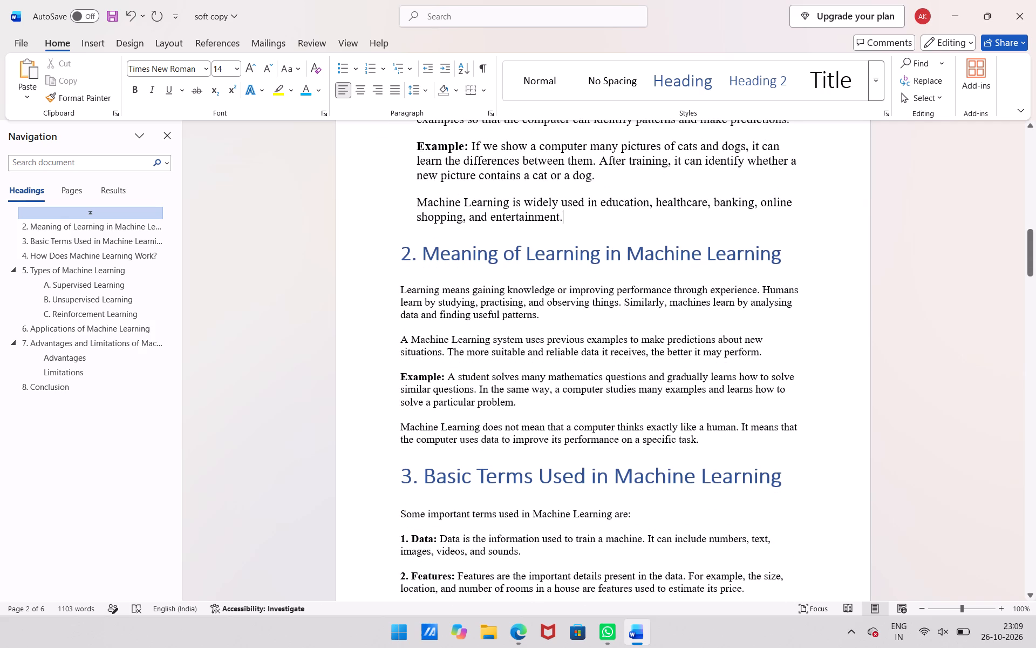
left_click_drag(399, 287, 705, 443)
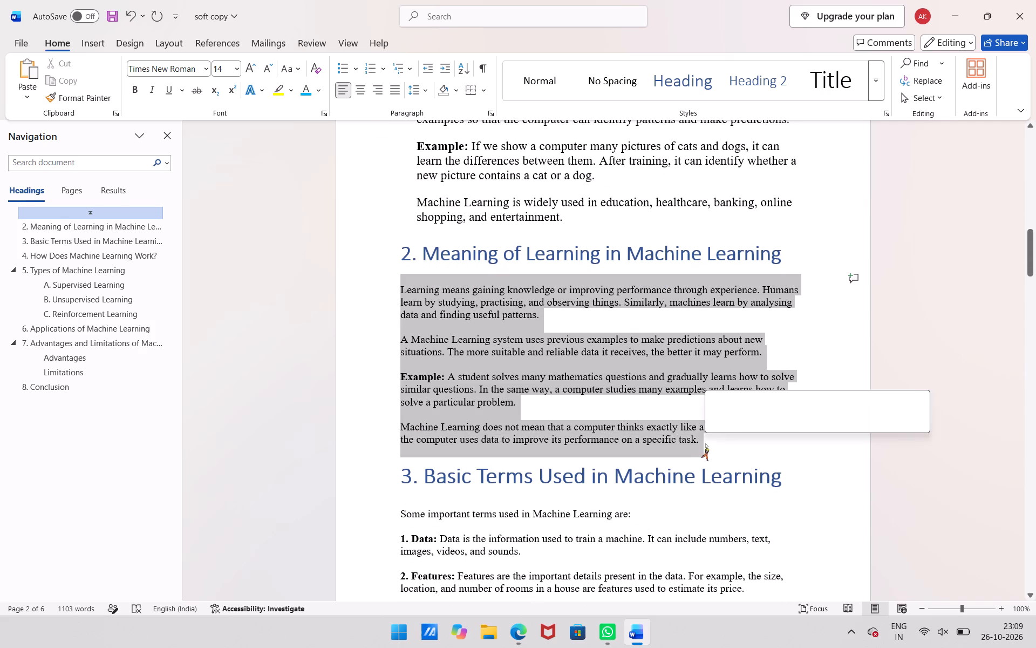
left_click(823, 397)
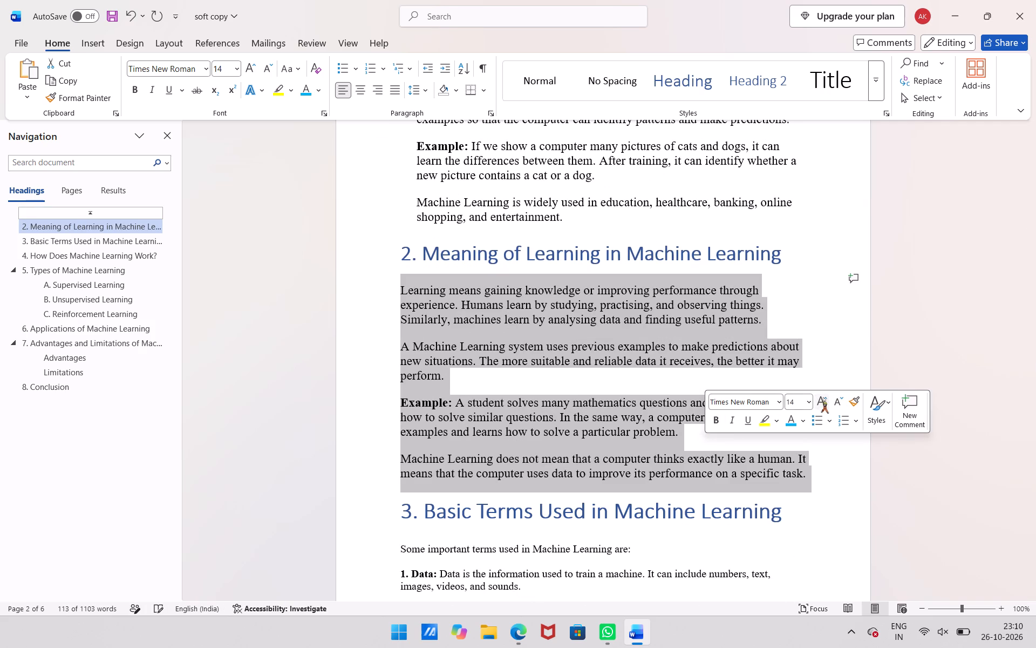
left_click(557, 376)
Increase the font size of all body text under "3. Basic Terms Used in Machine Learning" to 14.
scroll(557, 376, "down", 3)
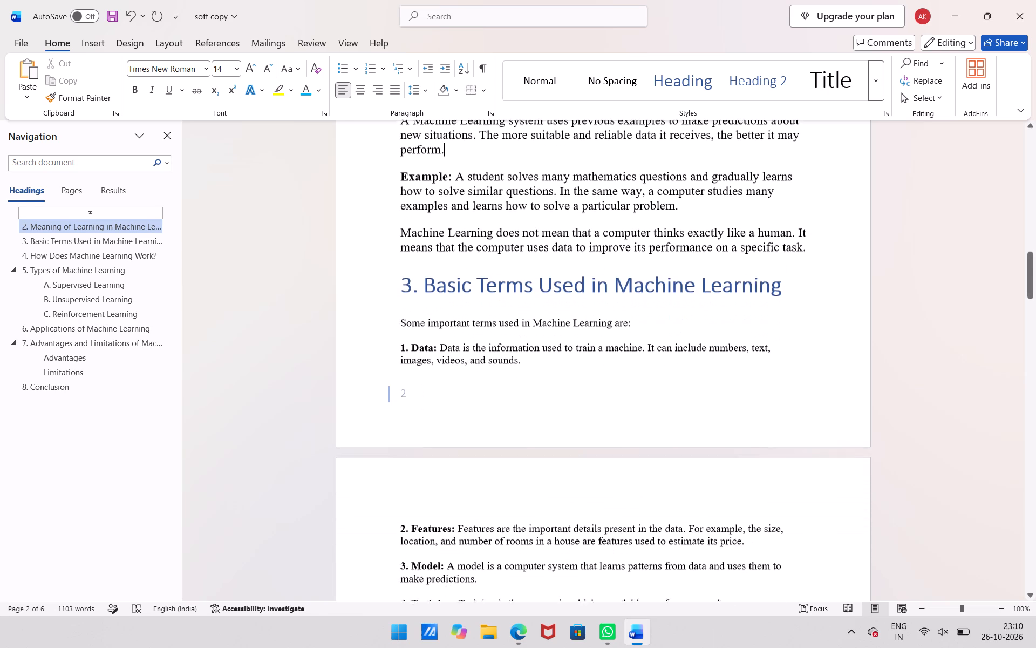
left_click_drag(398, 318, 519, 523)
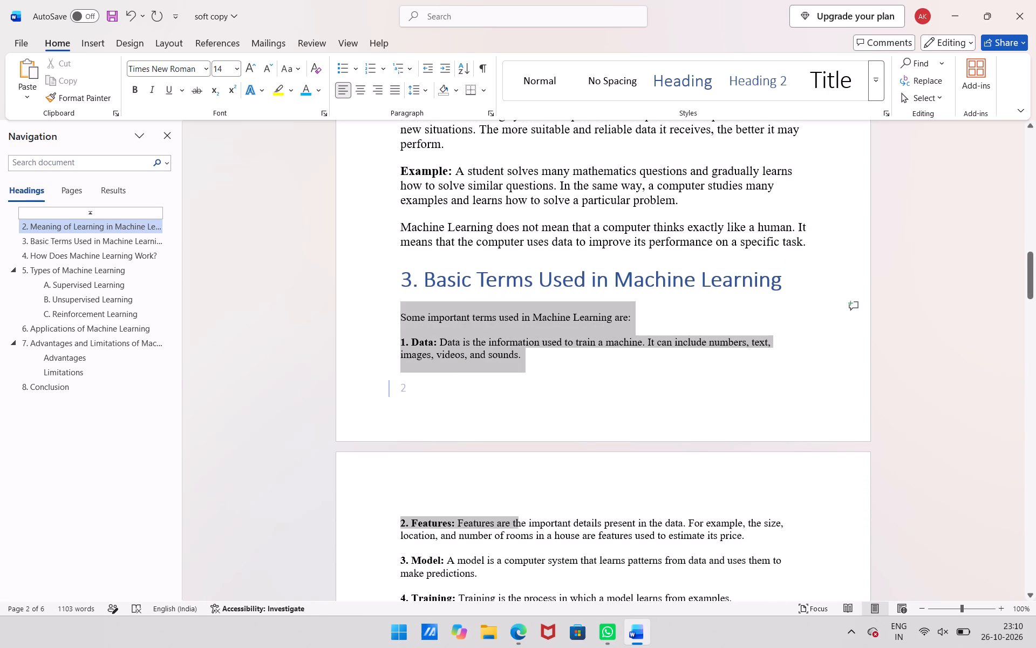
left_click_drag(519, 523, 580, 556)
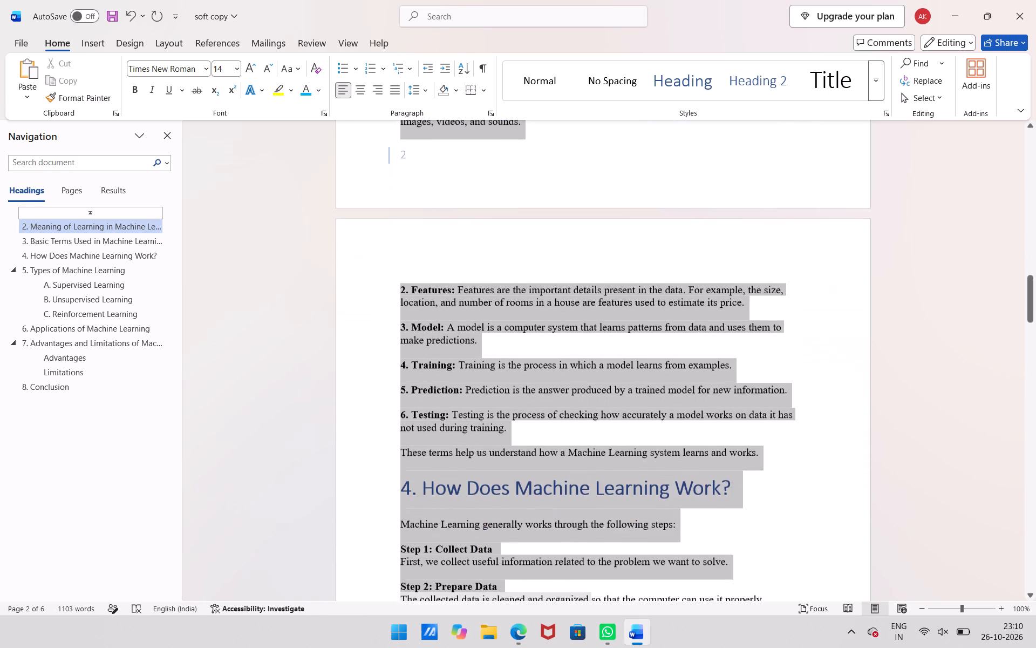
left_click_drag(580, 556, 770, 455)
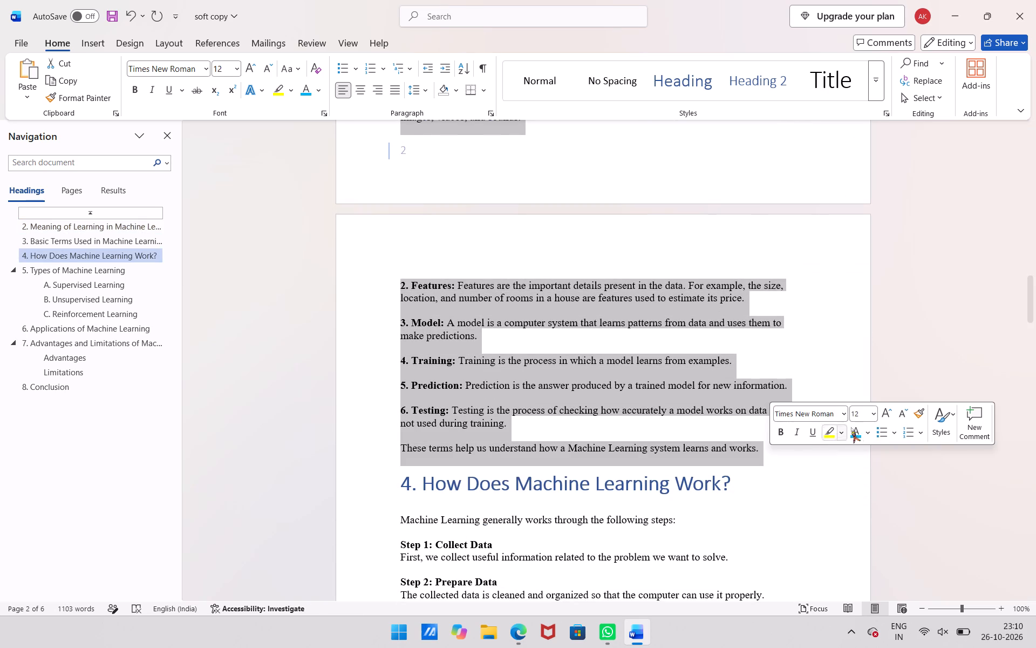
left_click(889, 413)
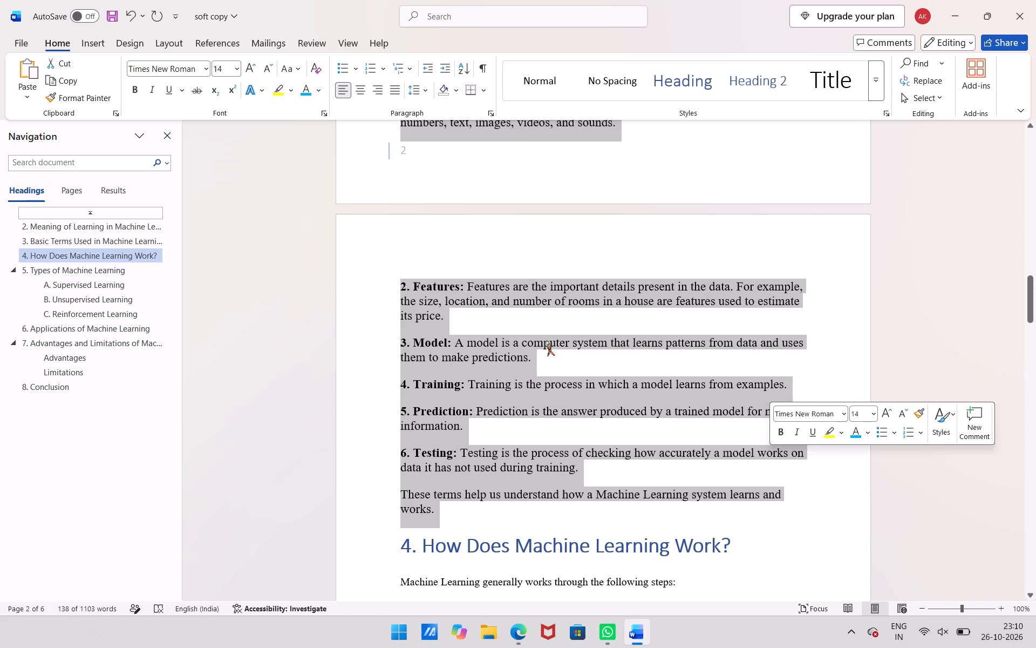
Increase the font size of all body text under "4. How Does Machine Learning Work?" to 14.
scroll(547, 340, "down", 2)
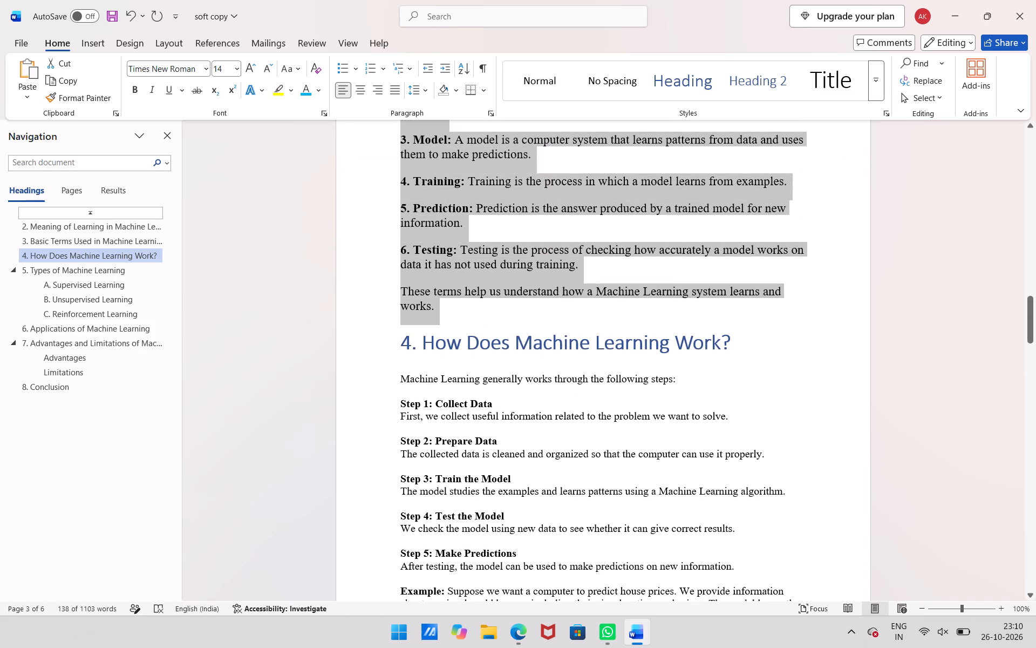
left_click_drag(399, 387, 691, 334)
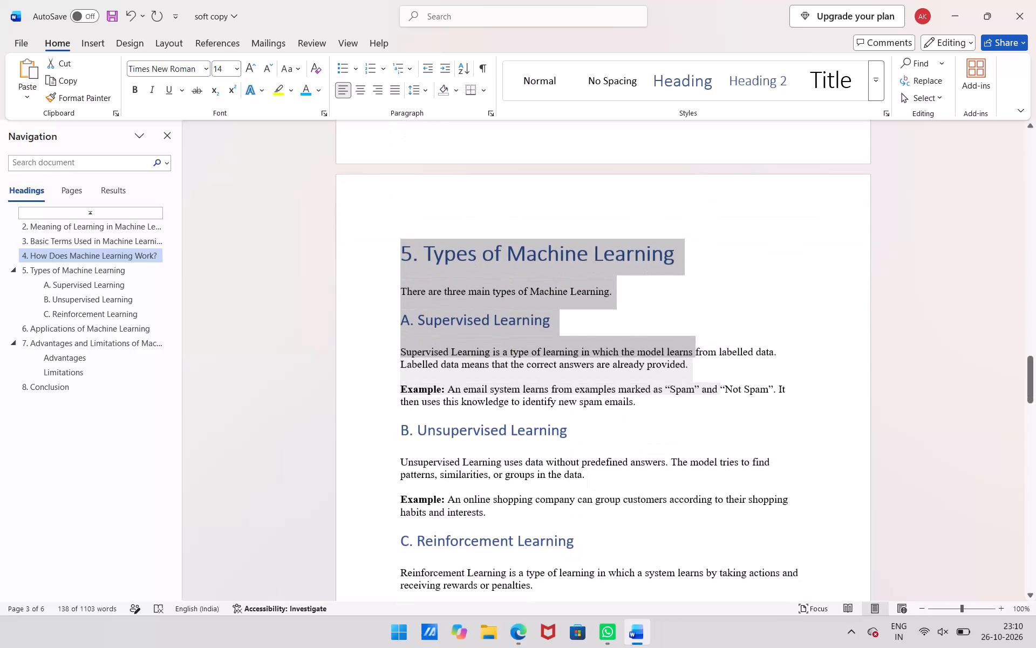
left_click_drag(691, 334, 598, 147)
scroll(598, 147, "up", 1)
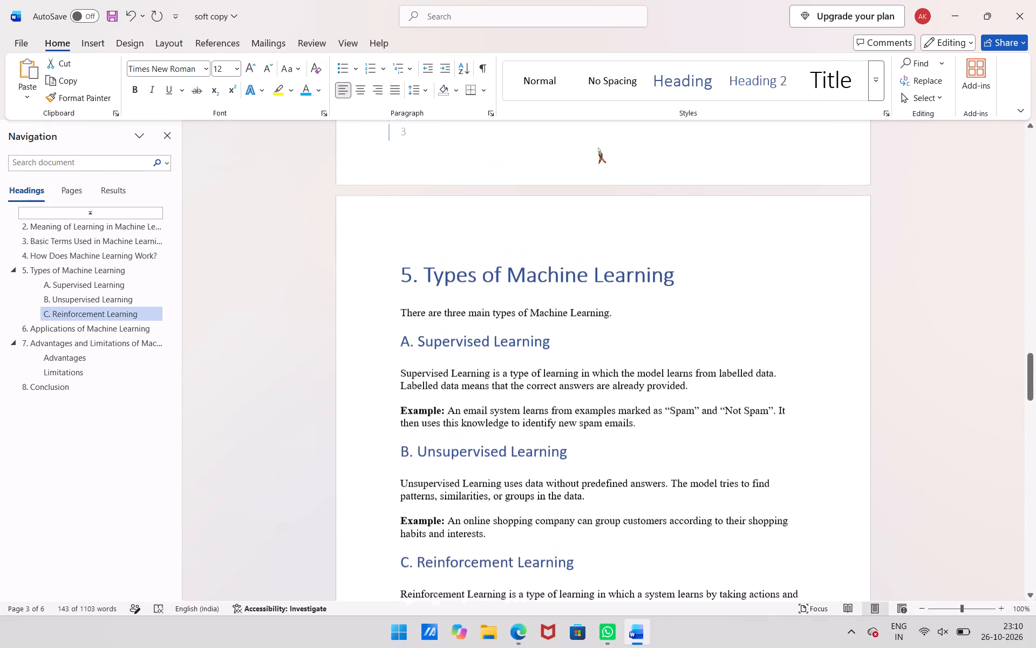
scroll(598, 147, "up", 2)
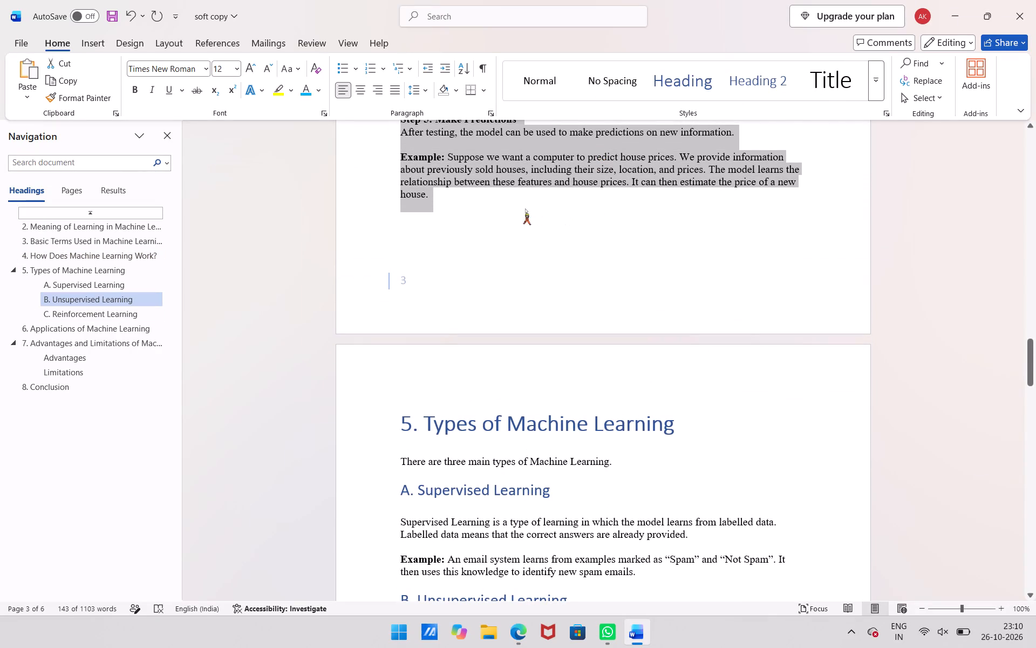
left_click(254, 67)
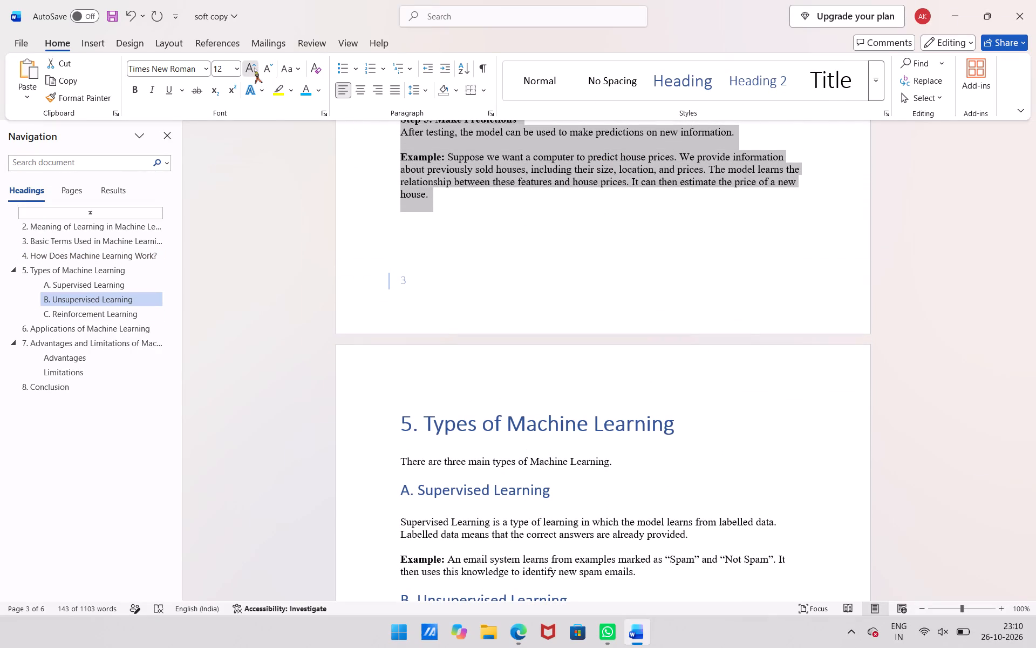
left_click(432, 295)
Increase the font size of the line "There are three main types of Machine Learning." to 16.
scroll(432, 295, "down", 1)
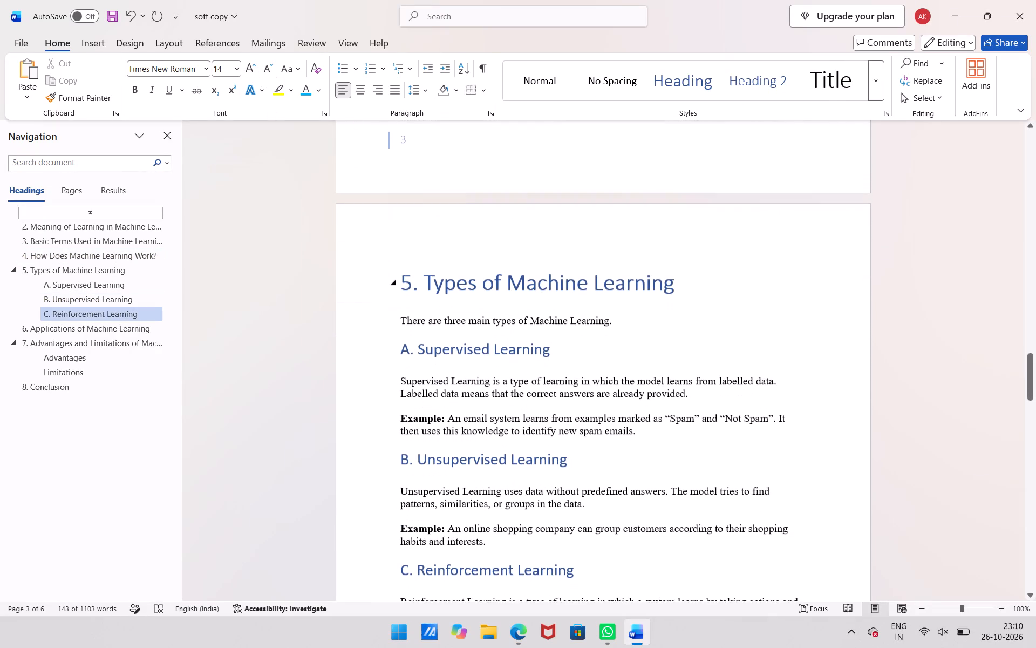
left_click_drag(399, 321, 631, 330)
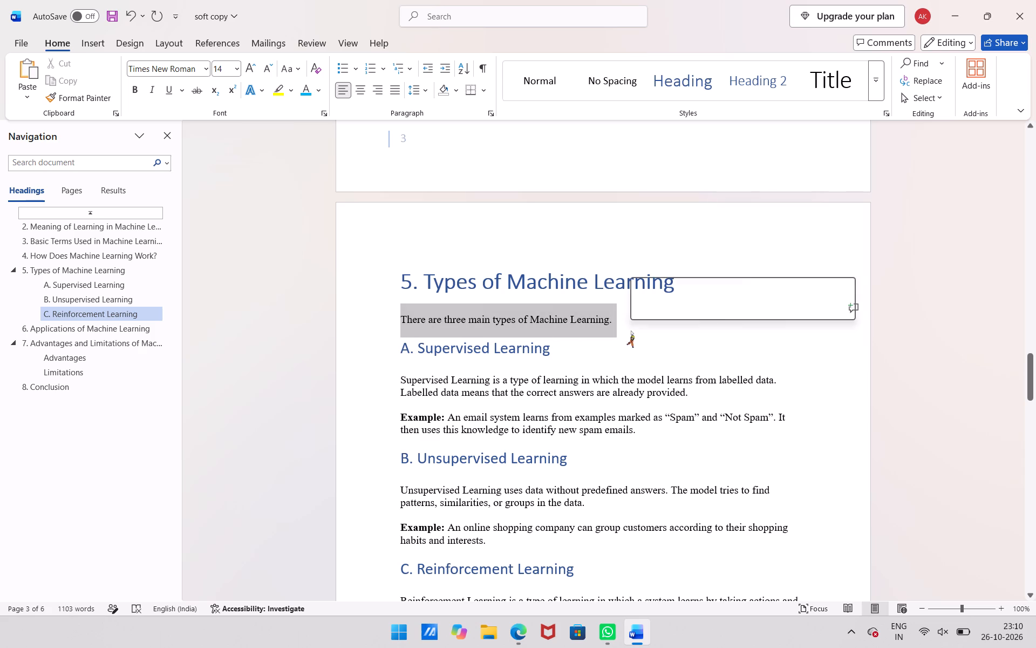
left_click(751, 285)
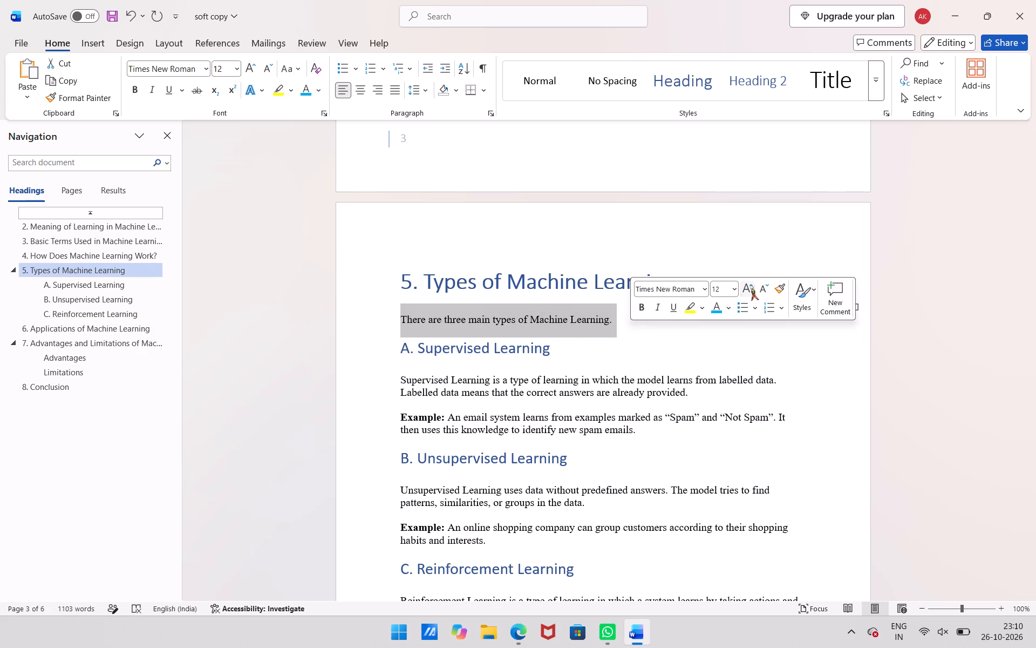
left_click(751, 285)
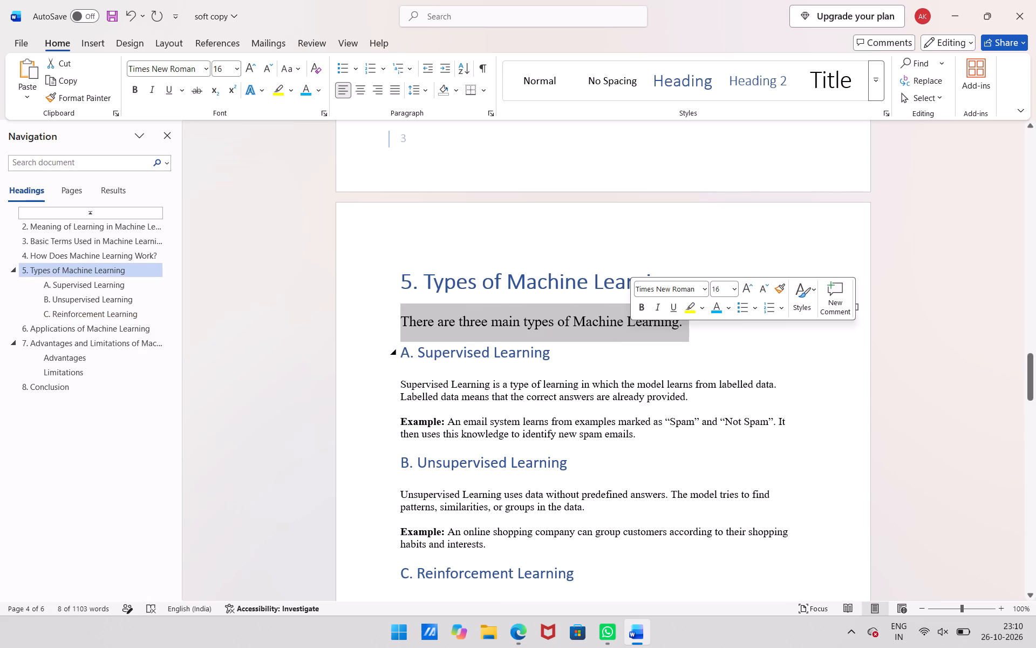
Increase the font size of the two body paragraphs under "A. Supervised Learning" to 14.
left_click_drag(402, 387, 622, 436)
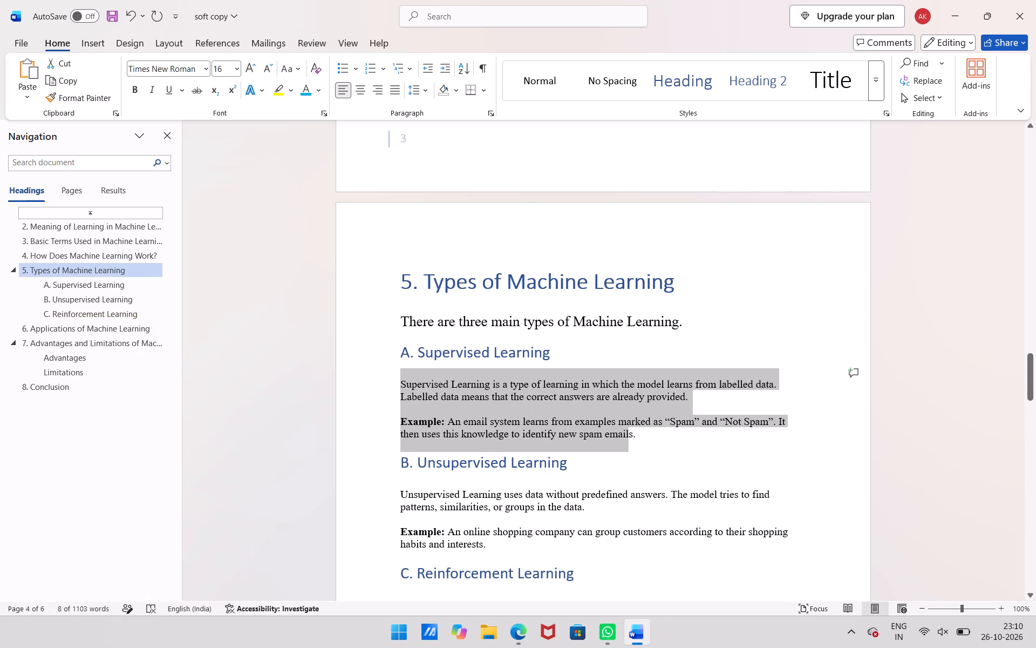
left_click_drag(622, 436, 650, 436)
left_click(767, 390)
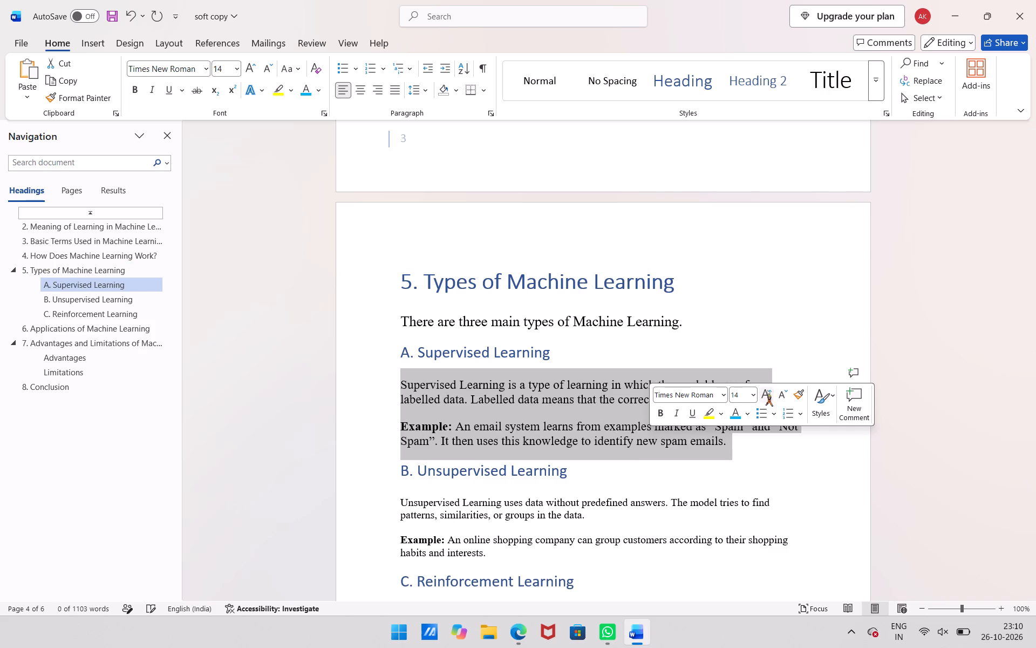
left_click(577, 441)
Increase the font size of the two body paragraphs under "B. Unsupervised Learning" to 14.
scroll(577, 441, "down", 1)
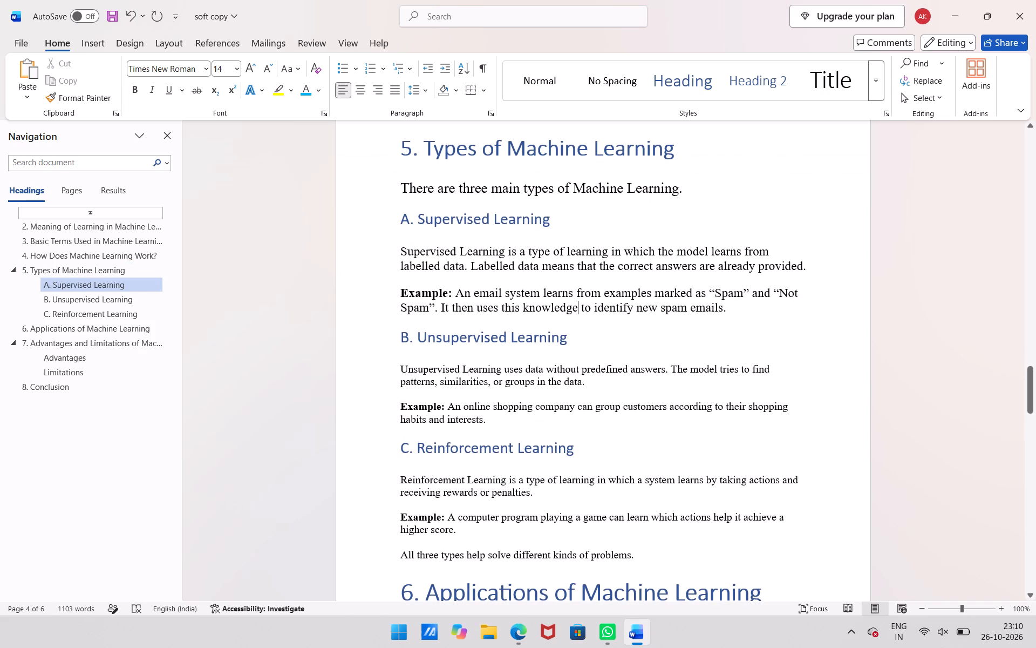
left_click_drag(400, 368, 485, 422)
left_click_drag(488, 422, 397, 362)
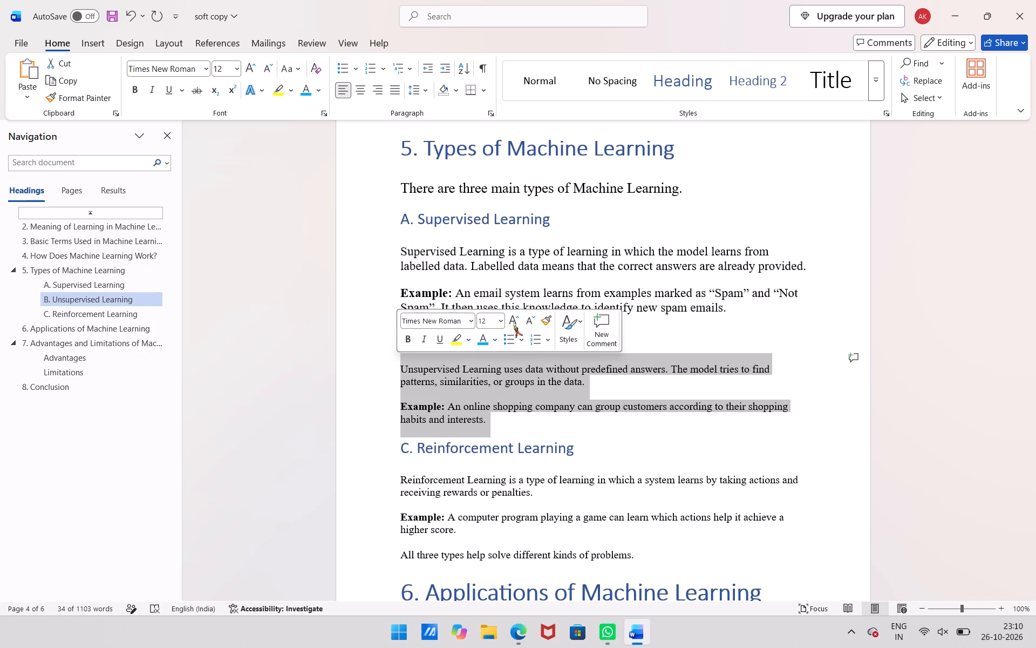
left_click(513, 322)
Increase the font size of the three body paragraphs under "C. Reinforcement Learning" to 14.
scroll(531, 458, "down", 1)
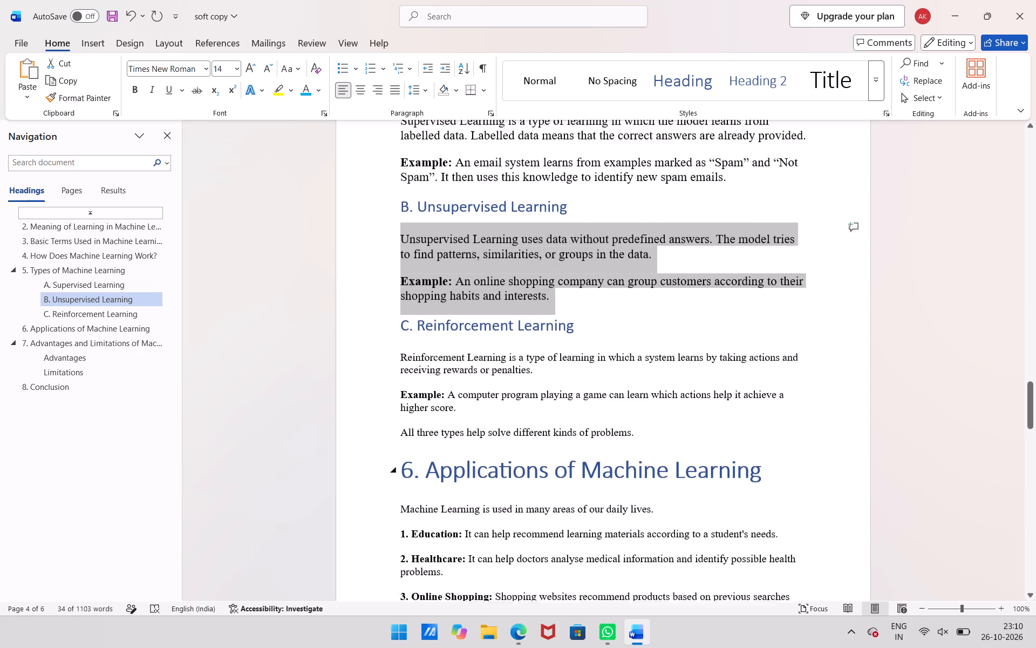
scroll(531, 458, "down", 1)
left_click_drag(399, 327, 629, 413)
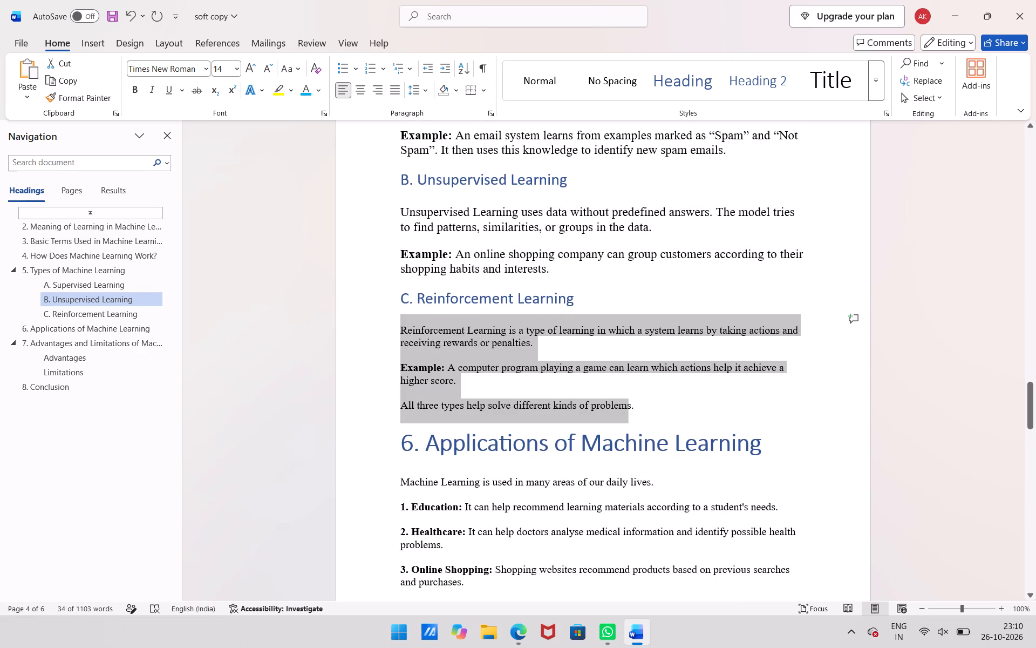
left_click_drag(629, 413, 673, 401)
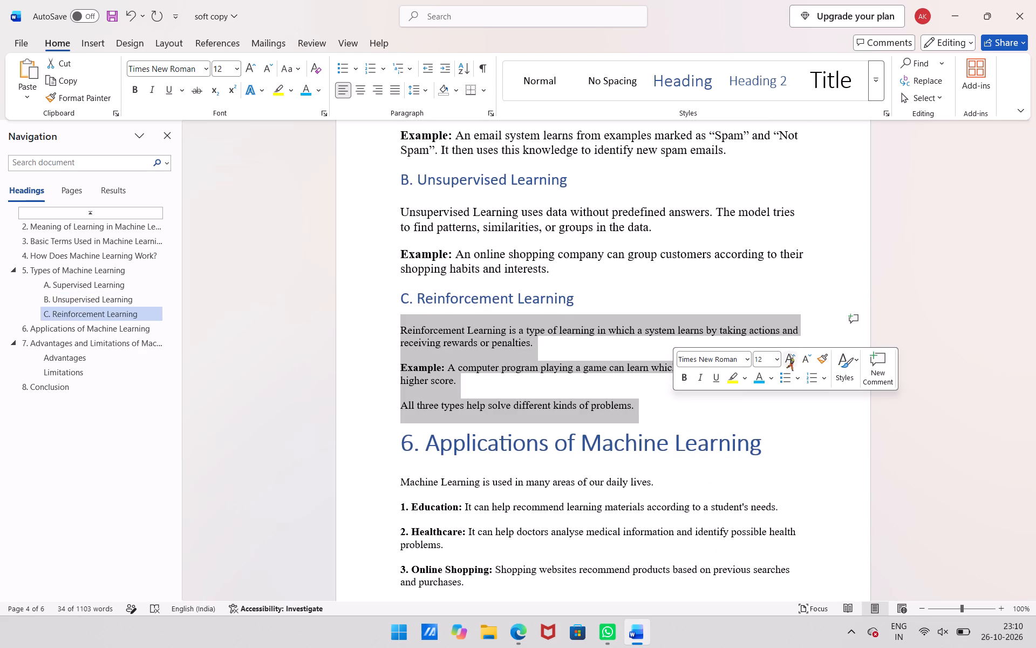
left_click(788, 356)
left_click(587, 362)
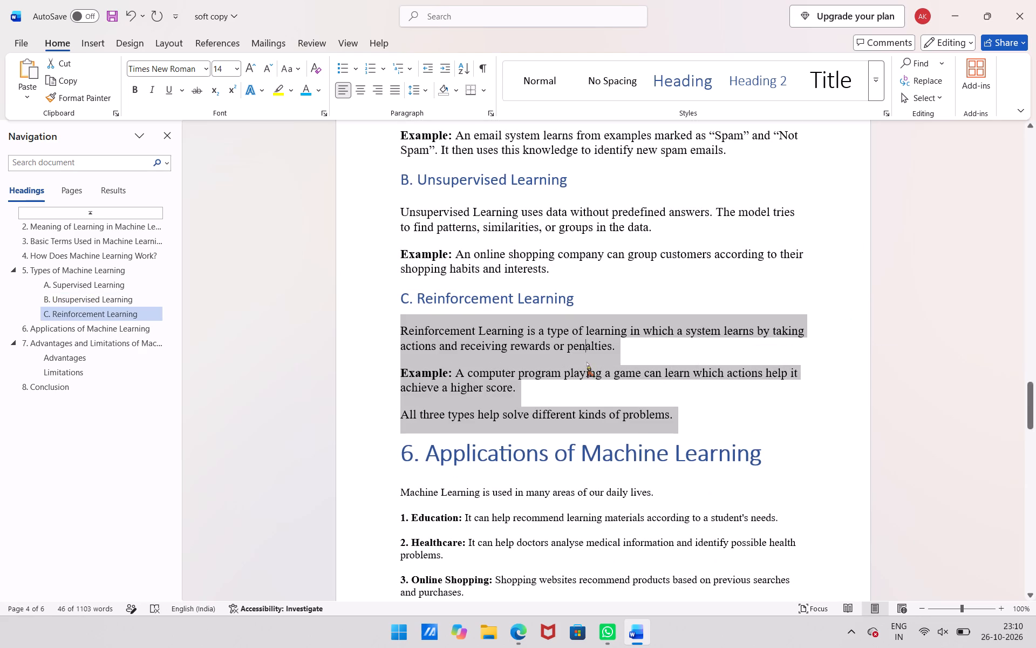
Increase the font size of all body text under "6. Applications of Machine Learning" to 14.
scroll(587, 362, "down", 2)
left_click_drag(399, 220, 477, 287)
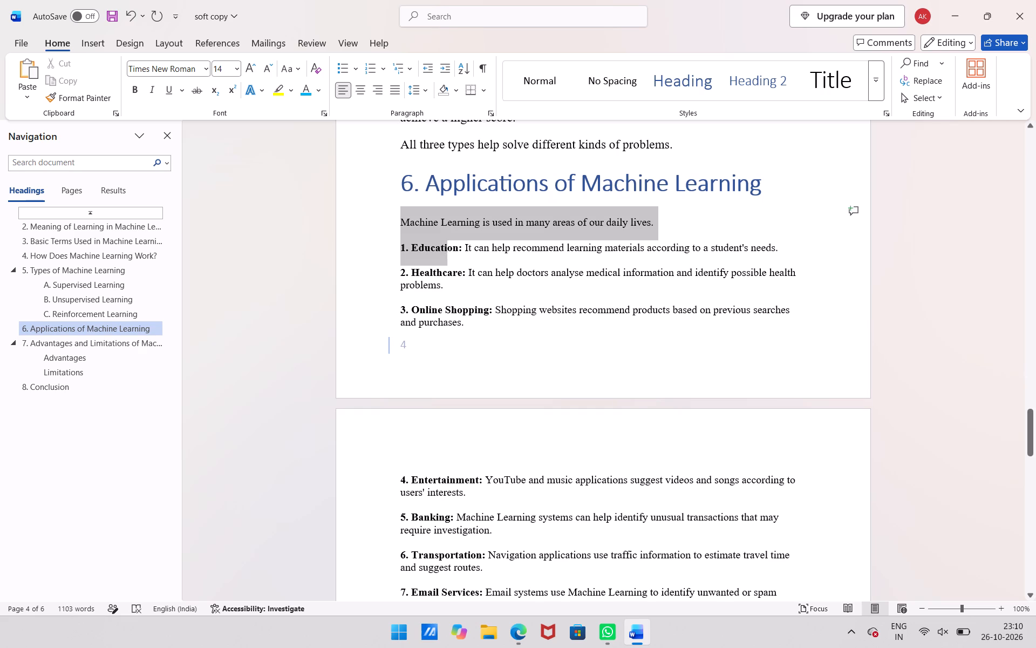
left_click_drag(477, 287, 516, 380)
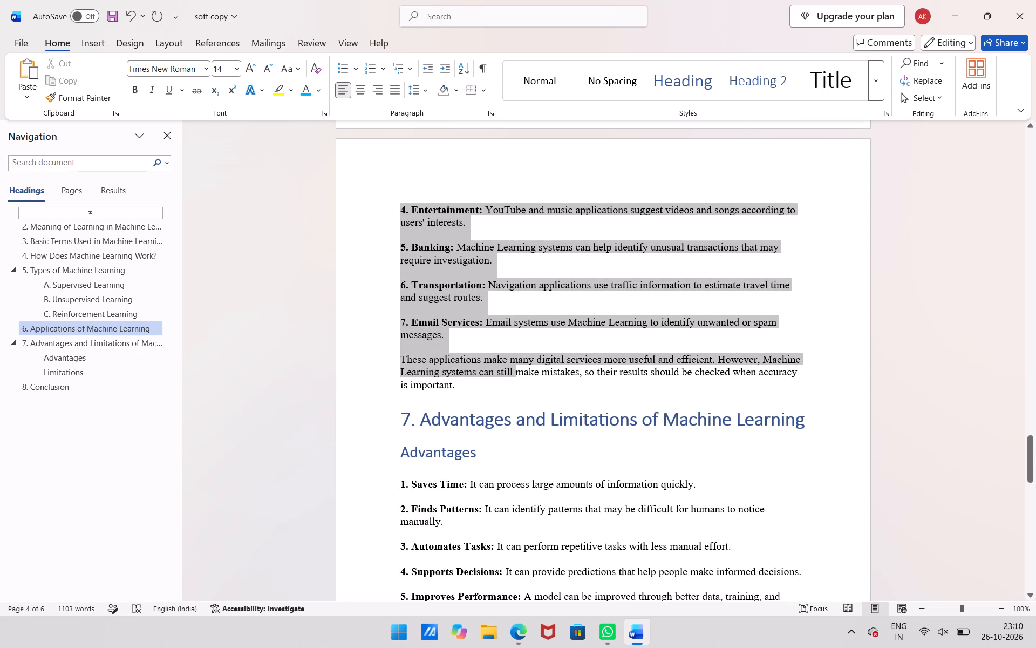
left_click_drag(516, 380, 515, 386)
double_click(628, 345)
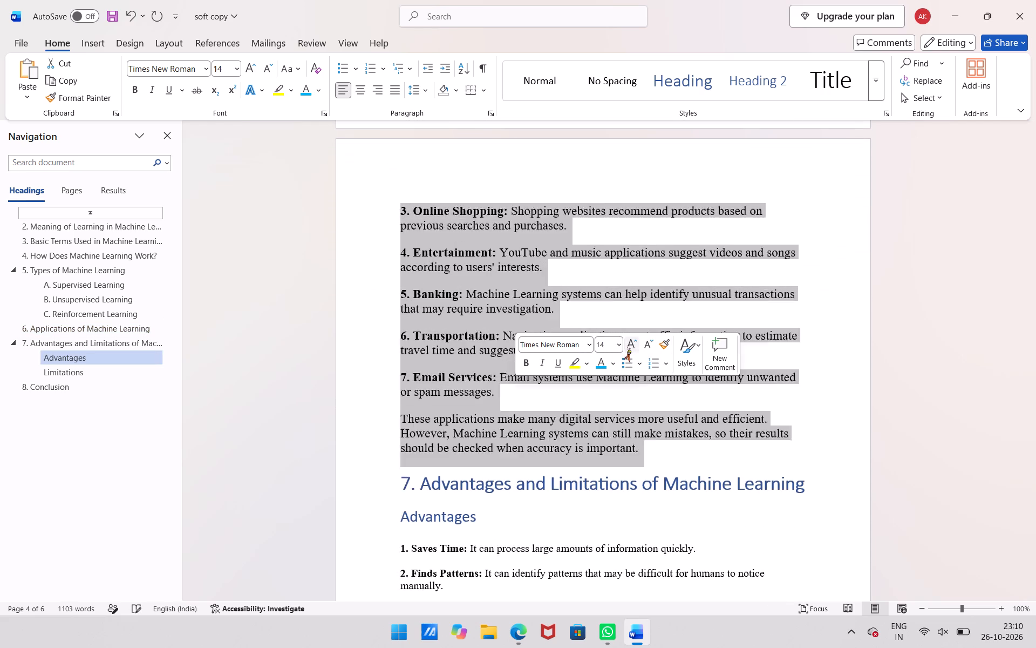
left_click(646, 346)
Increase the font size of the five numbered points under "Advantages" in section 7 to 14.
scroll(646, 346, "down", 1)
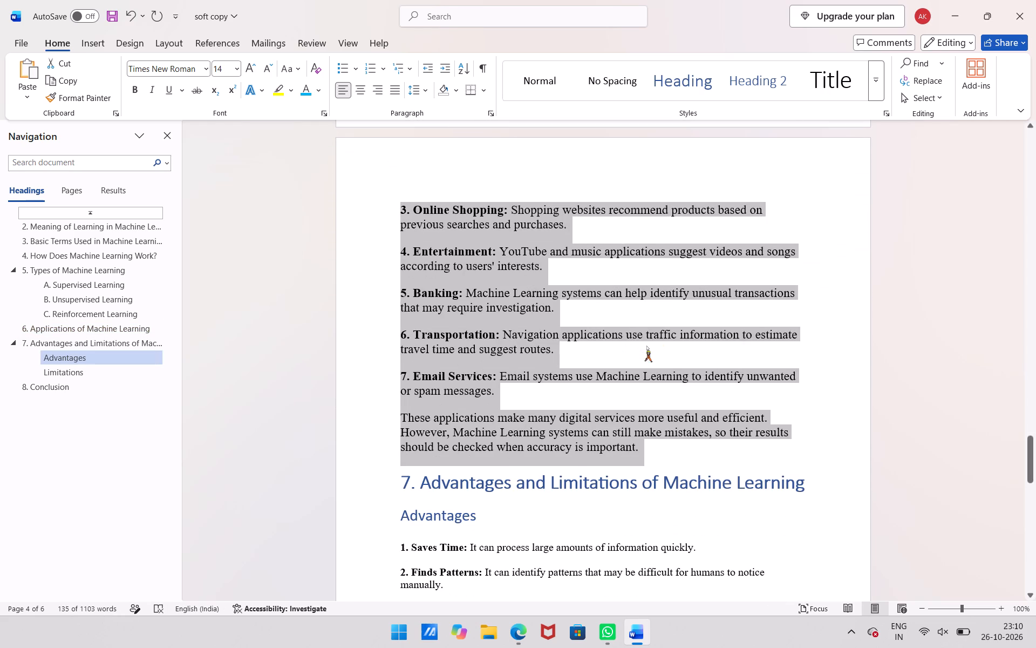
scroll(646, 346, "down", 1)
left_click(390, 343)
scroll(390, 343, "down", 2)
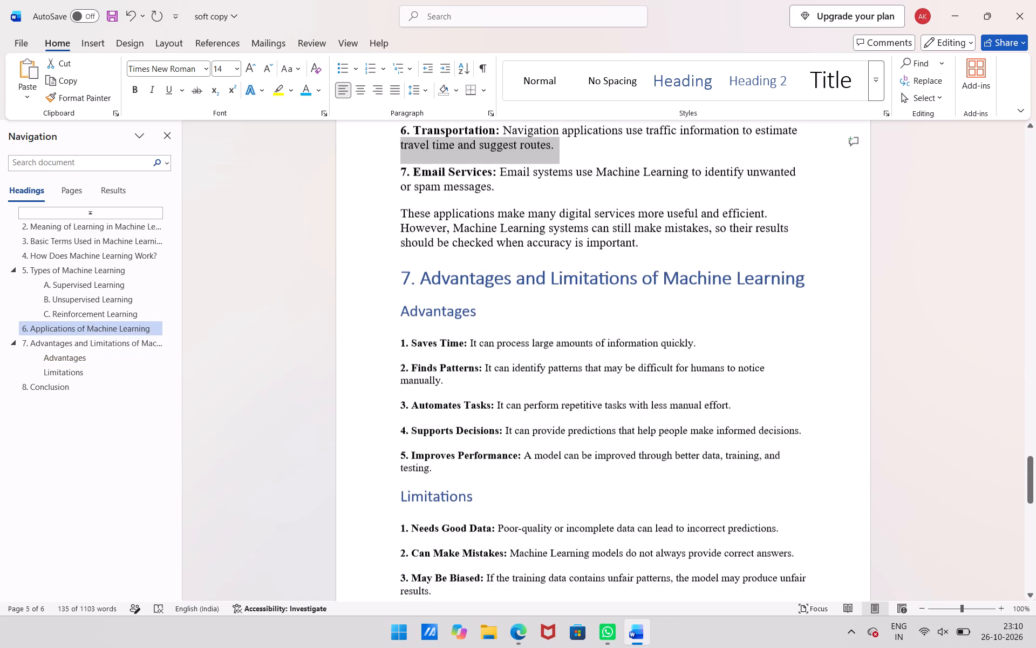
left_click_drag(399, 332, 420, 443)
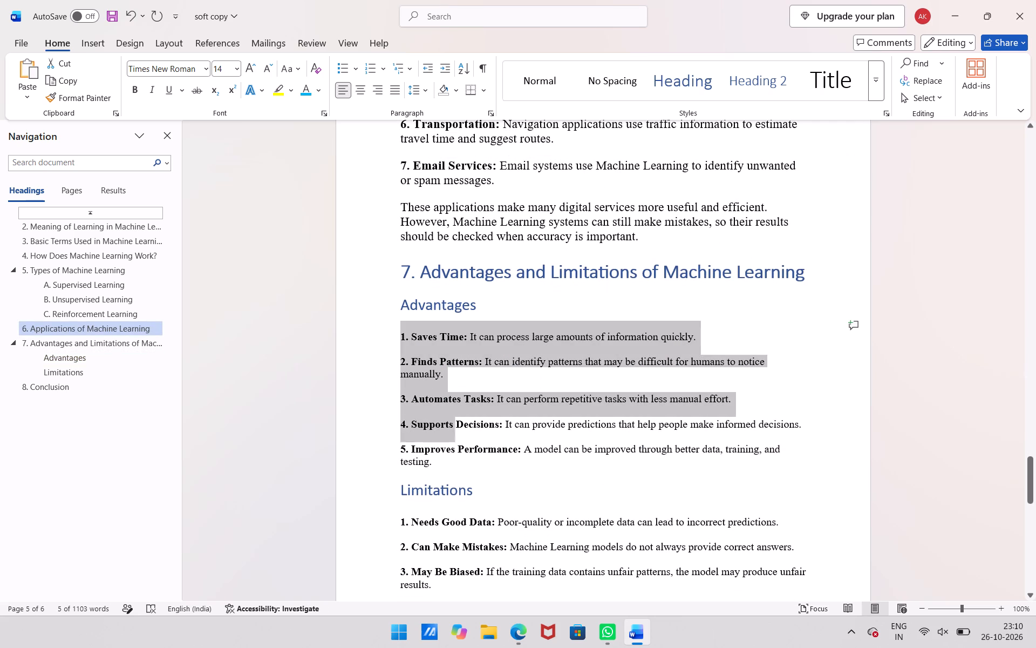
left_click_drag(420, 443, 439, 462)
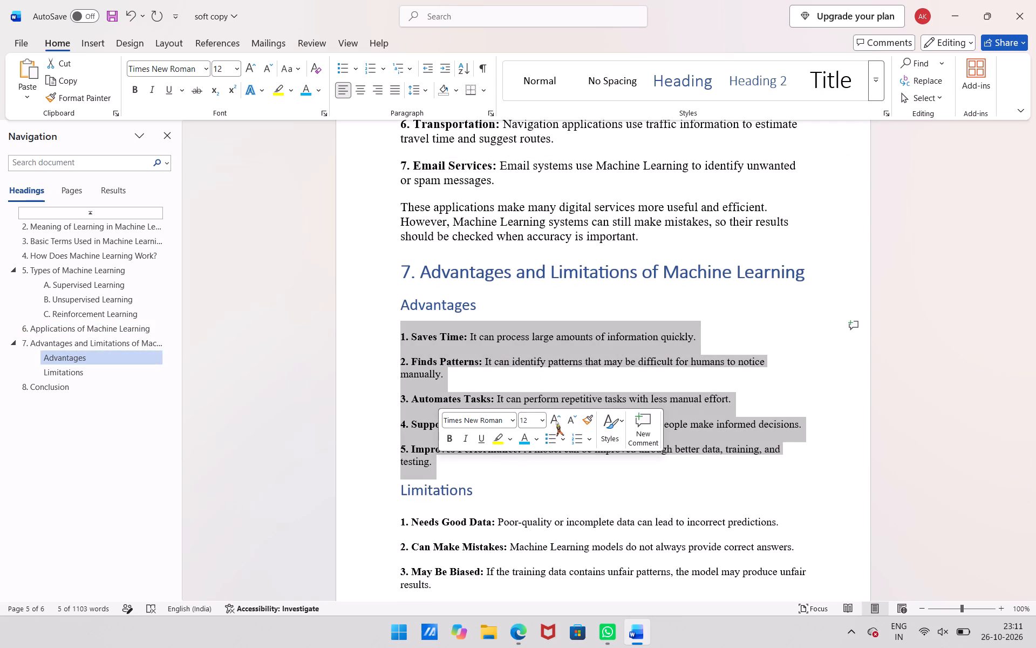
left_click(556, 420)
left_click(529, 499)
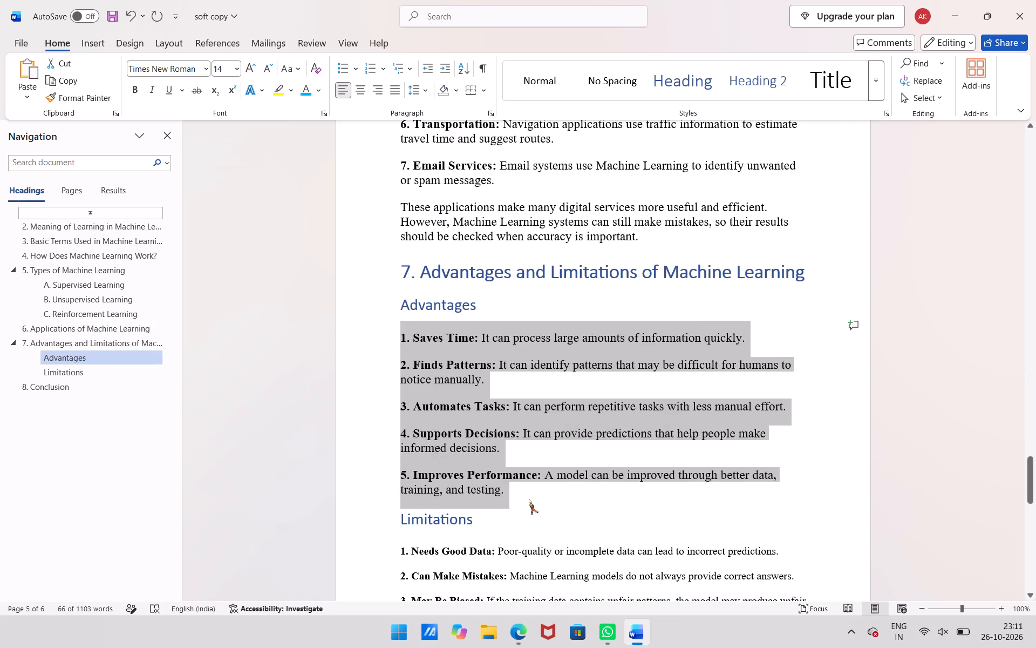
Increase the font size of the four numbered points and closing sentence under "Limitations" to 14.
scroll(529, 499, "down", 2)
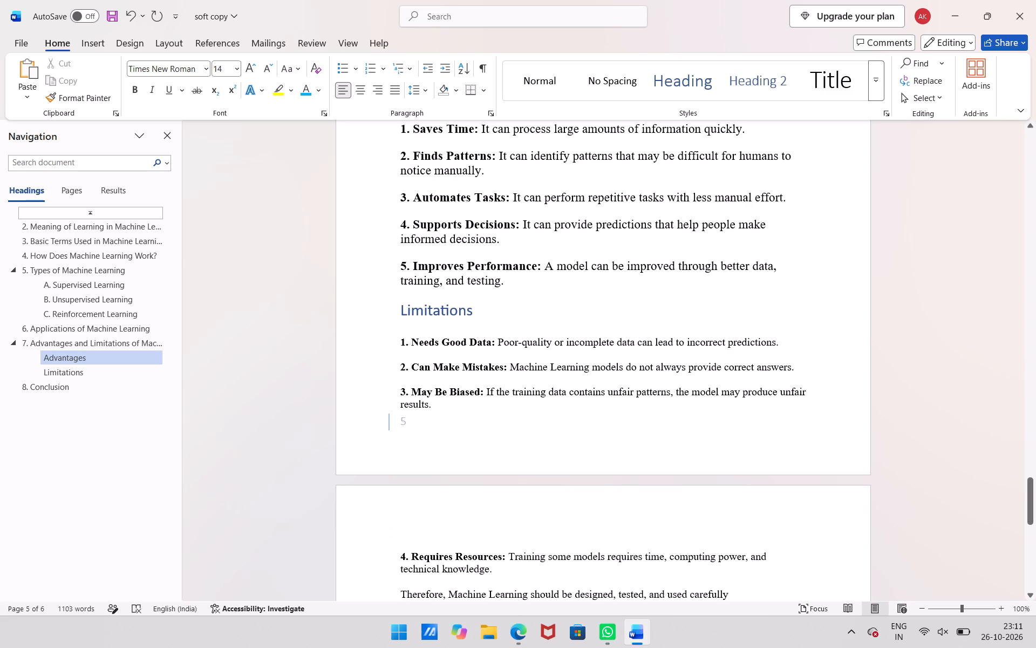
left_click_drag(398, 341, 512, 314)
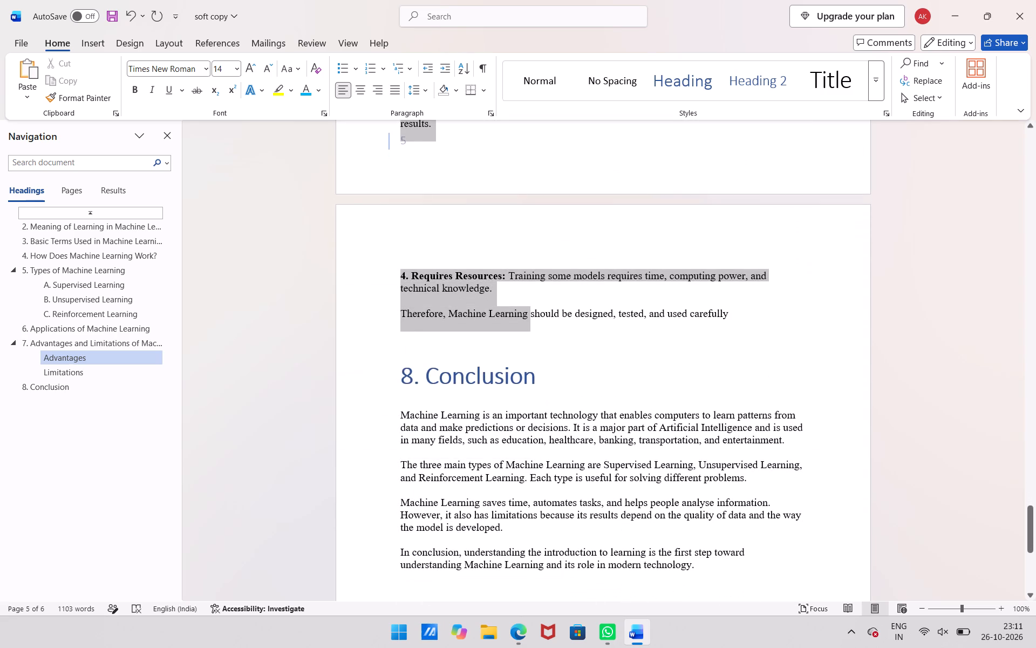
left_click_drag(512, 314, 752, 319)
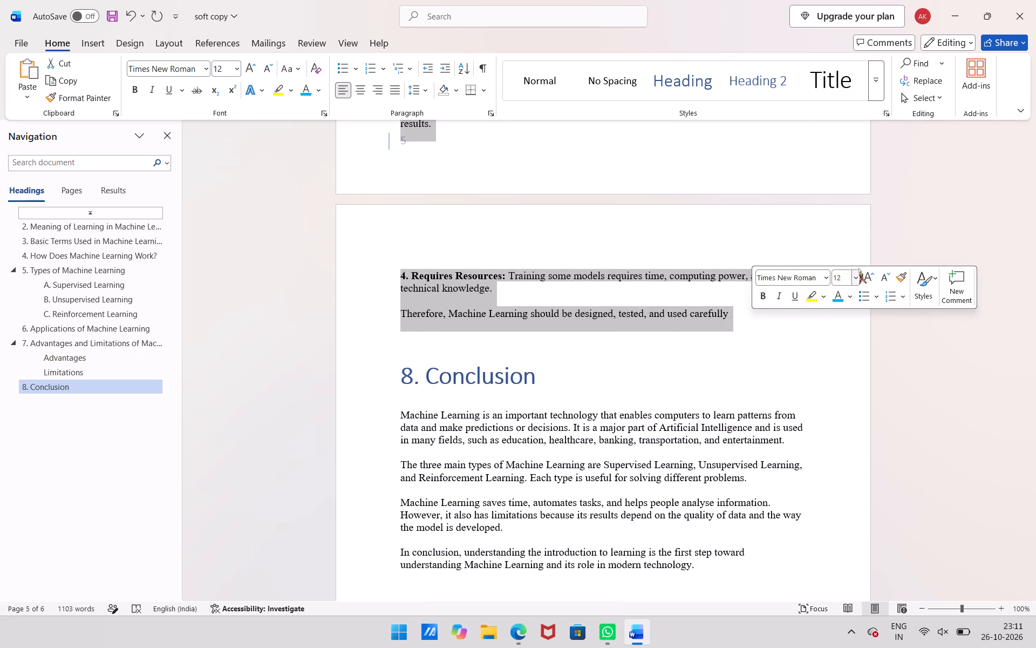
left_click(867, 269)
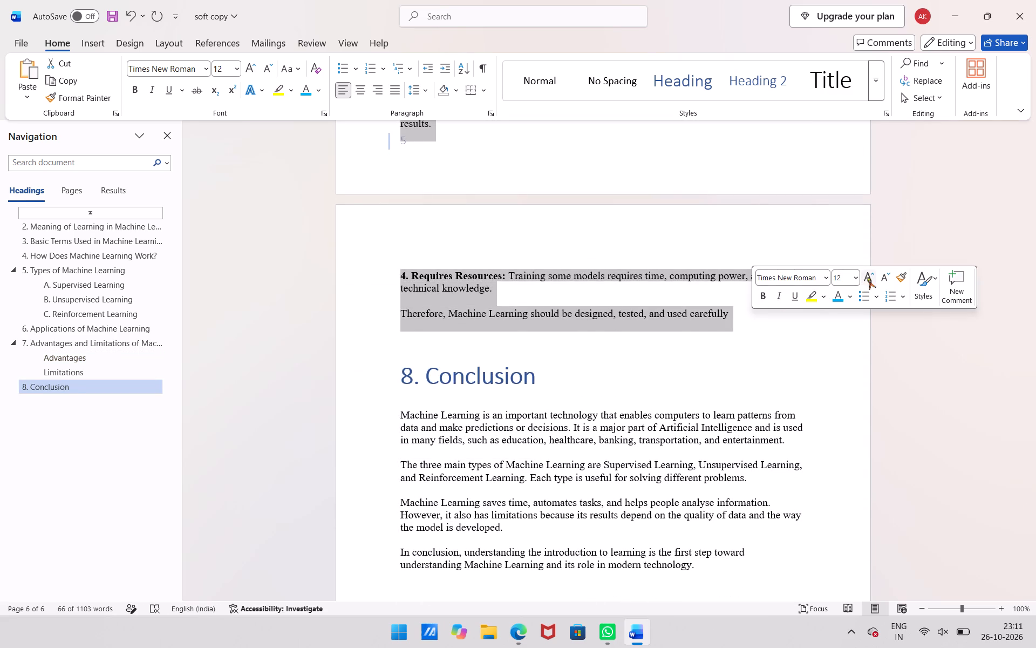
left_click(867, 274)
left_click(546, 199)
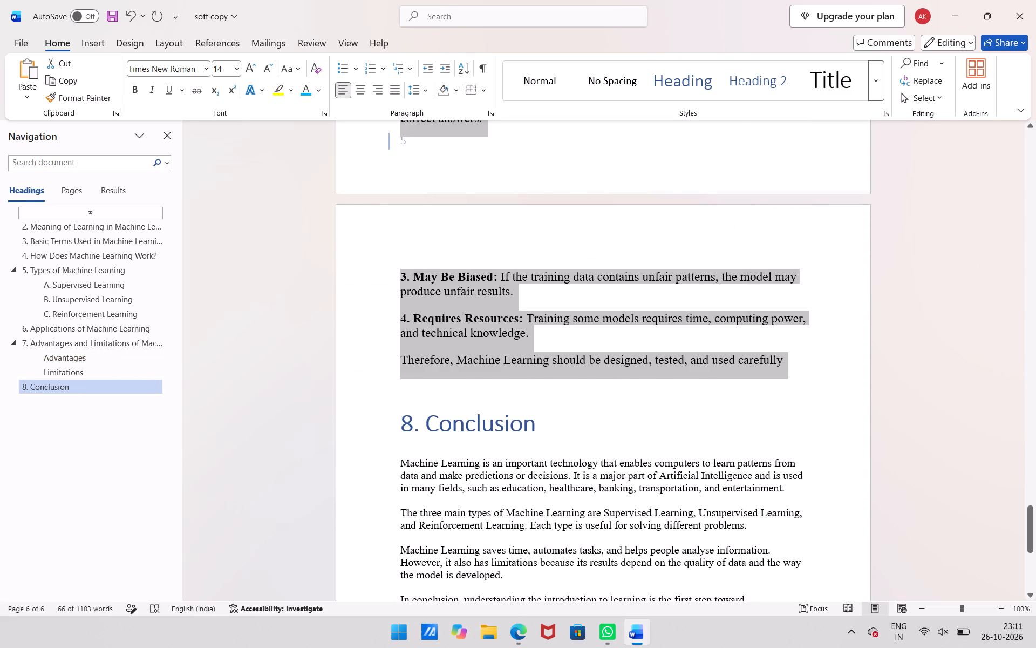
Increase the font size of all four paragraphs under "8. Conclusion" to 14.
scroll(546, 199, "up", 3)
scroll(546, 199, "down", 3)
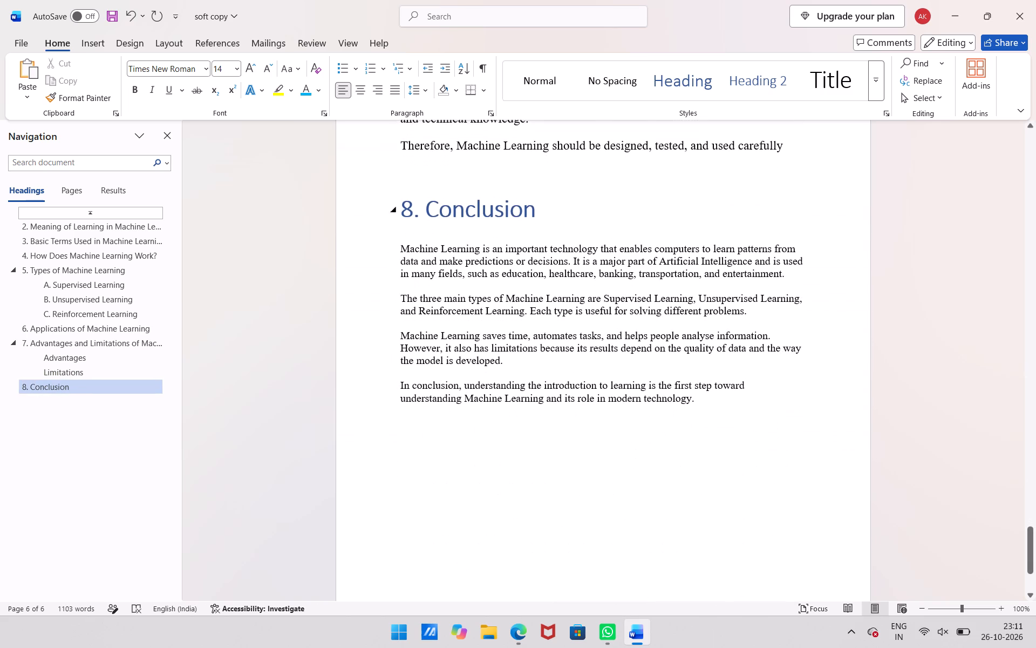
left_click_drag(404, 240, 408, 241)
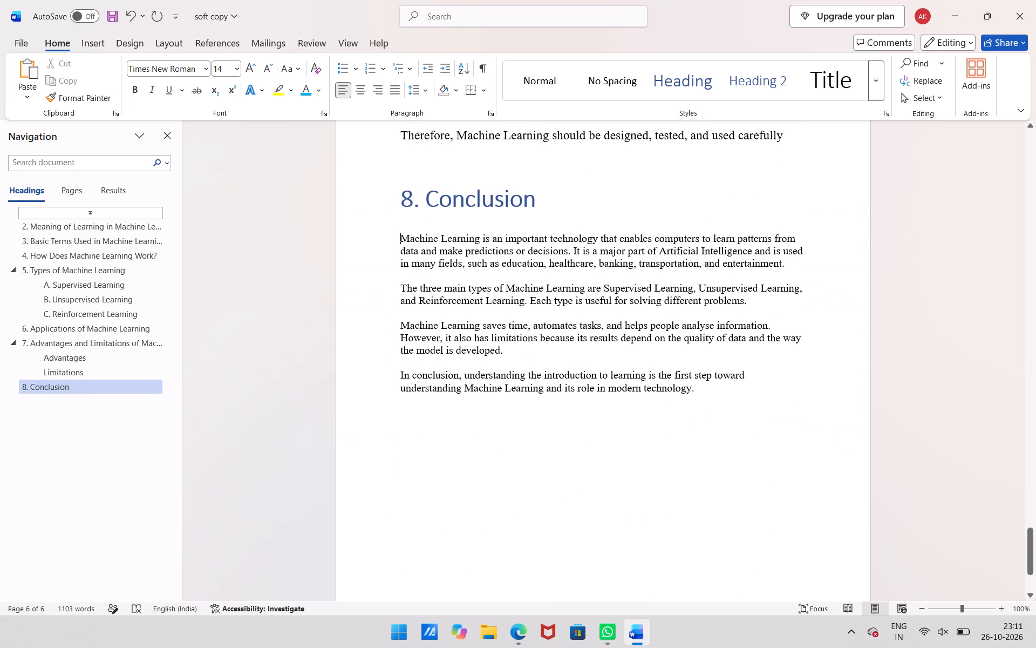
left_click_drag(408, 241, 750, 404)
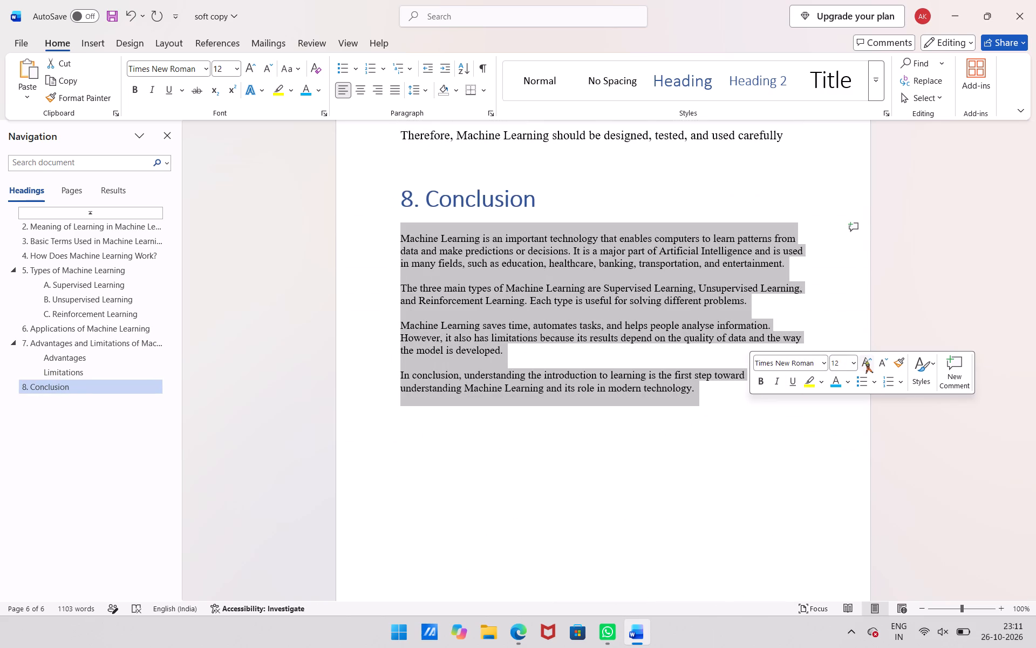
left_click(865, 357)
left_click(637, 201)
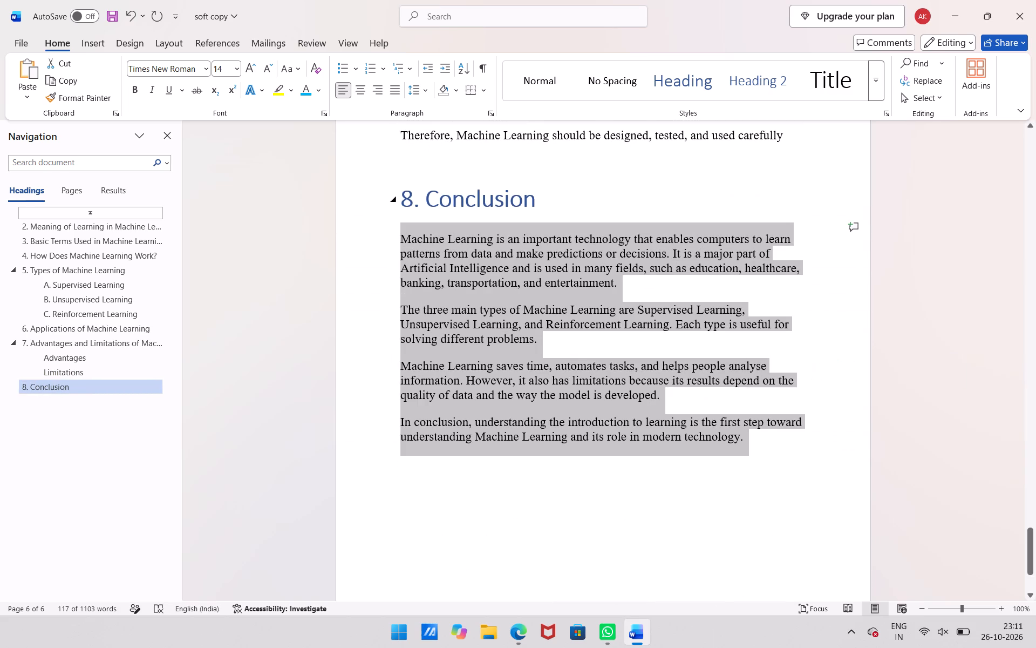
Compare the font colours of the "Introduction to Machine Learning" and "2. Meaning of Learning in Machine Learning" headings.
scroll(637, 201, "up", 10)
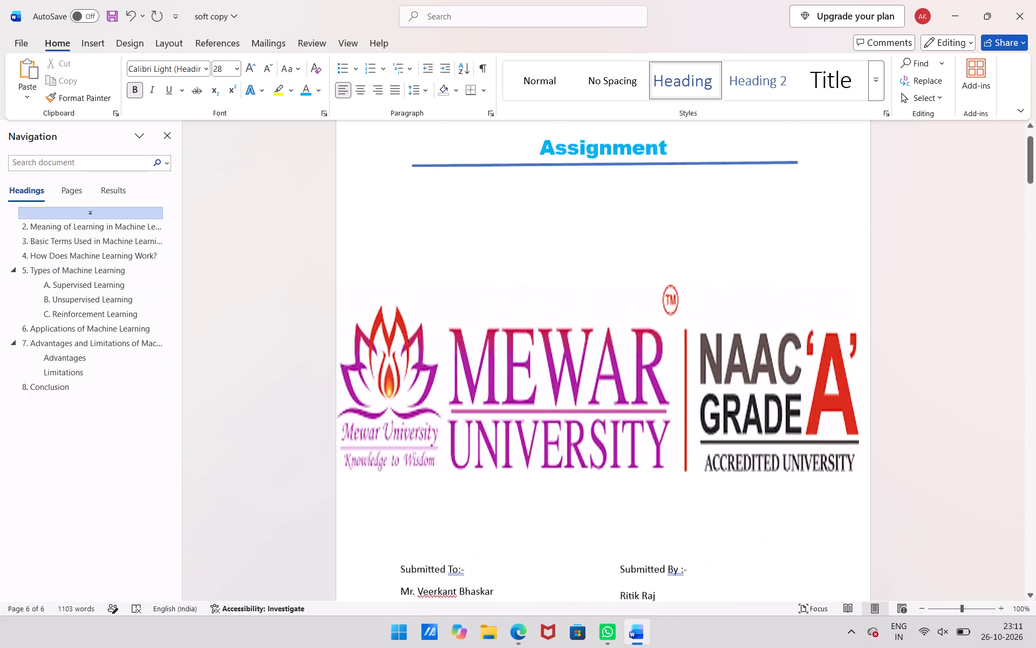
scroll(637, 201, "down", 1)
scroll(637, 201, "up", 2)
scroll(637, 201, "down", 1)
scroll(637, 201, "up", 1)
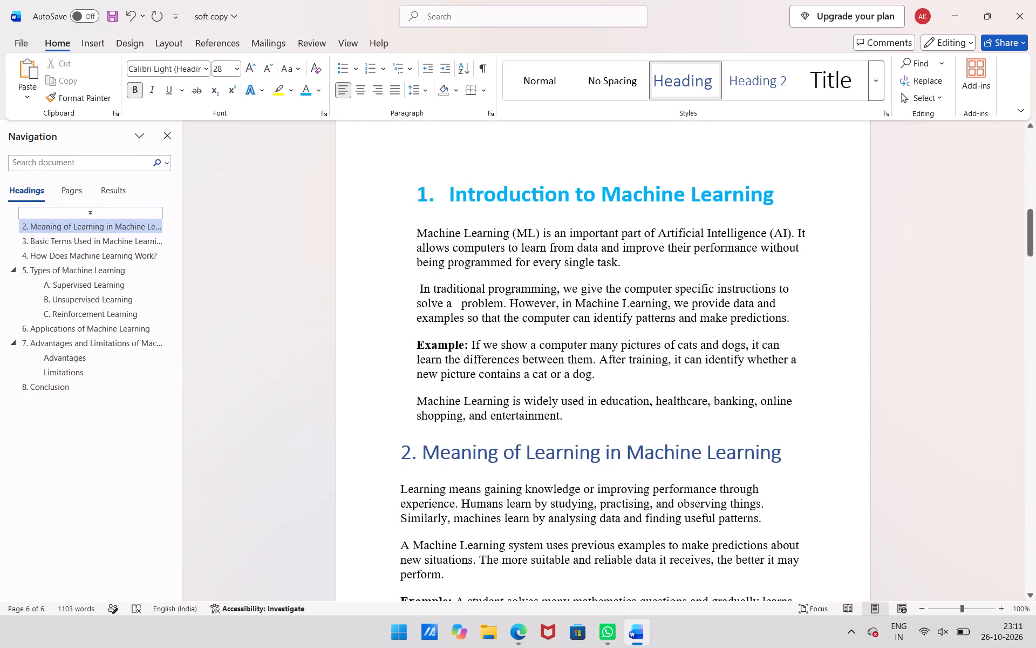
left_click_drag(767, 200, 776, 197)
left_click(776, 197)
left_click_drag(777, 195, 452, 180)
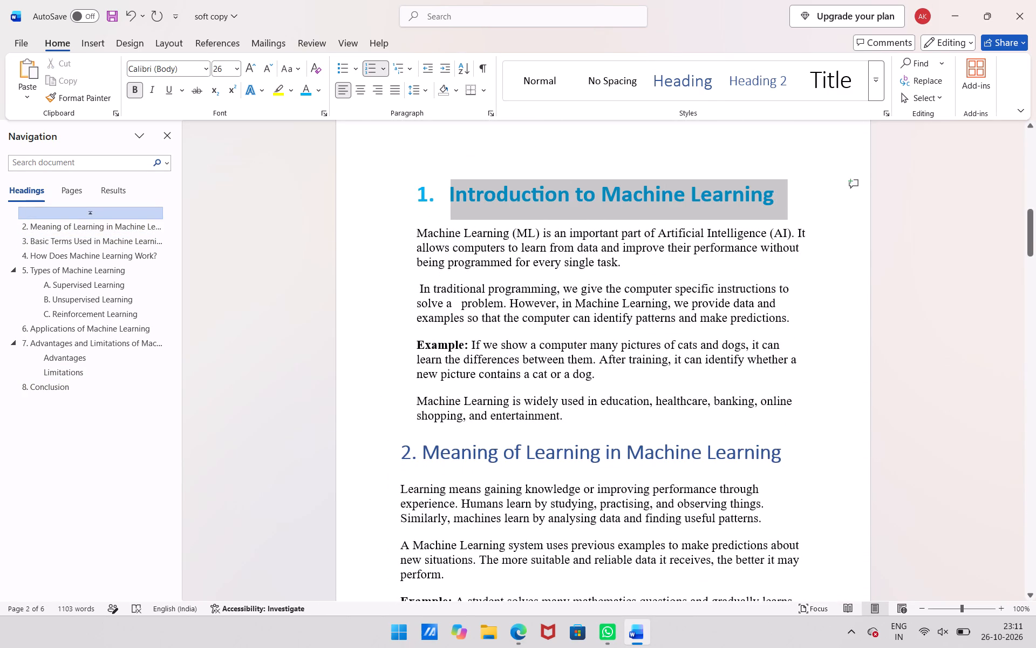
left_click_drag(452, 180, 411, 199)
left_click(411, 199)
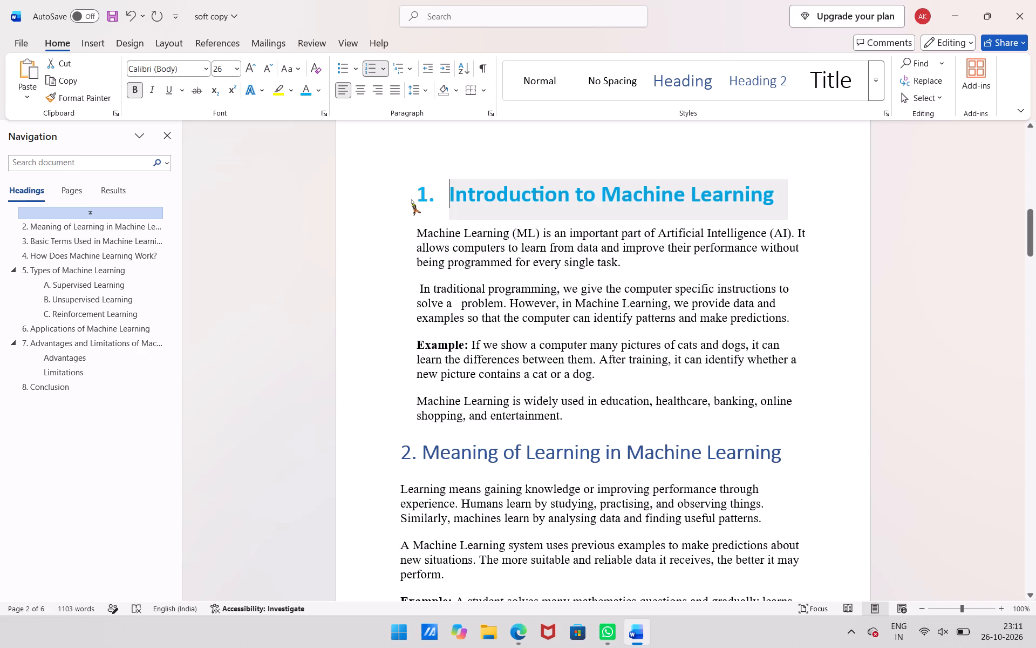
left_click_drag(415, 197, 685, 190)
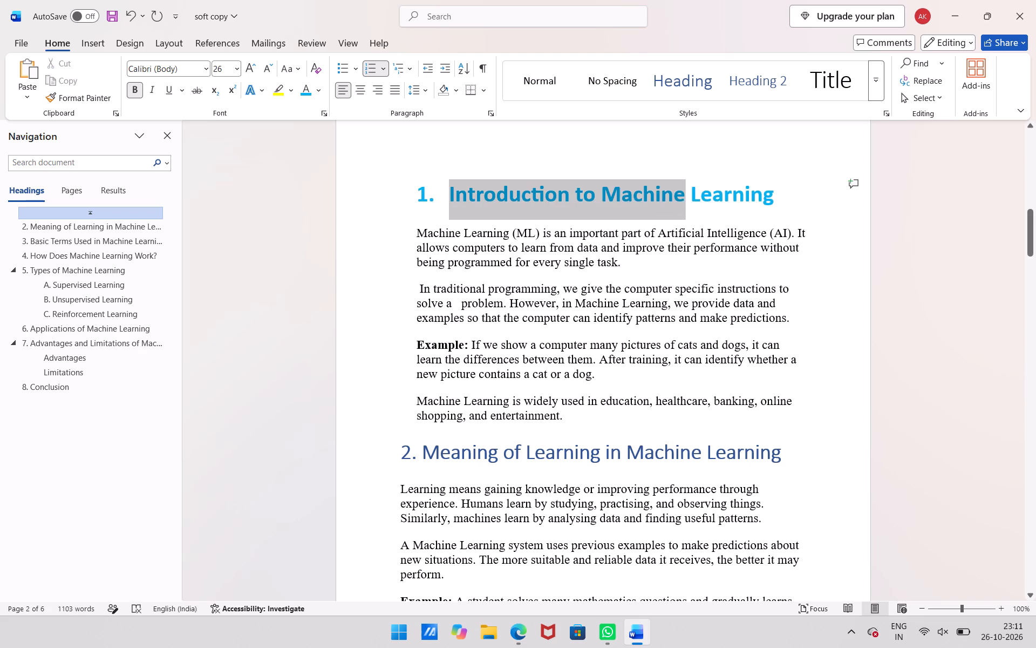
left_click_drag(685, 190, 828, 184)
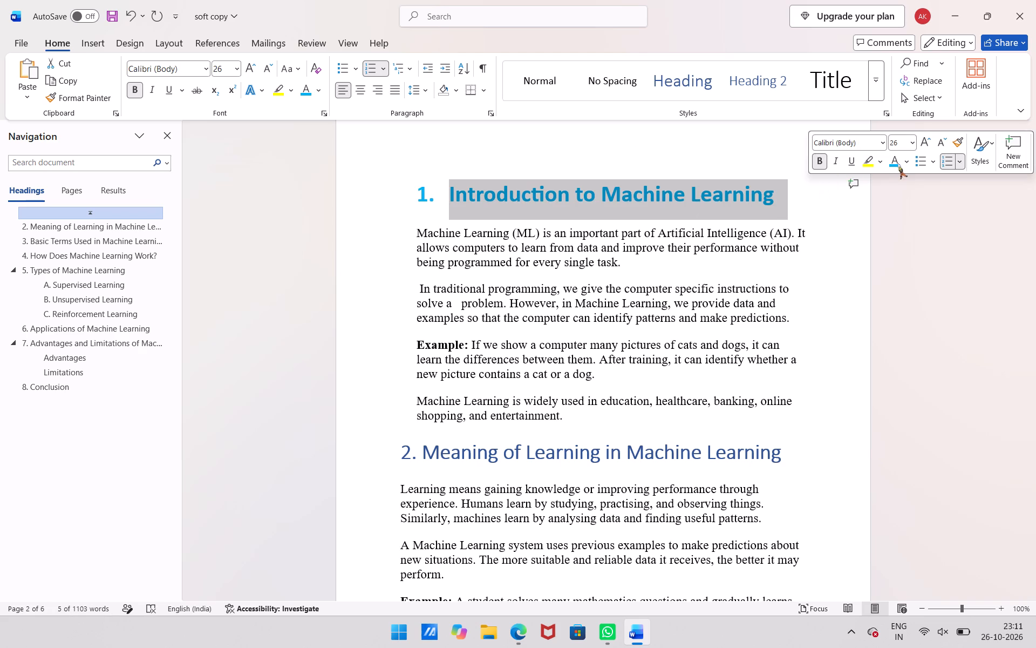
left_click(908, 157)
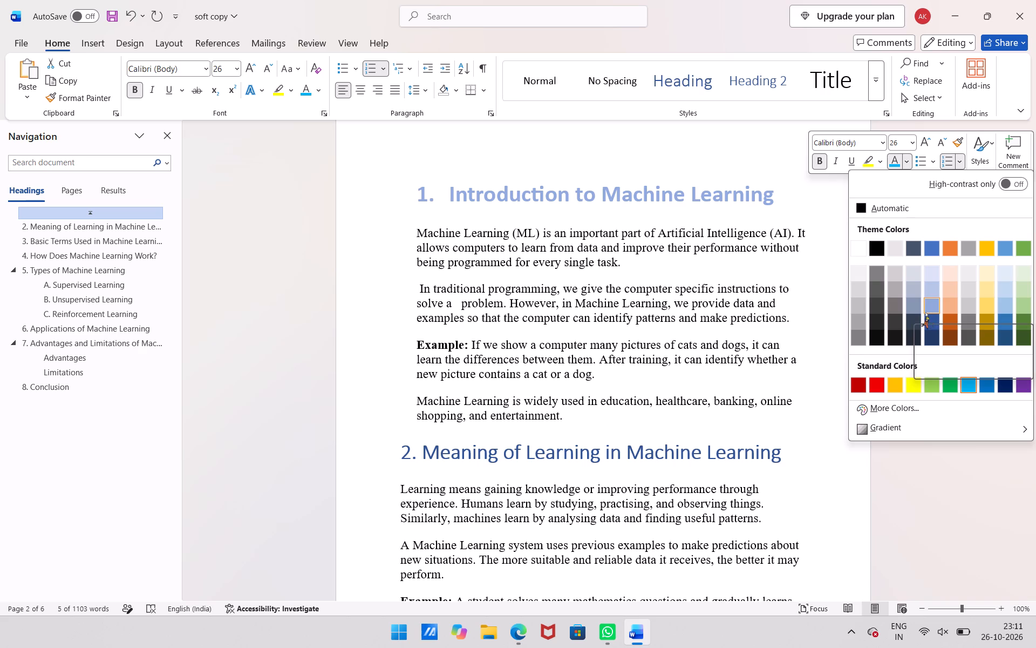
left_click(792, 437)
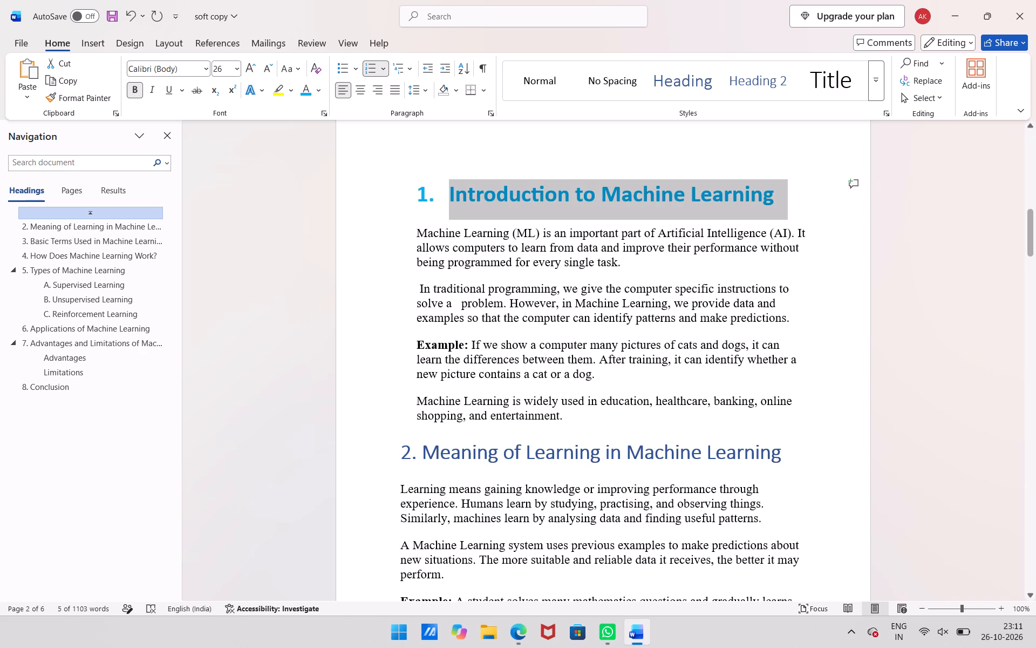
left_click_drag(782, 451, 756, 452)
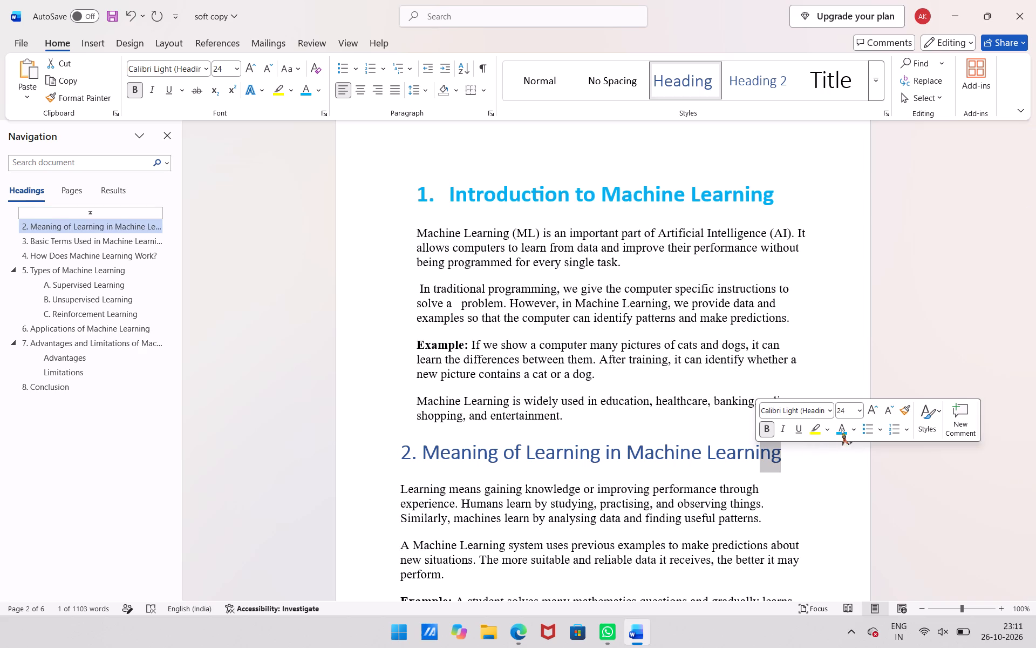
left_click(854, 422)
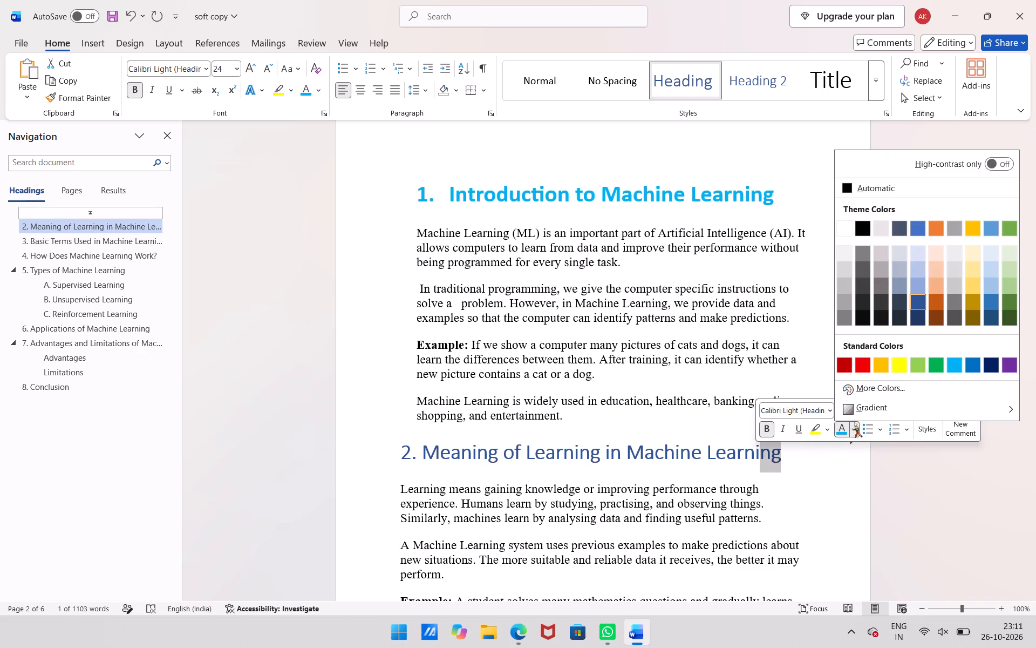
left_click(839, 459)
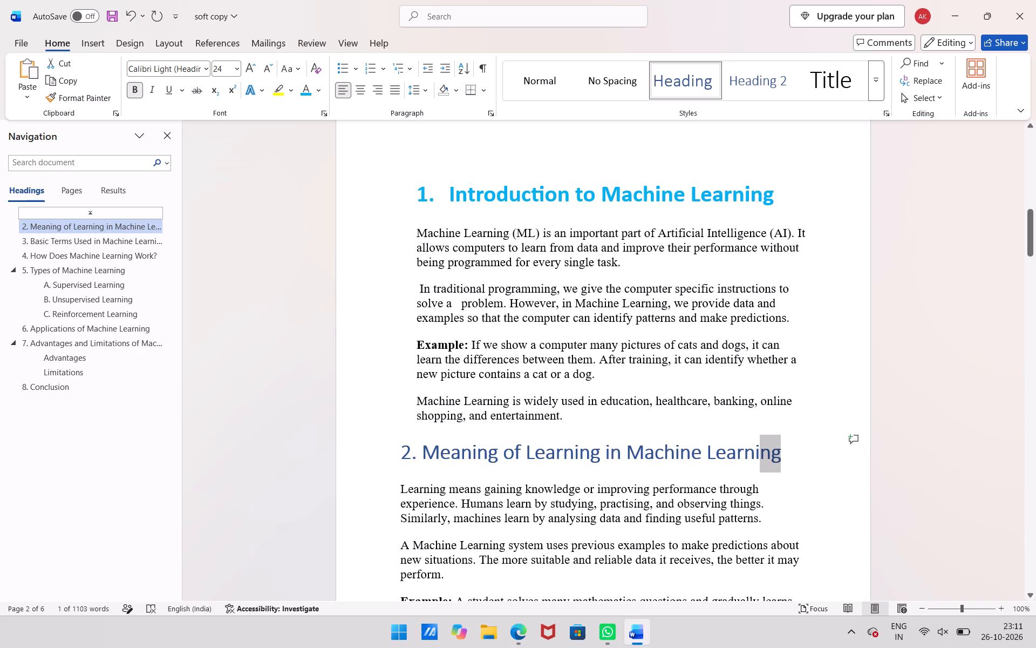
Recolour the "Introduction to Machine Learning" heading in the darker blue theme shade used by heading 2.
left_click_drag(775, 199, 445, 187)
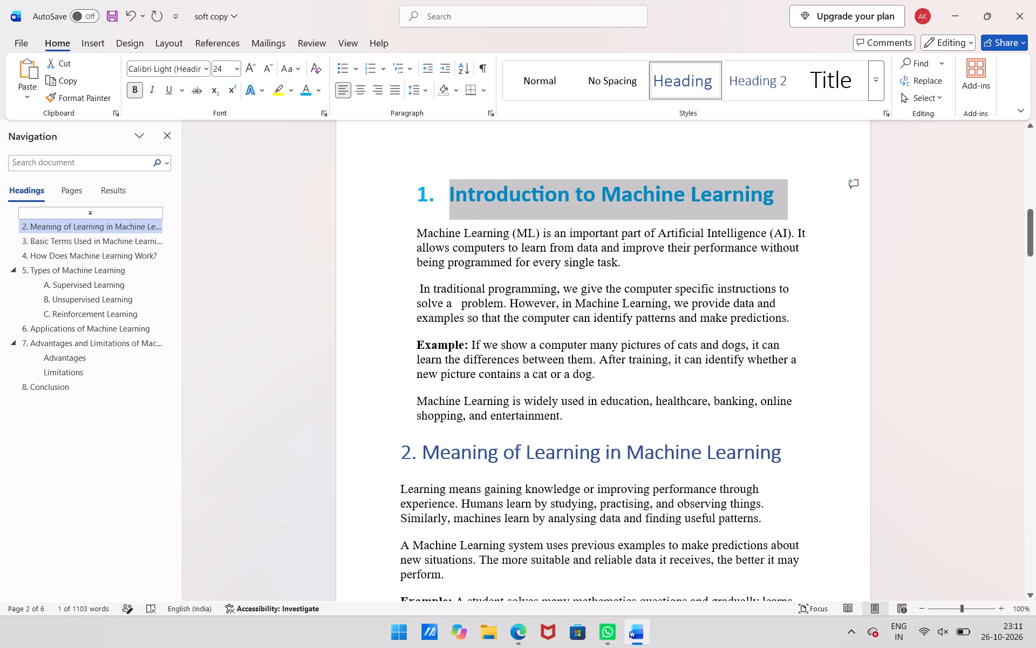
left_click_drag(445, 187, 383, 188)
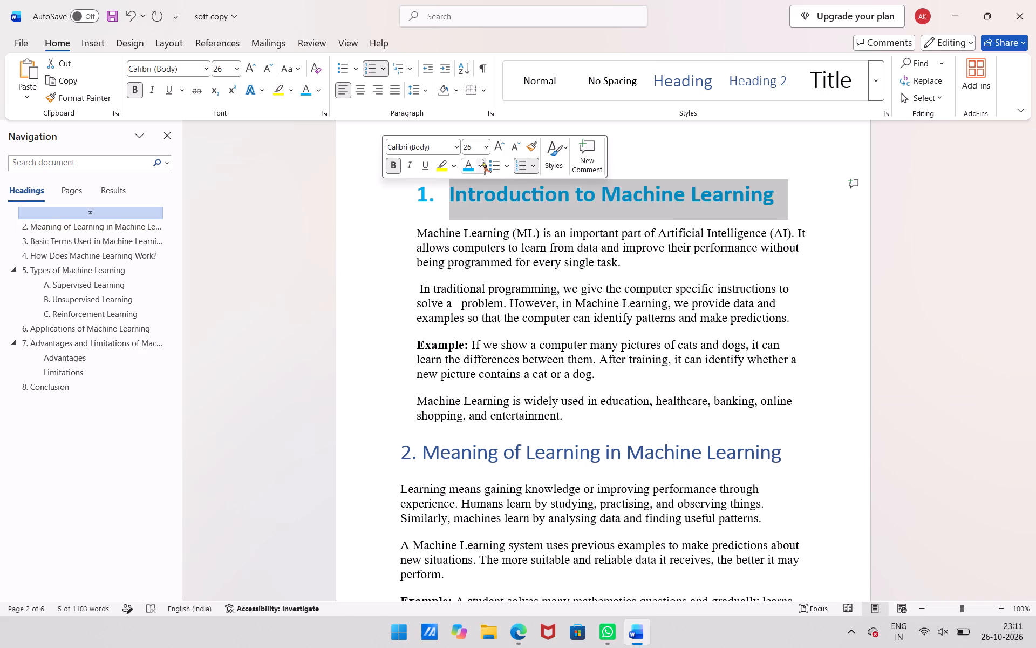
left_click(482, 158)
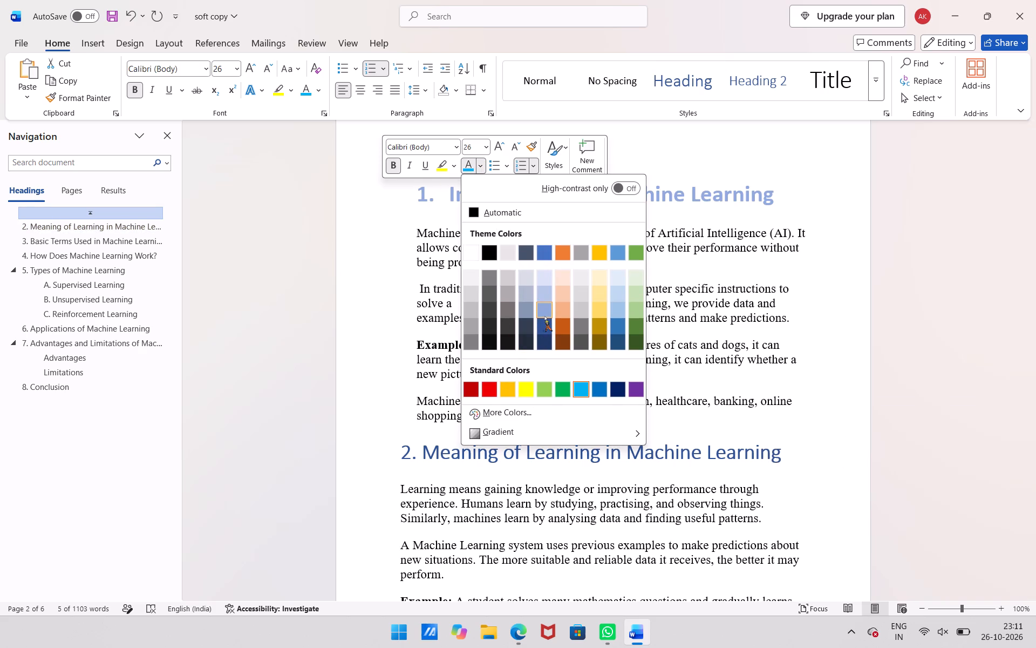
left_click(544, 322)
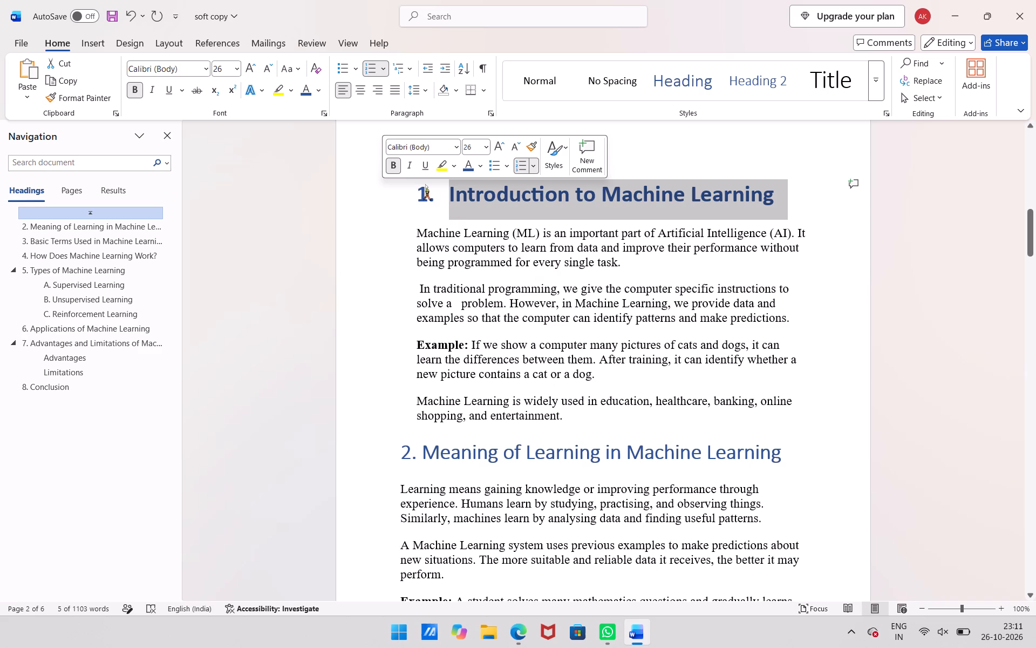
Delete the auto-numbered "Introduction to Machine Learning" heading at the top of page 2.
left_click(421, 192)
left_click(412, 190)
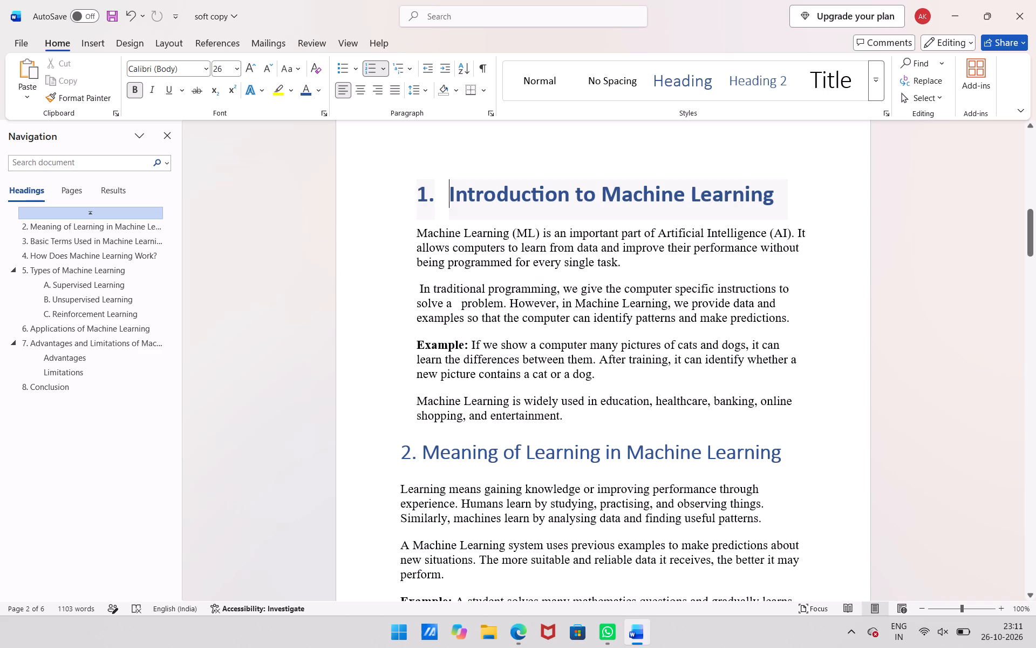
left_click_drag(409, 190, 763, 170)
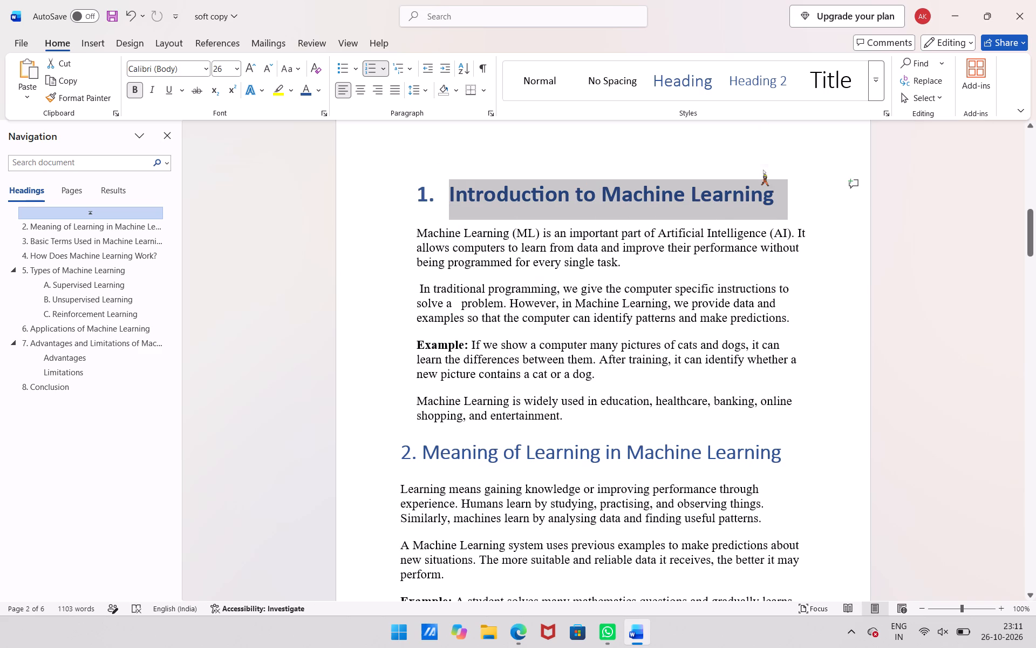
left_click(763, 170)
left_click_drag(785, 196, 372, 222)
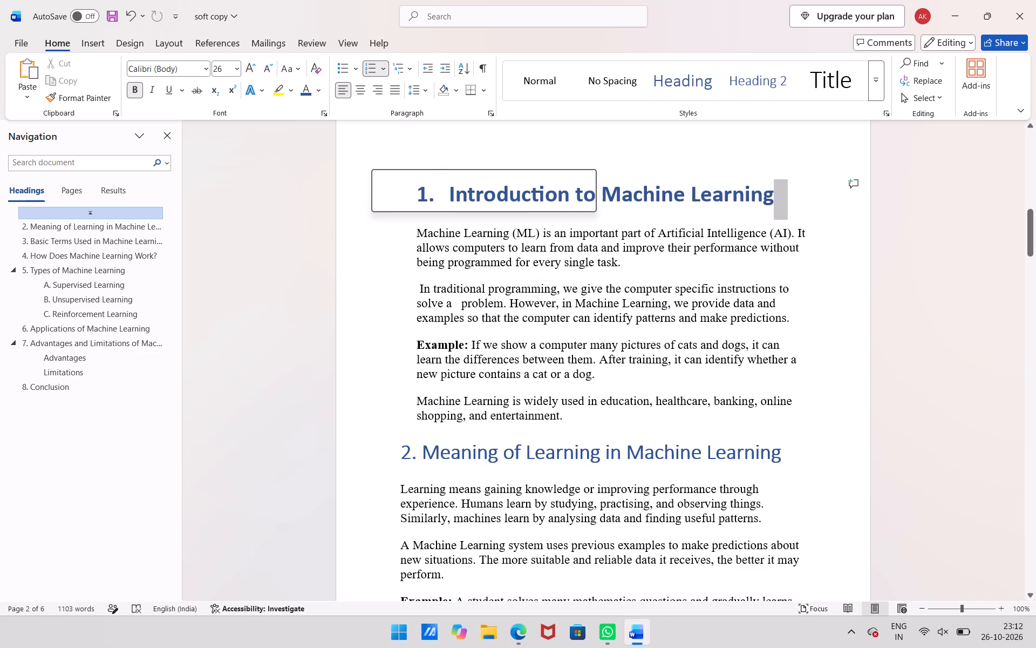
left_click(771, 193)
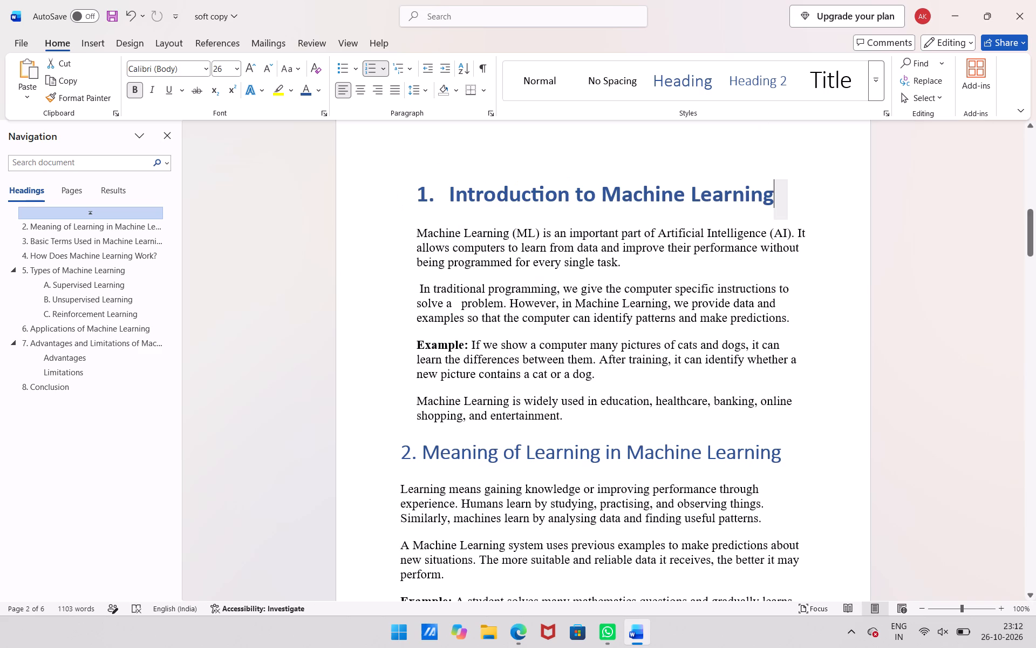
left_click_drag(771, 193, 414, 197)
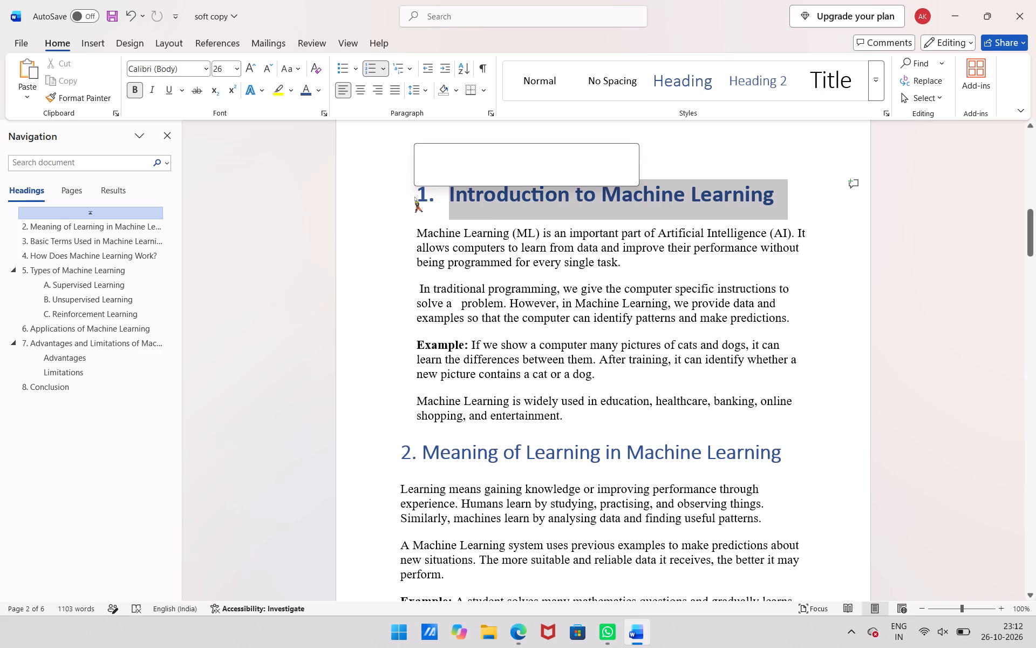
key("Delete")
scroll(465, 194, "up", 1)
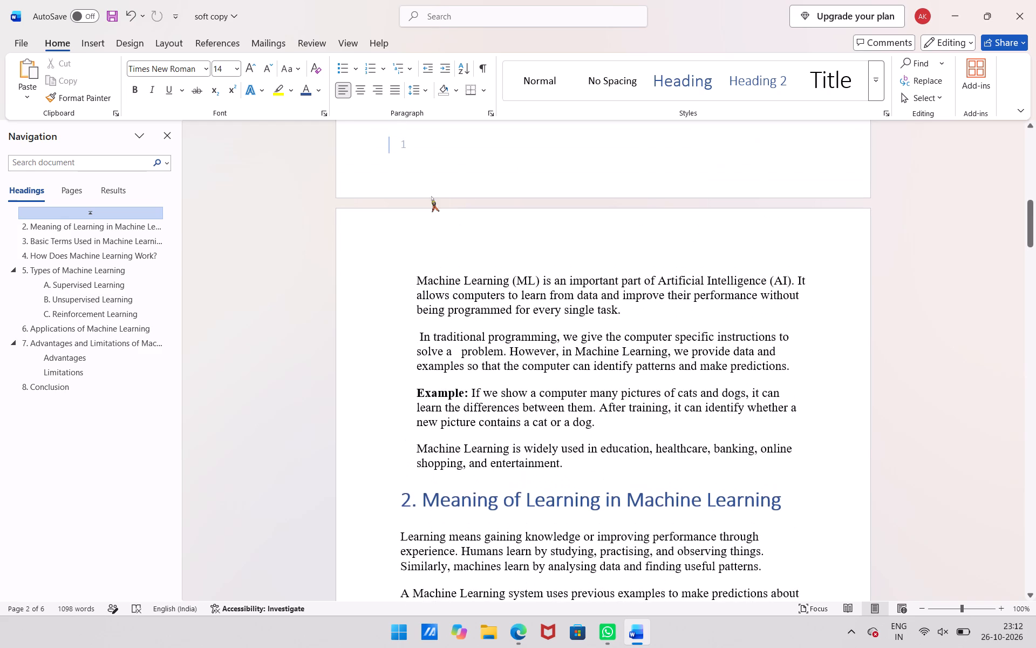
left_click(421, 234)
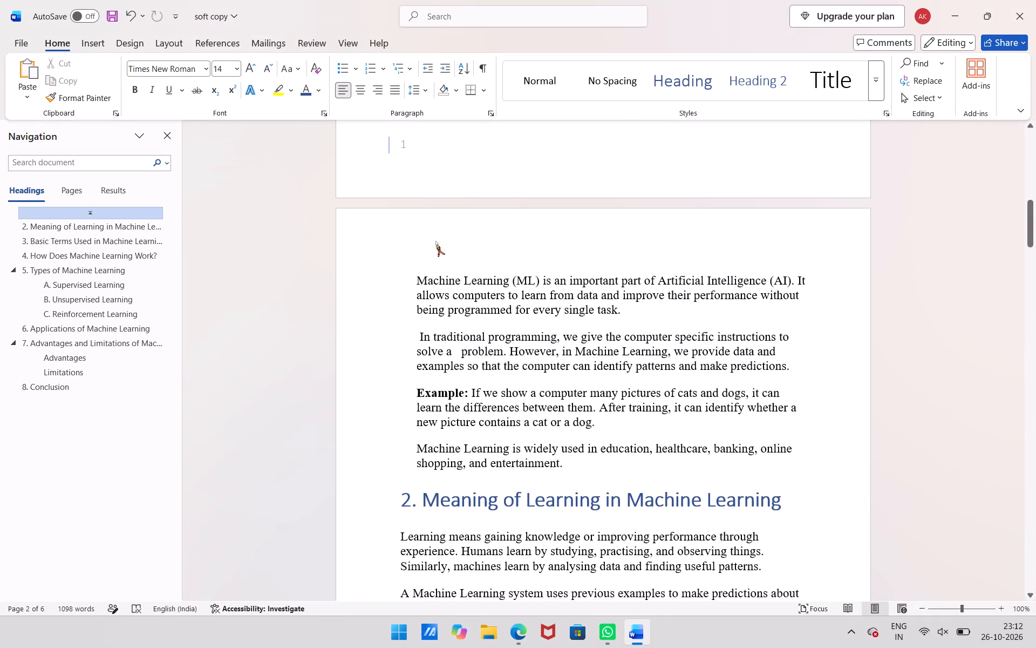
left_click(435, 241)
left_click(417, 281)
key("Return")
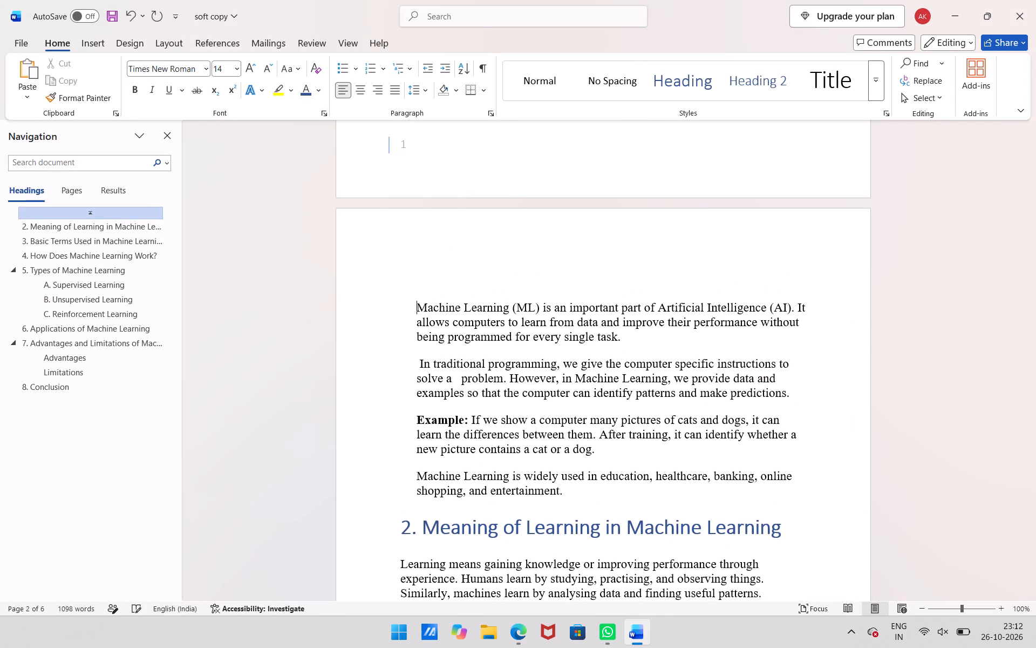
left_click(422, 267)
key("ctrl+v")
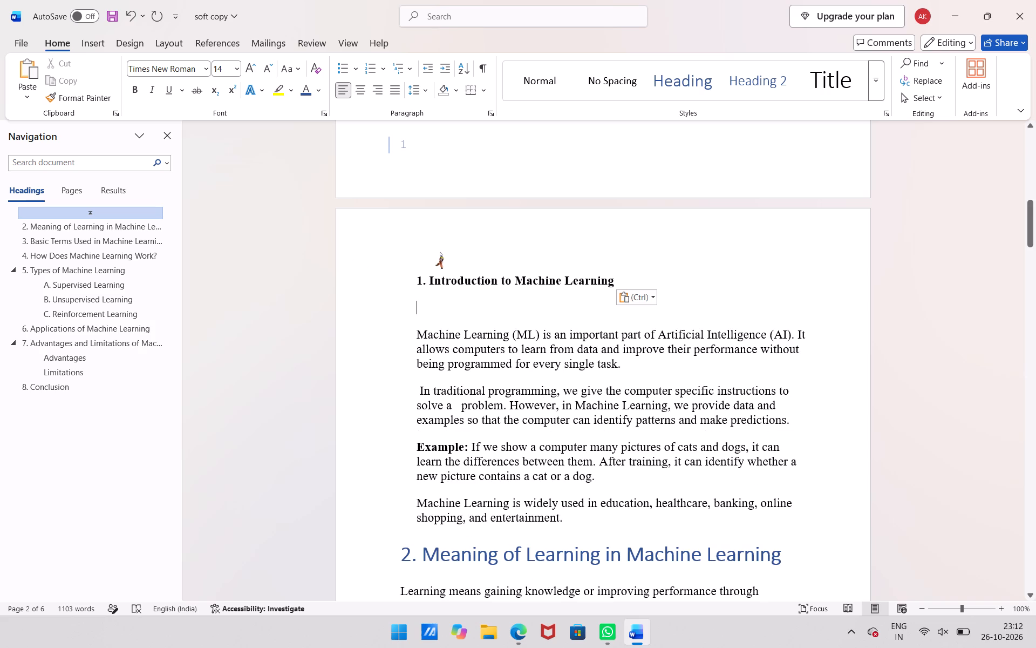
Increase the pasted "1. Introduction to Machine Learning" heading to size 24 and colour it the darker blue theme shade of heading 2.
left_click_drag(413, 277, 621, 279)
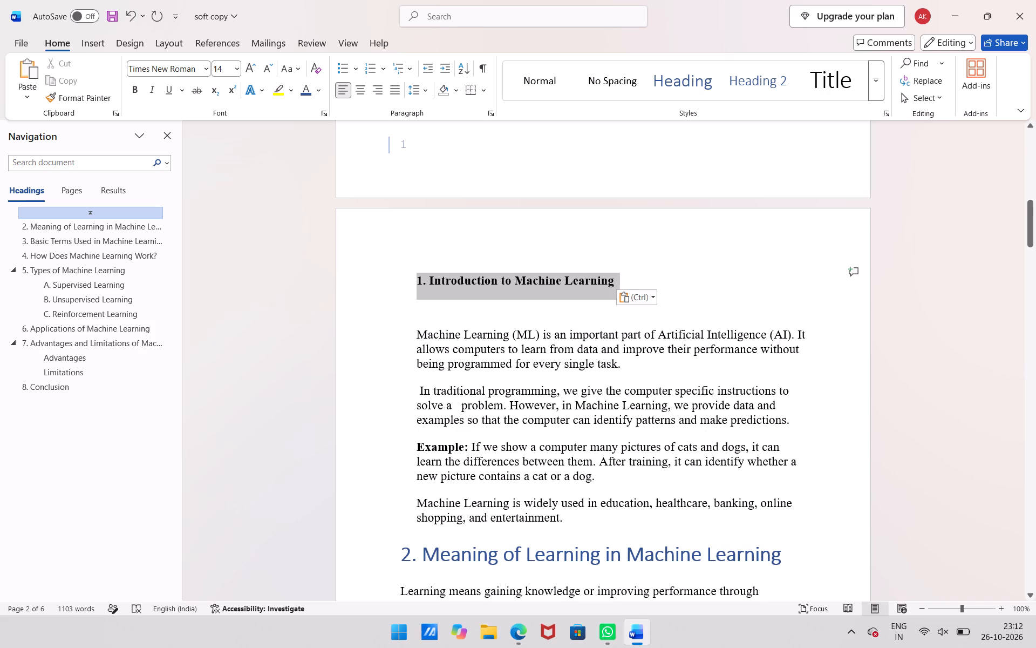
left_click_drag(621, 279, 623, 279)
triple_click(745, 235)
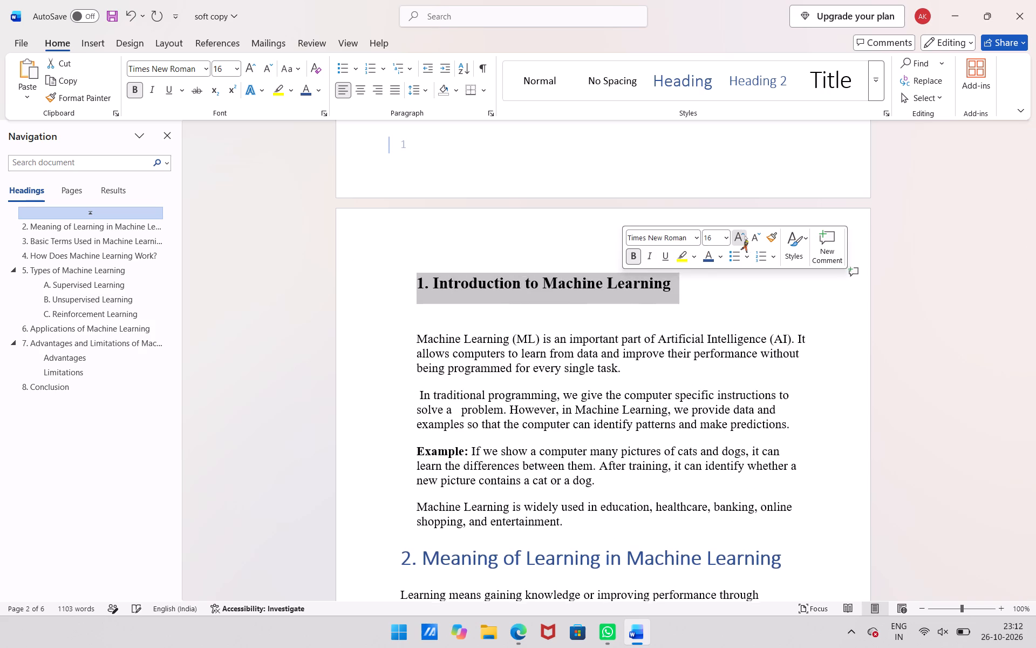
left_click(745, 235)
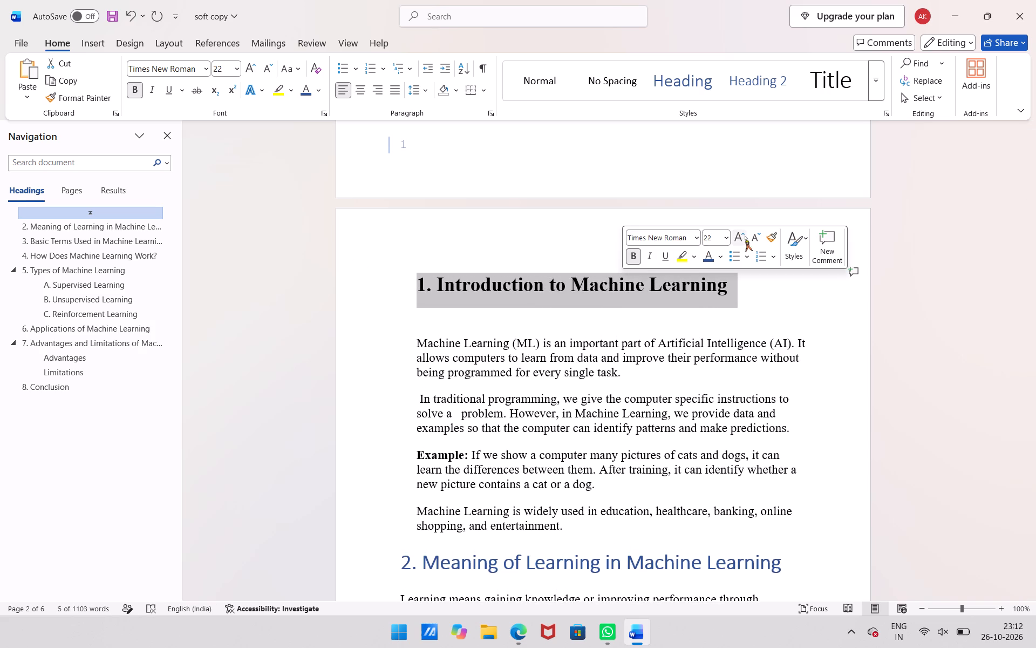
left_click(745, 235)
left_click(723, 251)
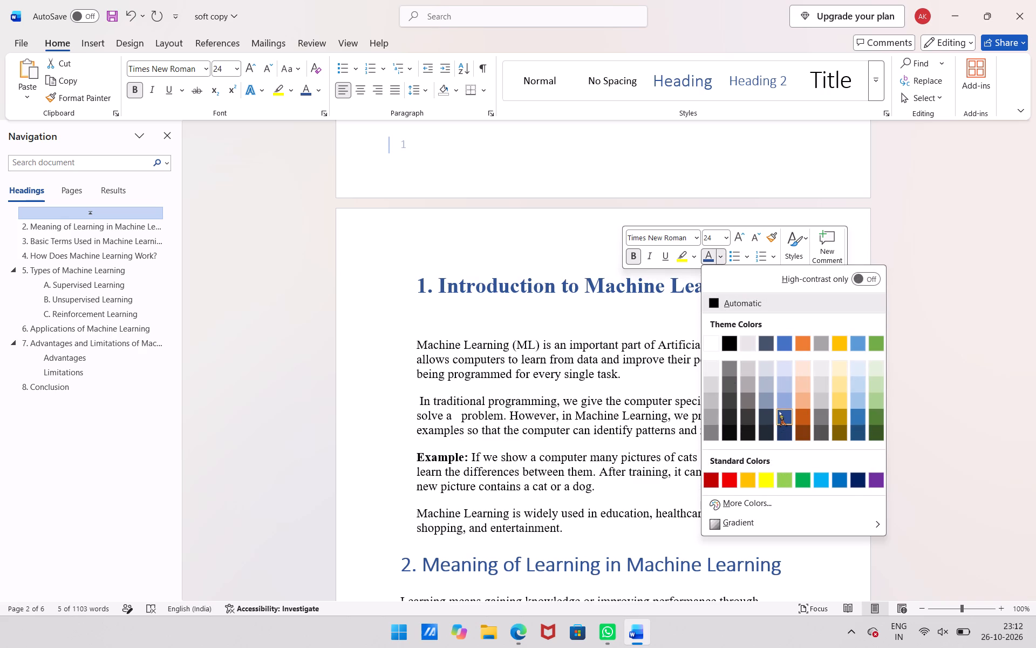
left_click(779, 411)
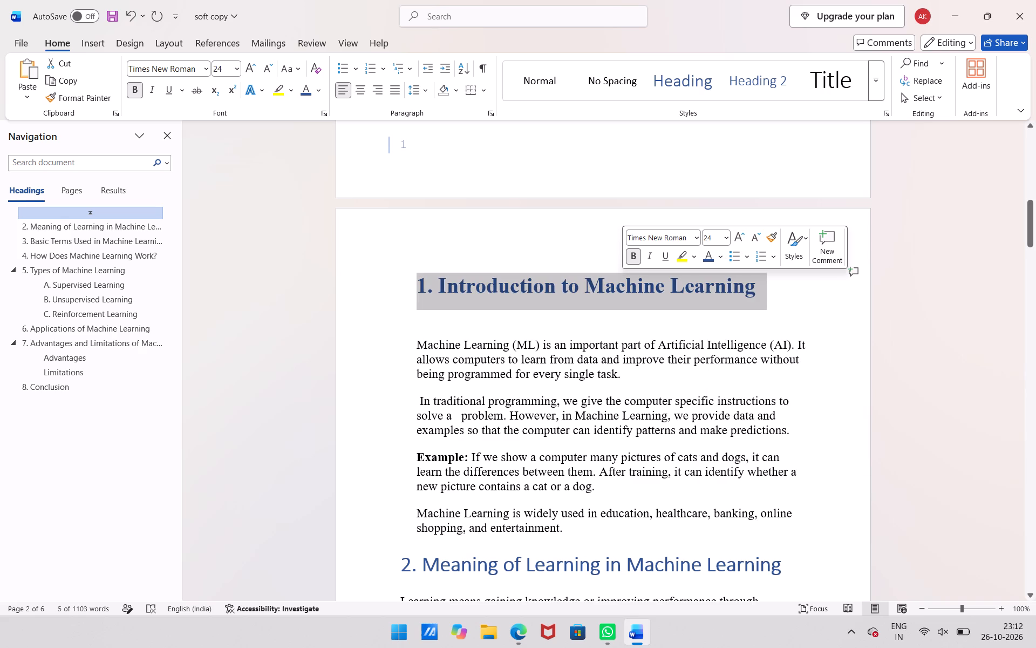
Remove the blank line between the "1. Introduction to Machine Learning" heading and its first paragraph.
left_click(425, 319)
key("BackSpace")
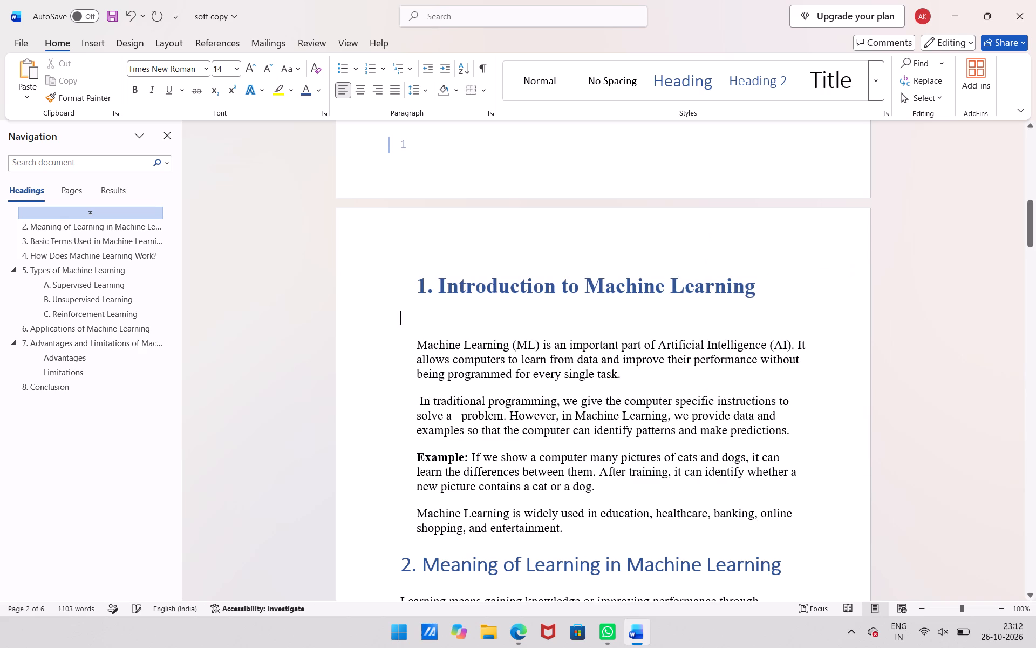
key("BackSpace")
Compare the font and font colour of the "2. Meaning of Learning in Machine Learning" and "1. Introduction to Machine Learning" headings.
scroll(431, 462, "down", 1)
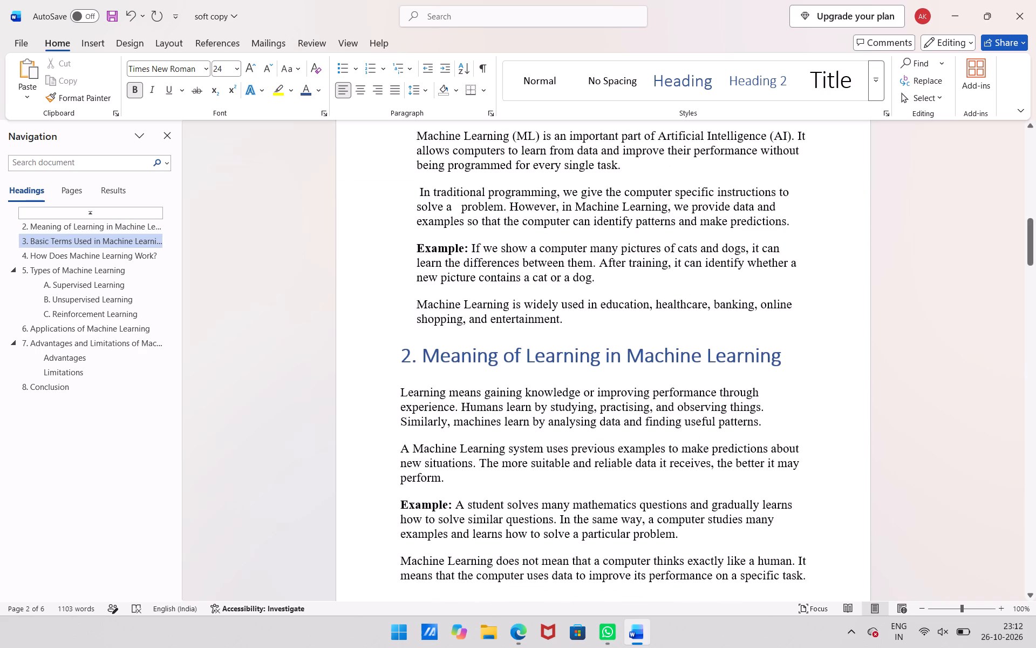
left_click_drag(786, 362, 393, 356)
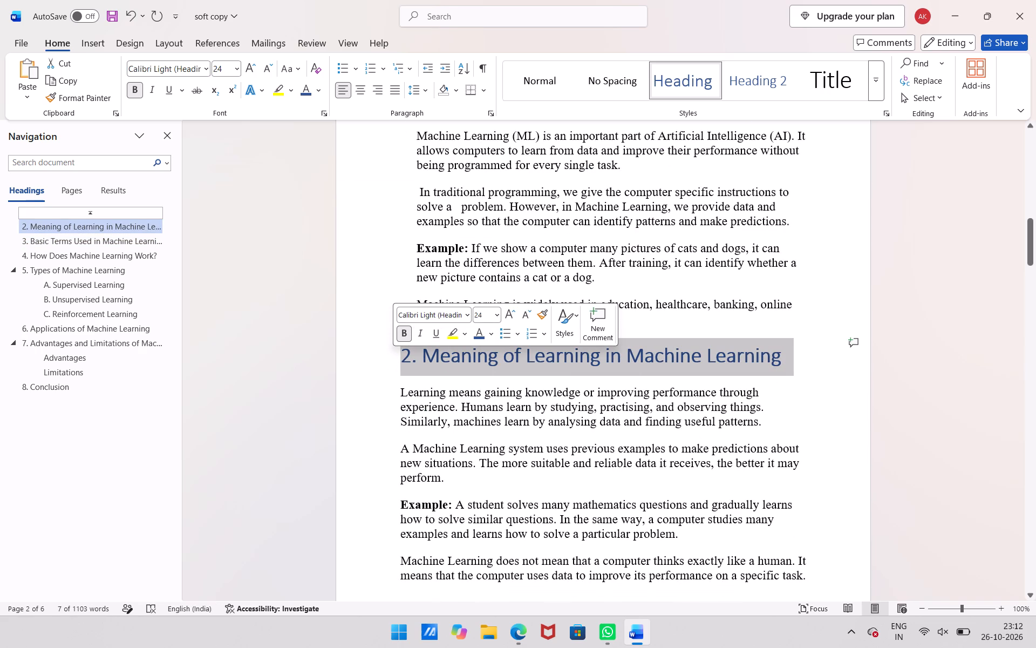
left_click(493, 329)
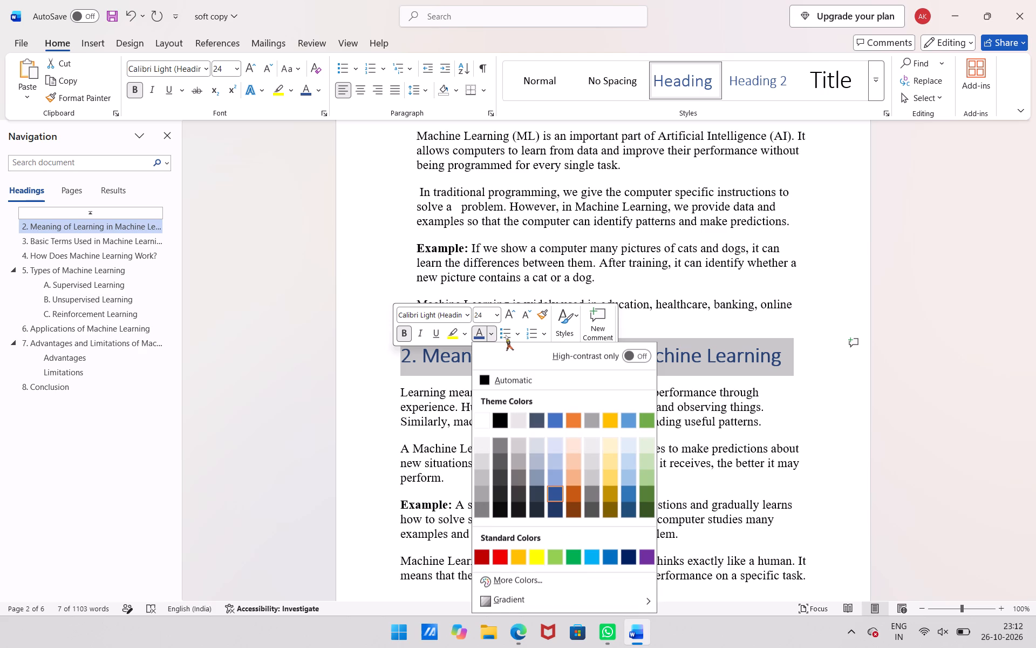
left_click(703, 391)
scroll(703, 391, "up", 2)
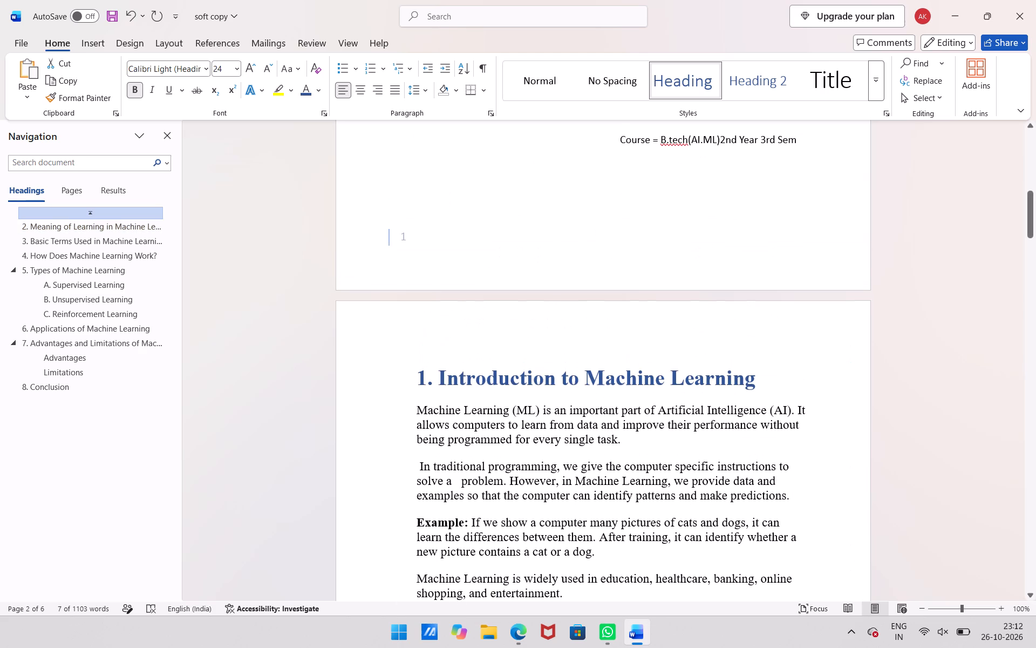
left_click_drag(753, 379, 416, 357)
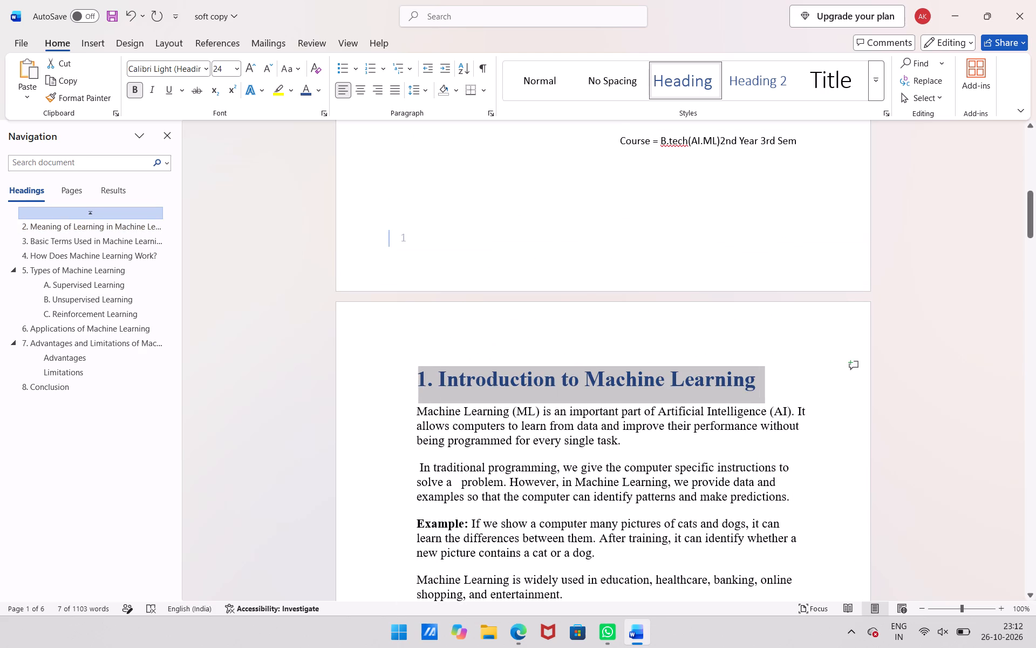
left_click_drag(416, 357, 413, 357)
left_click(512, 335)
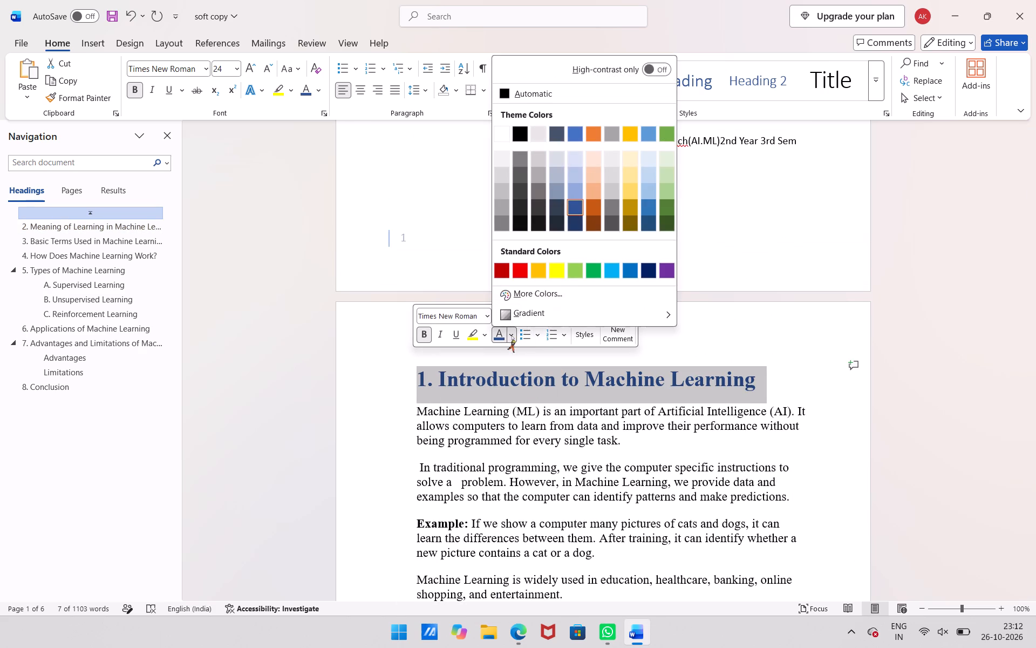
left_click(666, 470)
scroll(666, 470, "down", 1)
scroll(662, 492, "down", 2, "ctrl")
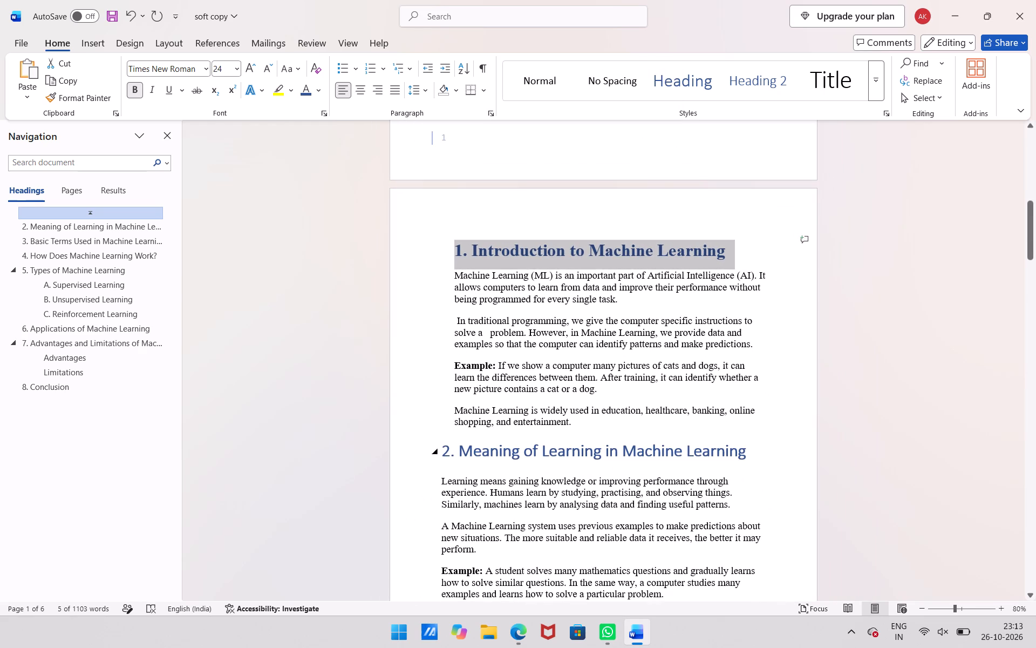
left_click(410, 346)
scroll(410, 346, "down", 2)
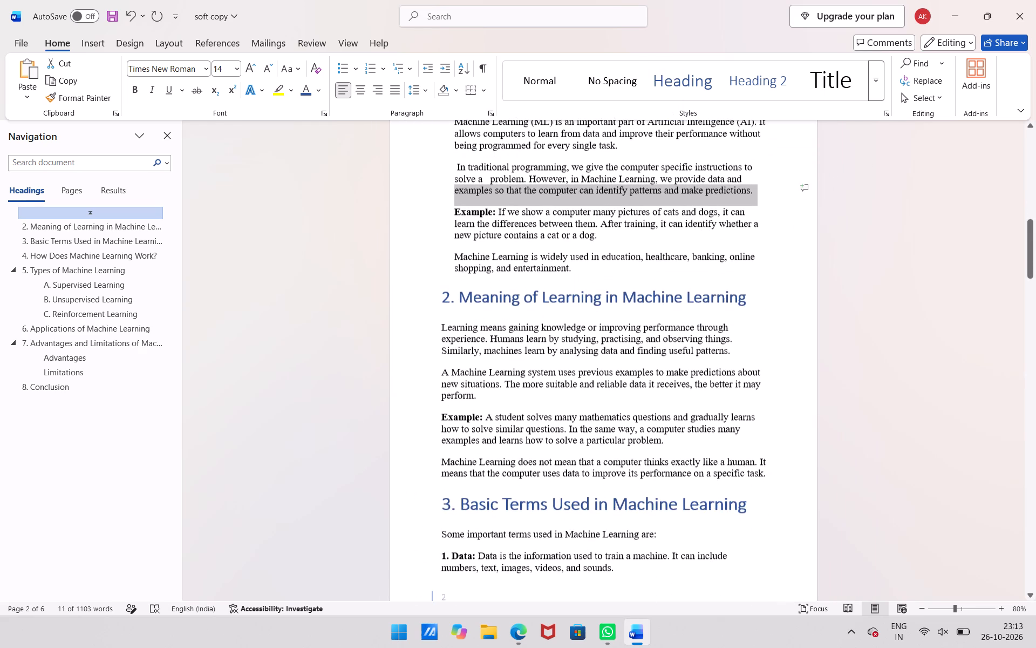
Remove the left indent from the "1. Introduction to Machine Learning" heading so it lines up with heading 2.
scroll(442, 303, "up", 1)
left_click(454, 193)
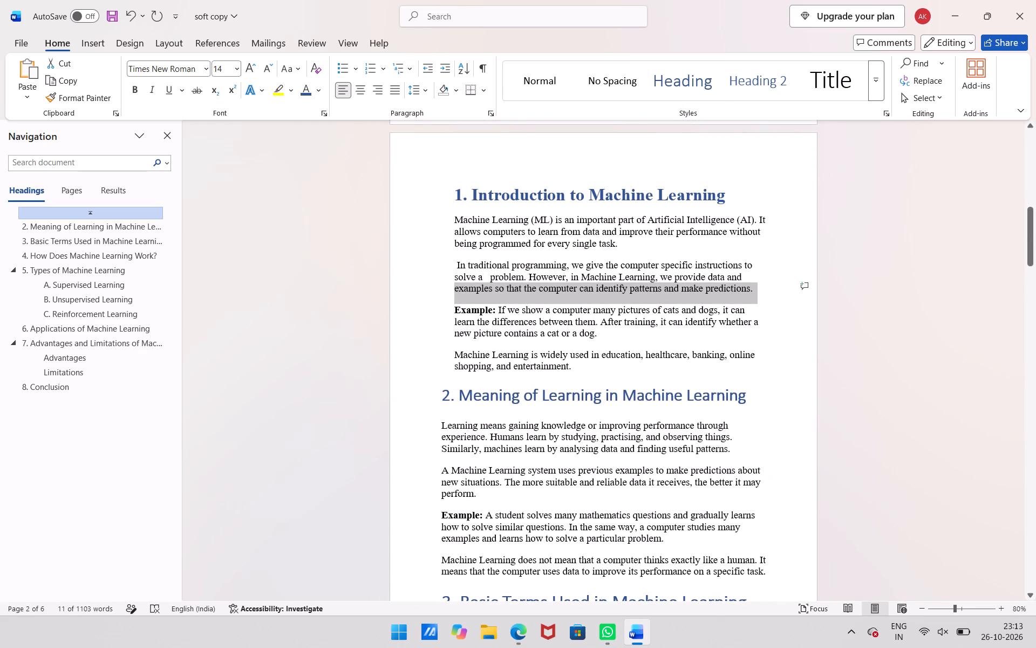
key("BackSpace")
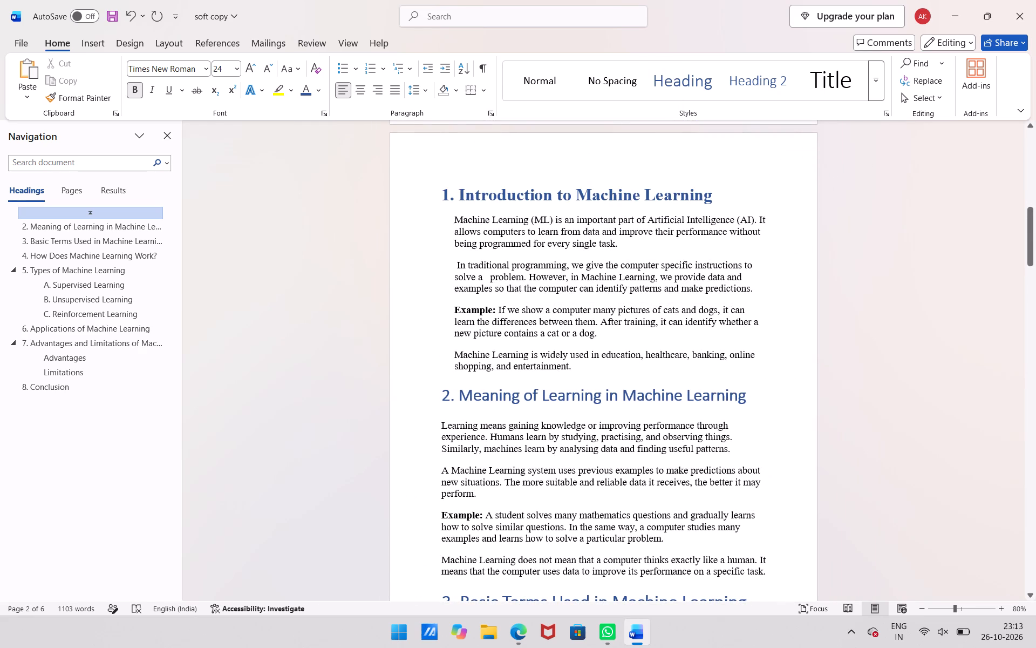
Check the font and size of the "3. Basic Terms Used in Machine Learning" heading and review the sections around it.
scroll(499, 312, "down", 3)
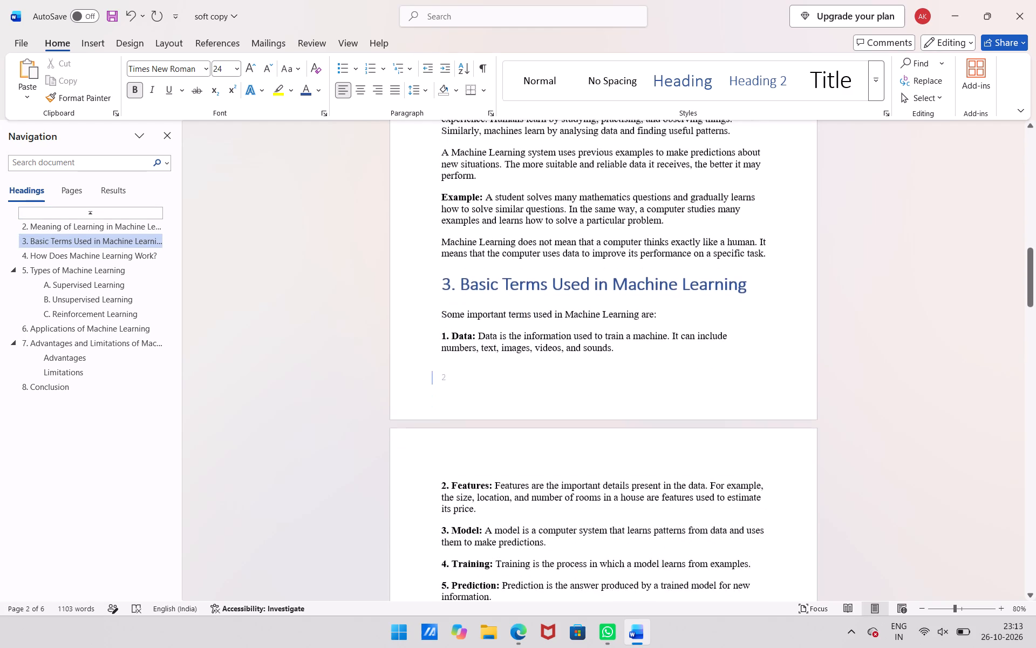
scroll(469, 298, "down", 3)
scroll(469, 298, "up", 1)
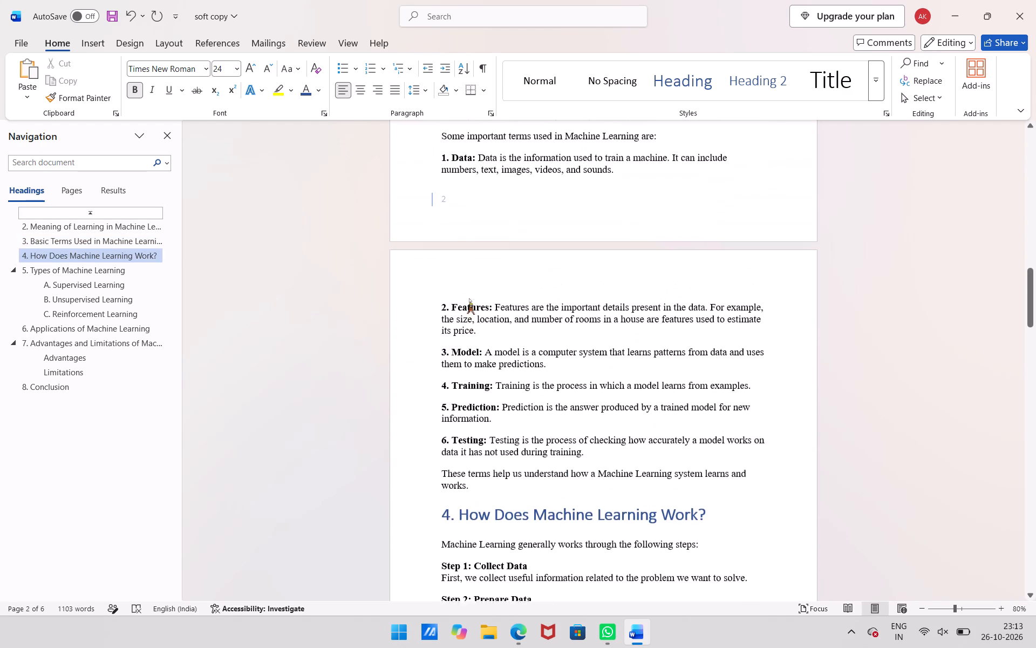
scroll(432, 213, "up", 1)
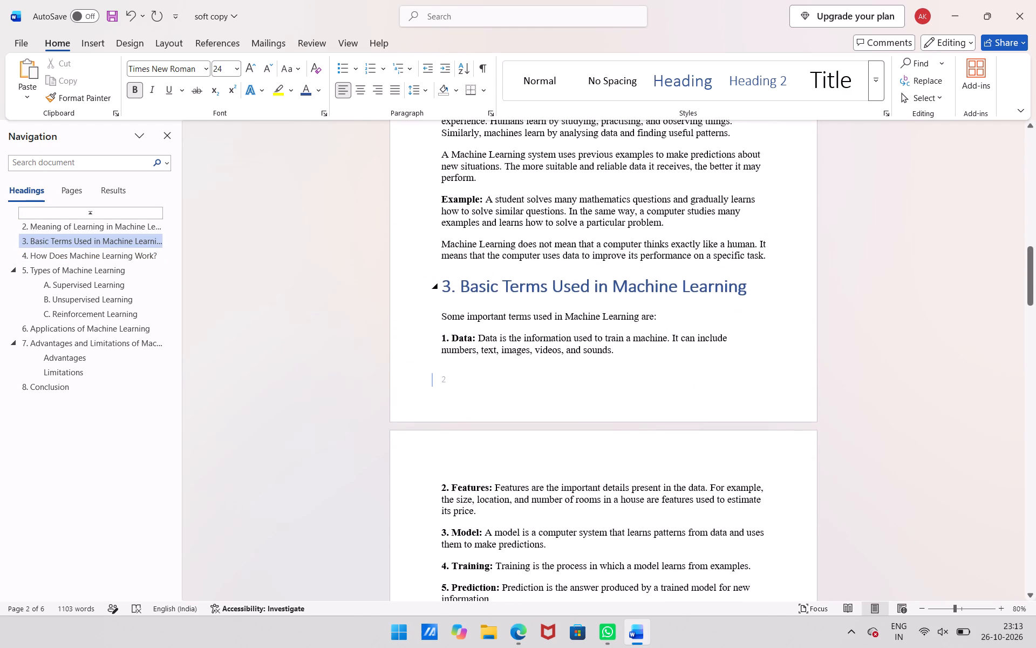
left_click_drag(445, 287, 742, 281)
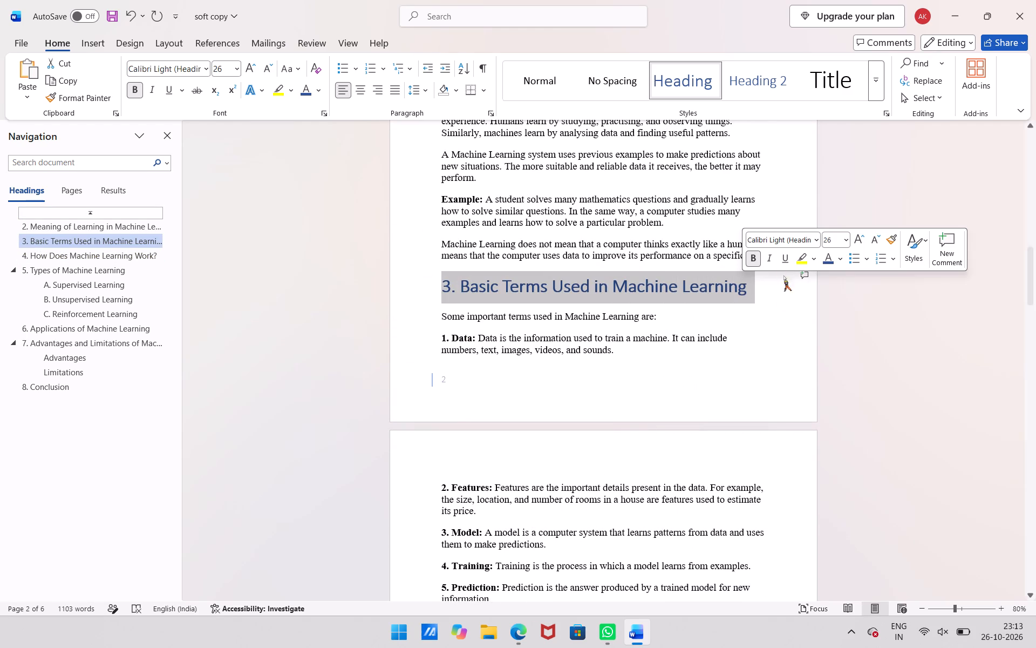
left_click(759, 328)
scroll(759, 328, "down", 10)
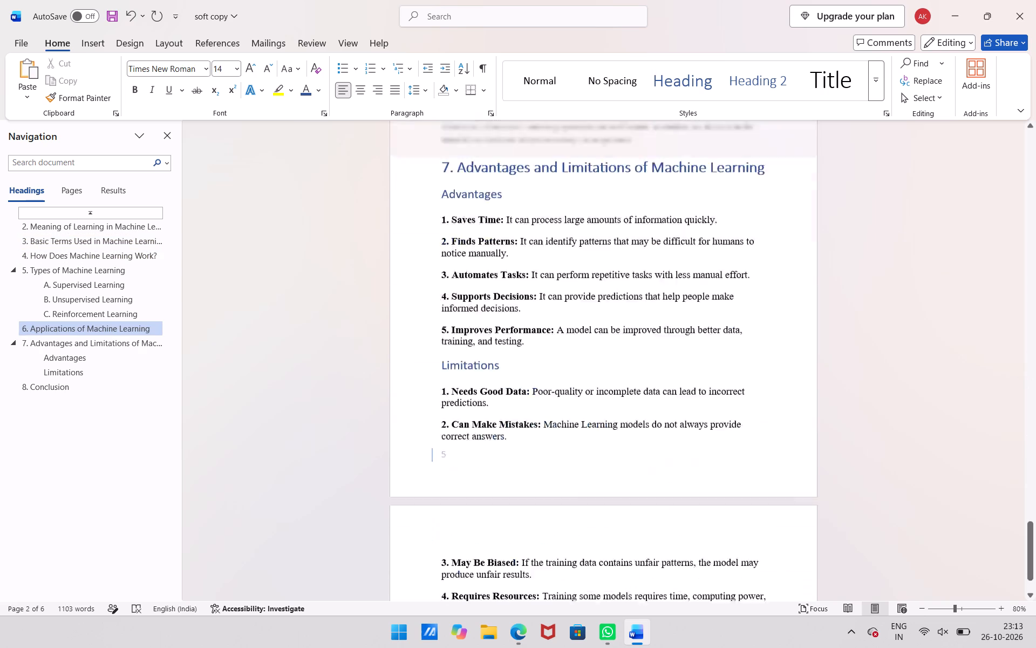
Replace the student name under "Submitted By" on the cover page with the new submitter's name.
scroll(759, 328, "down", 4)
scroll(759, 328, "up", 19)
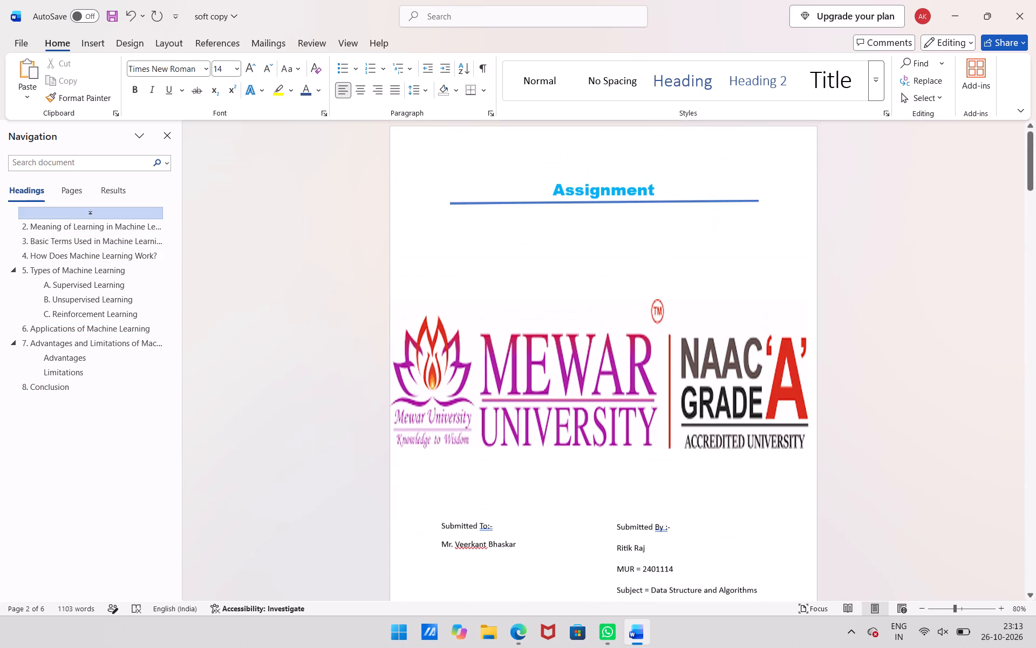
scroll(726, 491, "up", 1)
scroll(732, 496, "down", 1)
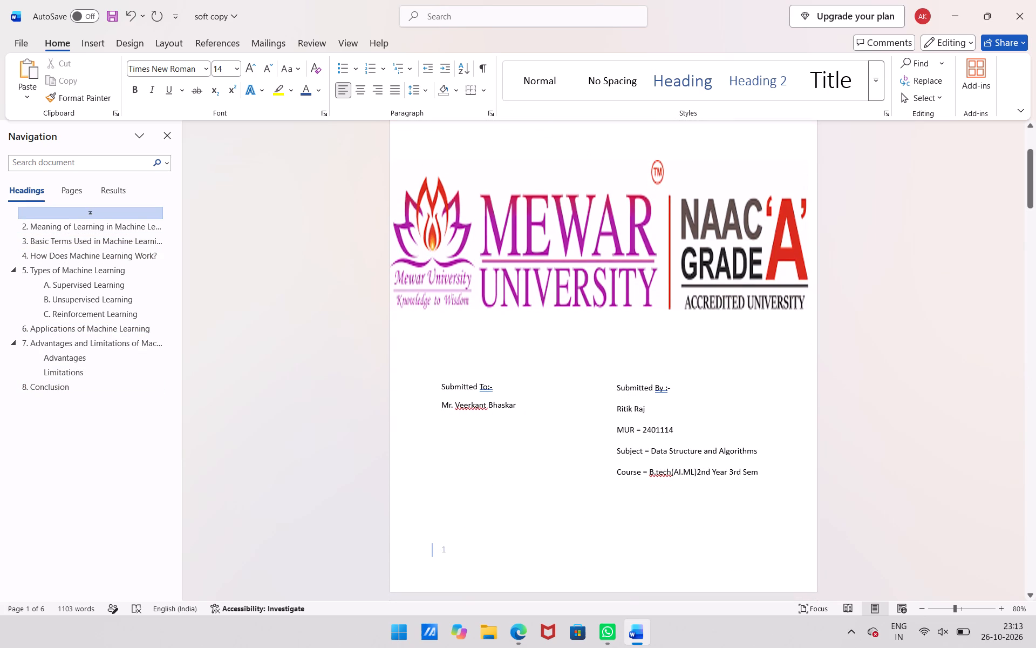
left_click(649, 407)
key("BackSpace")
key("BackSpace")
key("BackSpace")
key("BackSpace")
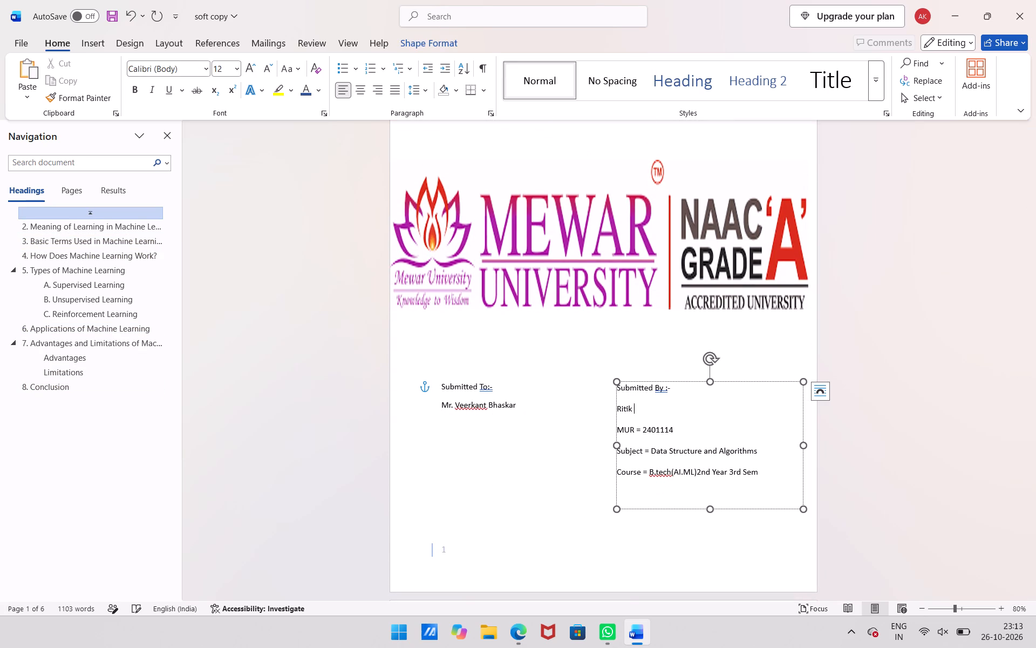
key("BackSpace")
key("BackSpace")
key("BackSpace")
key("BackSpace")
key("BackSpace")
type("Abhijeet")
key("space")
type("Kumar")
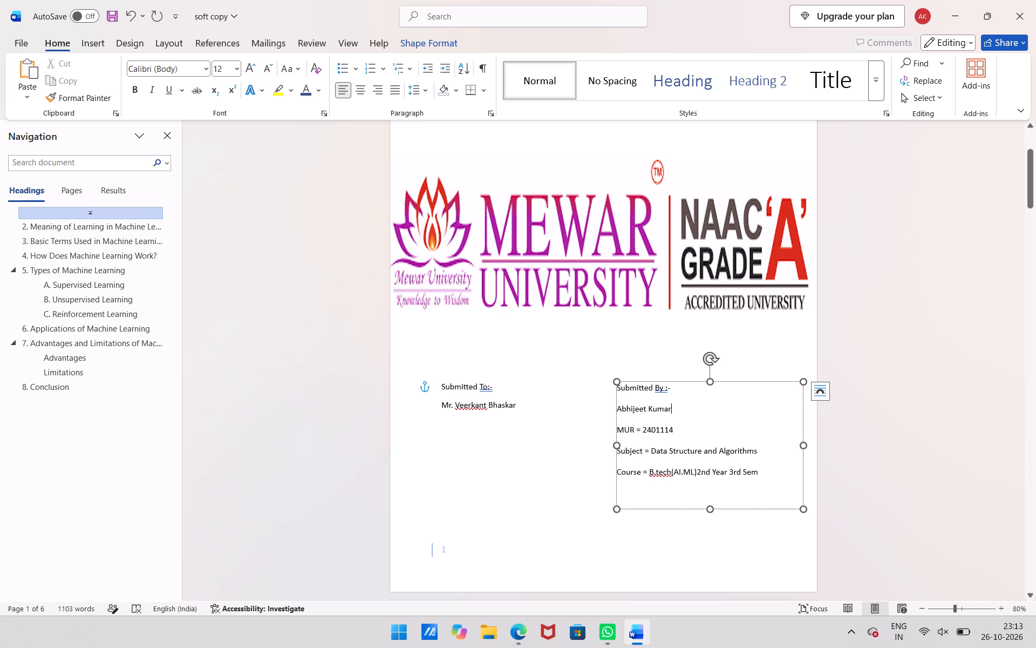
Change the last digit of the MUR number on the cover page to 3.
left_click(678, 434)
key("BackSpace")
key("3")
Replace "Data Structure and Algorithms" in the cover page's Subject line with "AI".
left_click(763, 453)
key("BackSpace")
key("BackSpace")
key("BackSpace")
key("BackSpace")
key("BackSpace")
key("BackSpace")
key("BackSpace")
key("BackSpace")
key("BackSpace")
key("BackSpace")
key("BackSpace")
key("BackSpace")
key("BackSpace")
key("BackSpace")
key("BackSpace")
key("BackSpace")
key("BackSpace")
key("BackSpace")
key("BackSpace")
key("BackSpace")
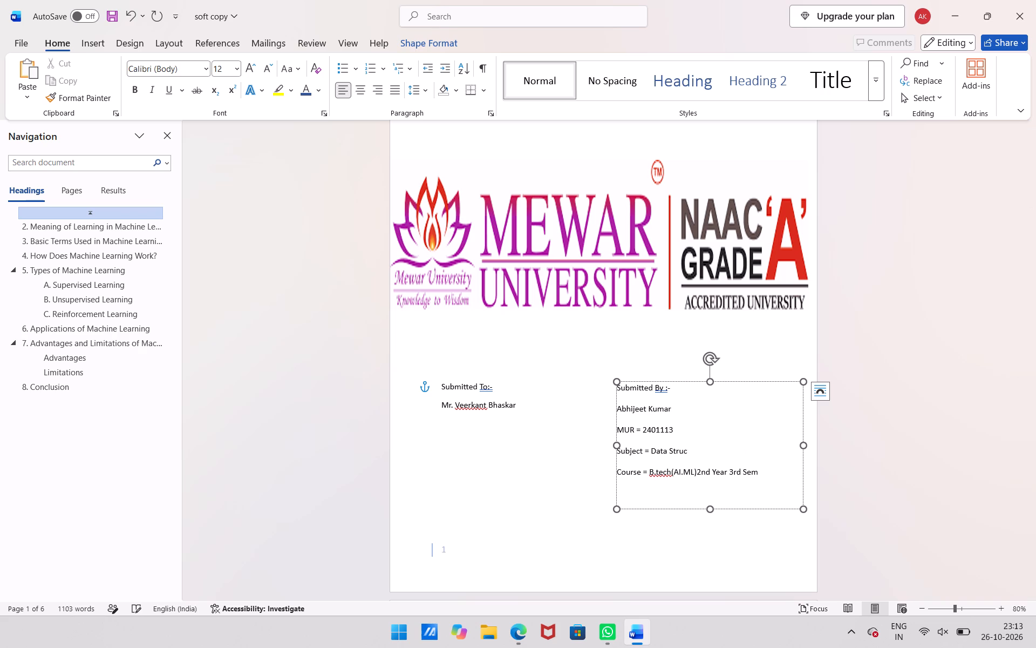
key("BackSpace")
key("BackSpace")
key("BackSpace")
key("BackSpace")
key("BackSpace")
key("BackSpace")
key("BackSpace")
key("BackSpace")
key("BackSpace")
key("BackSpace")
Enter Ai as the subject in the cover page's "Submitted By" text box.
type("Ai")
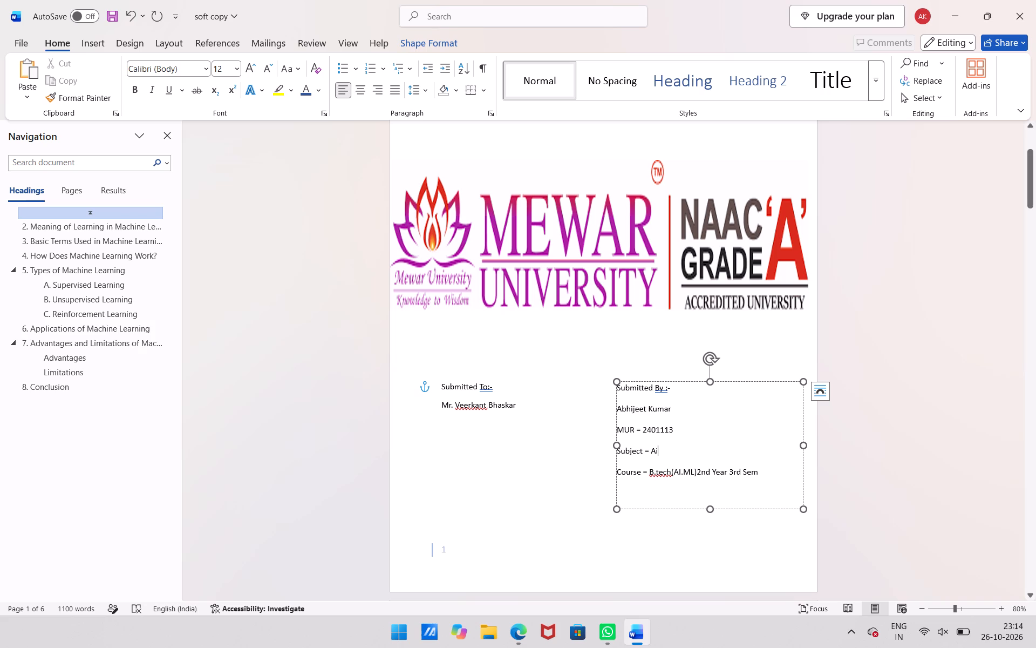
Replace the branch in the parentheses of the cover page's course line with CSE.
left_click(693, 474)
key("BackSpace")
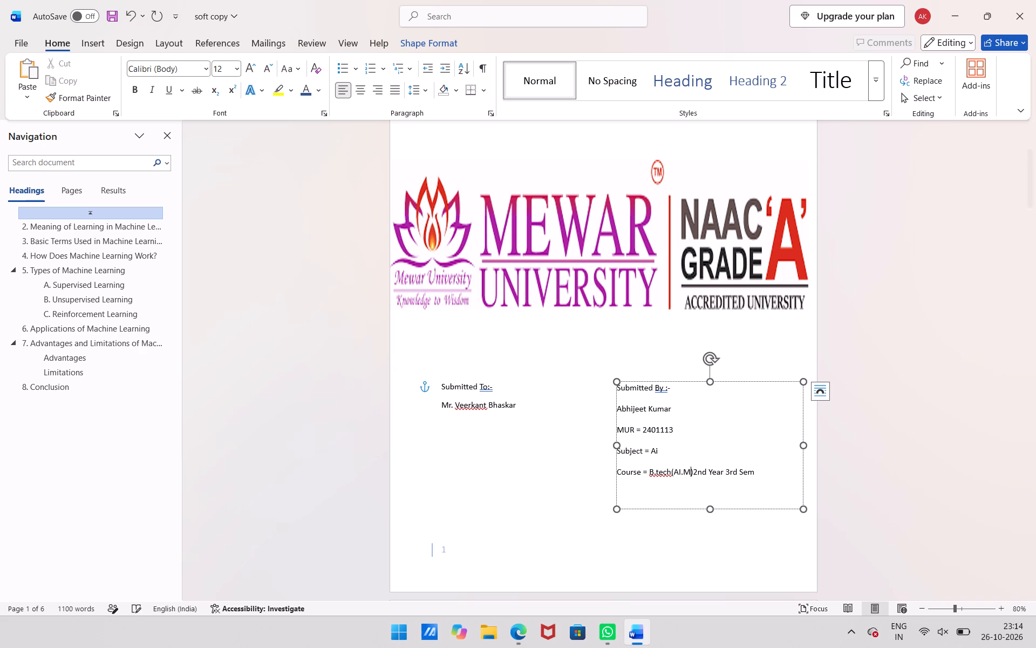
key("BackSpace")
key("BackSpace")
key("BackSpace")
key("BackSpace")
type("CSE")
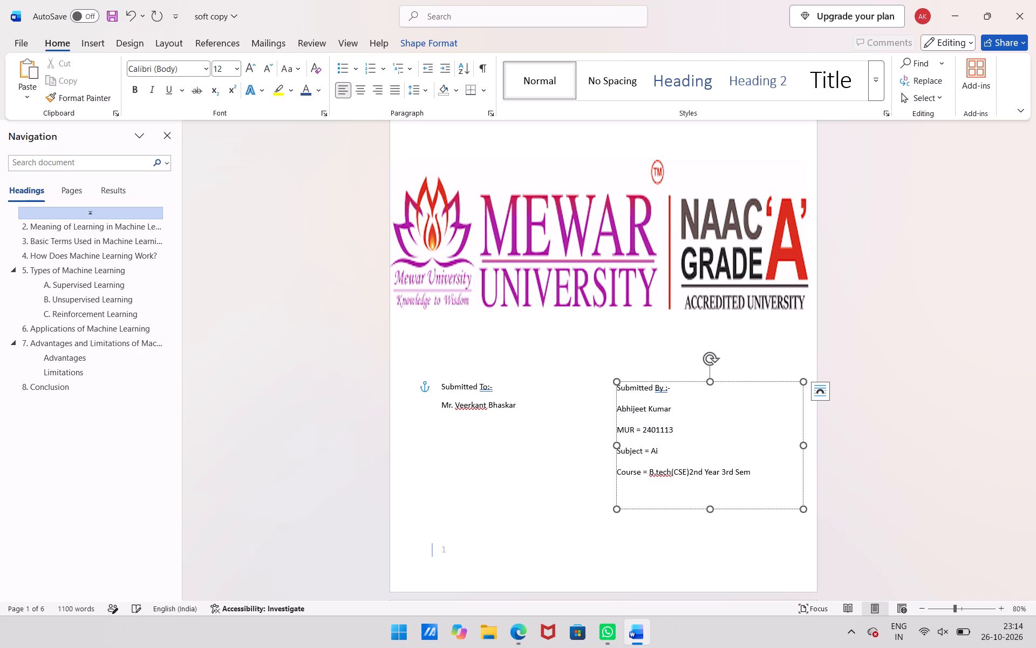
Change the year in the course line to 3rd, separated from "B.tech(CSE)" by a space, with the ordinal suffix superscripted.
left_click(692, 470)
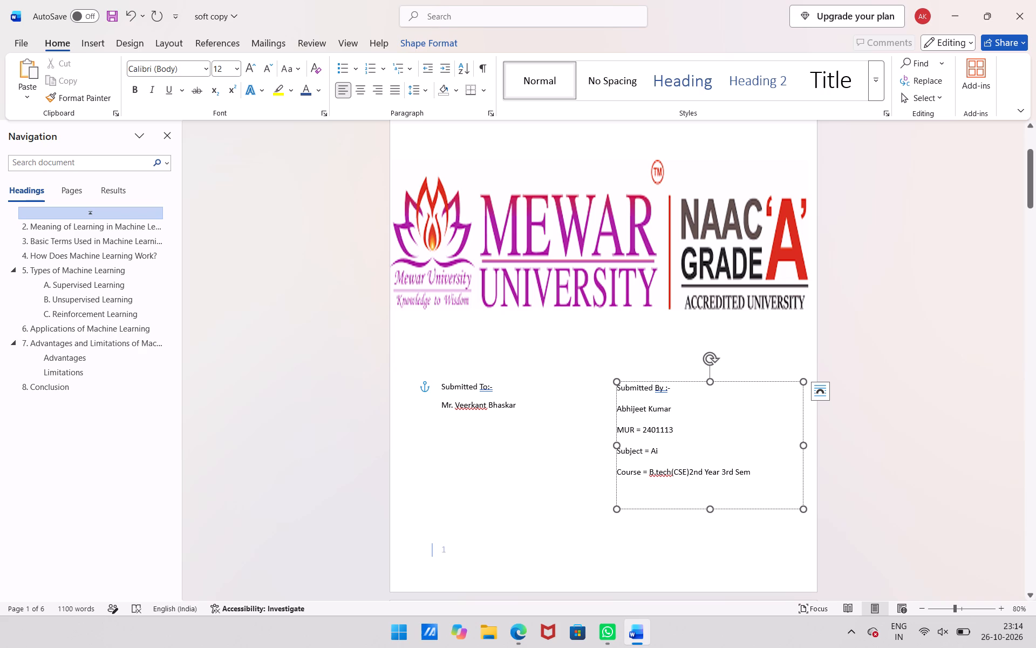
key("BackSpace")
key("space")
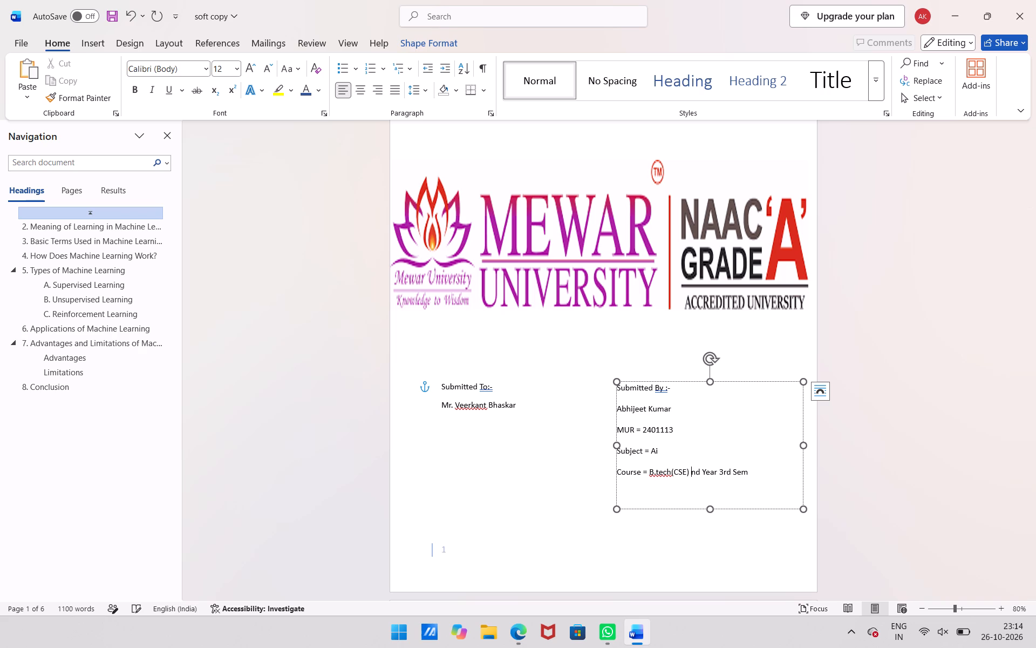
key("3")
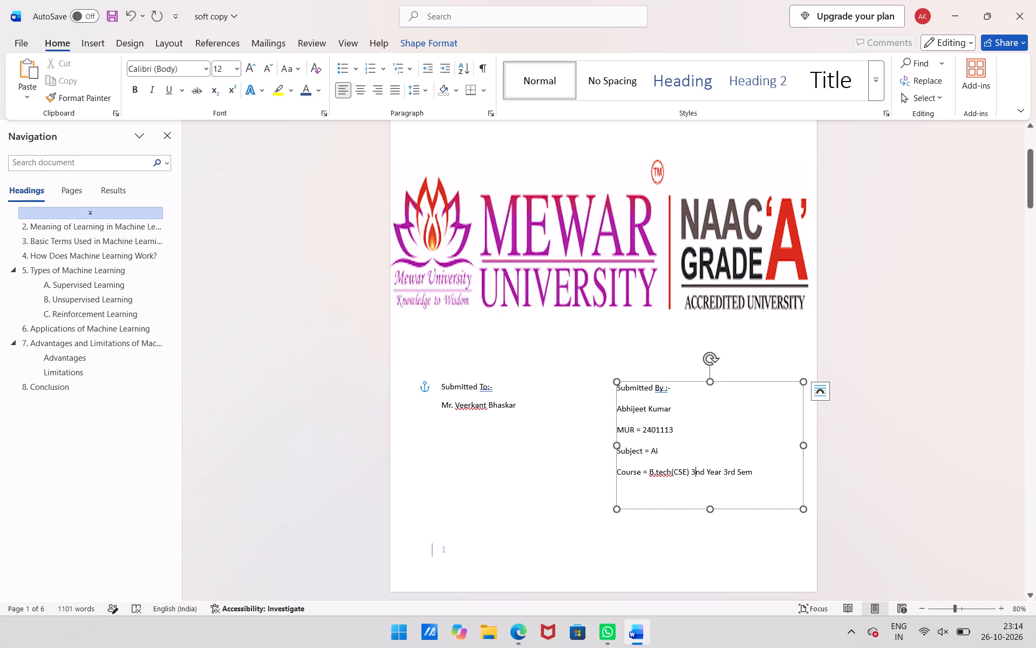
left_click(704, 473)
key("BackSpace")
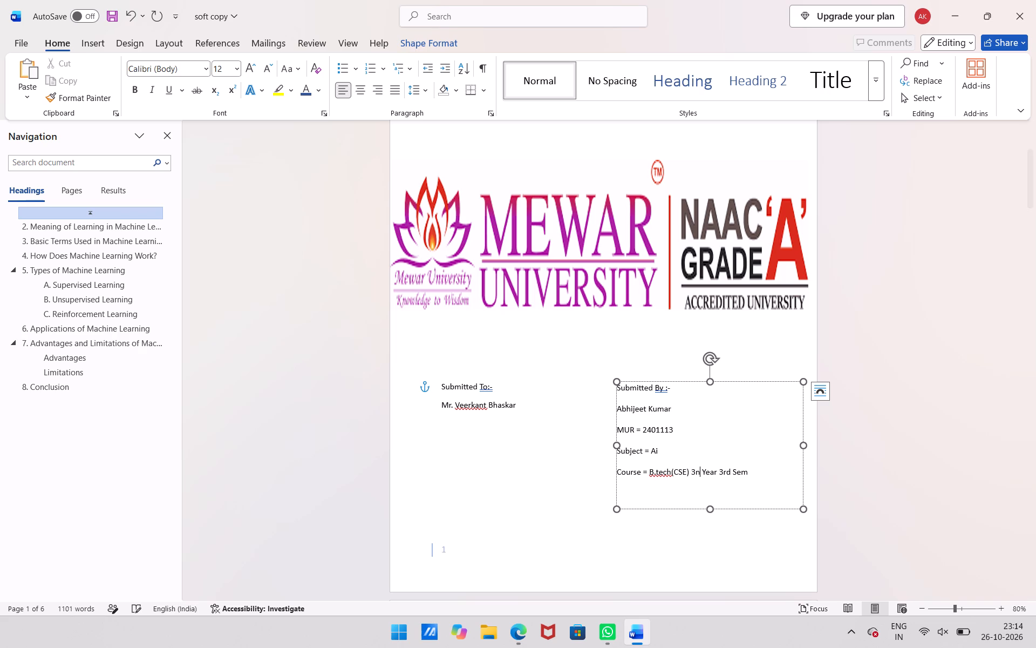
key("BackSpace")
type("rd")
key("Return")
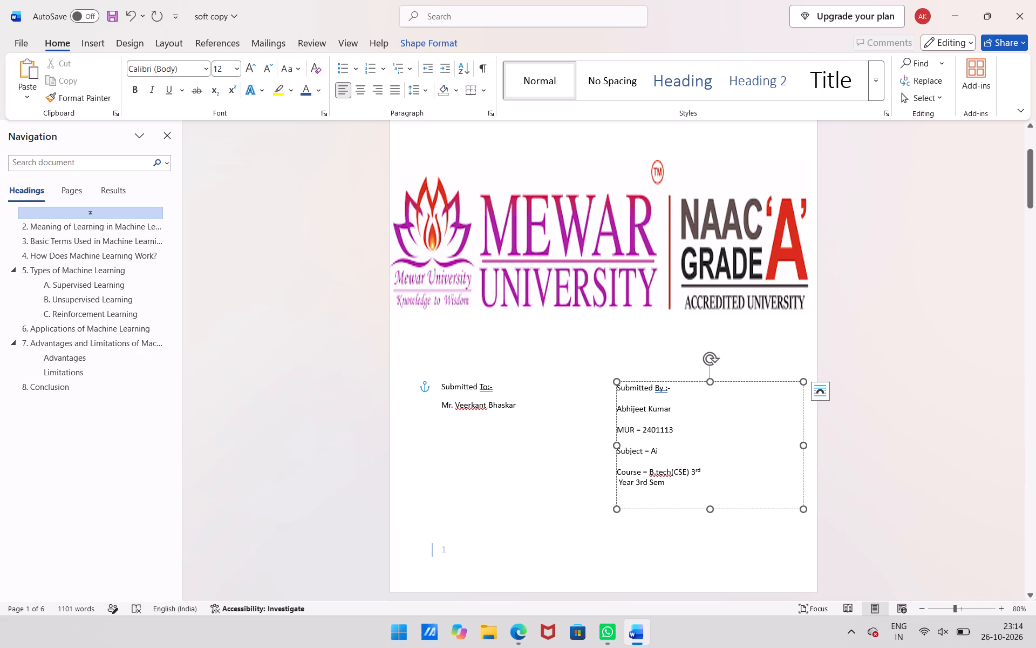
key("BackSpace")
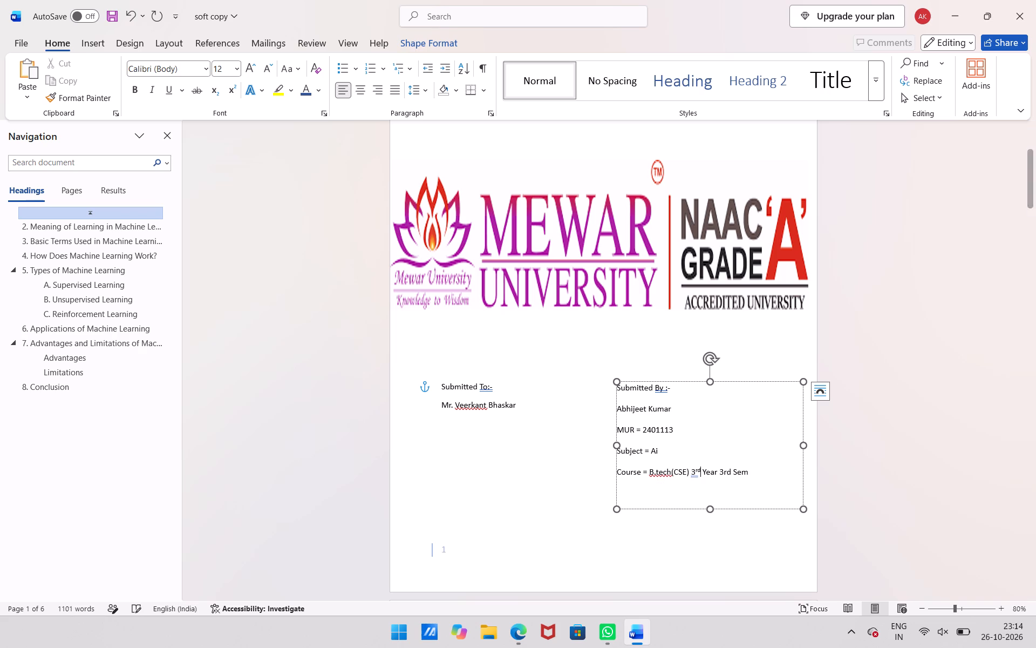
Change the semester in the course line to 5th.
left_click(731, 473)
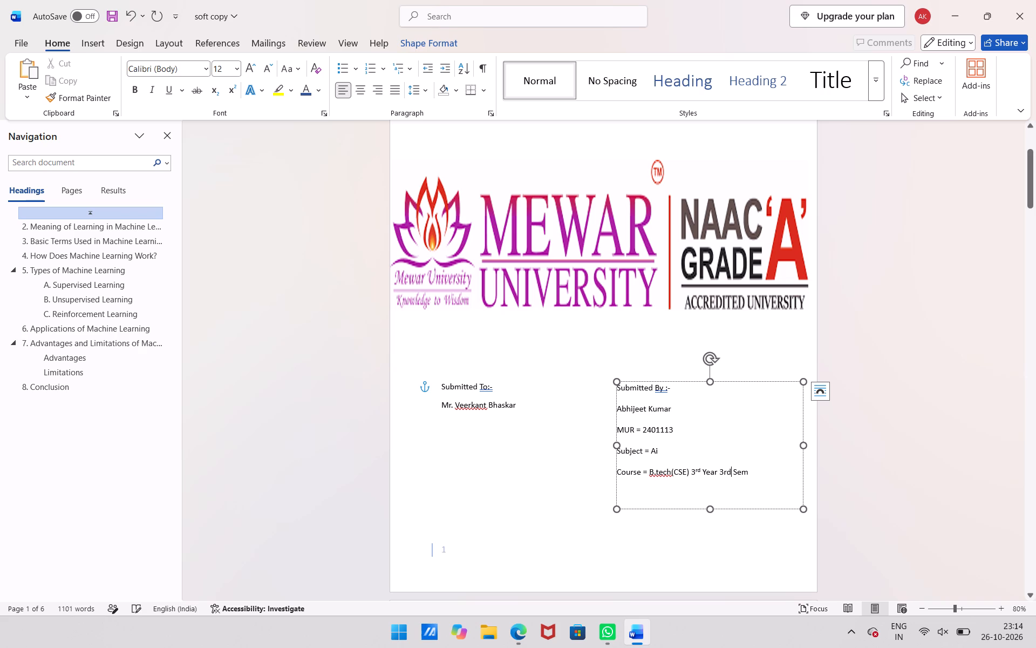
key("BackSpace")
key("BackSpace")
key("BackSpace")
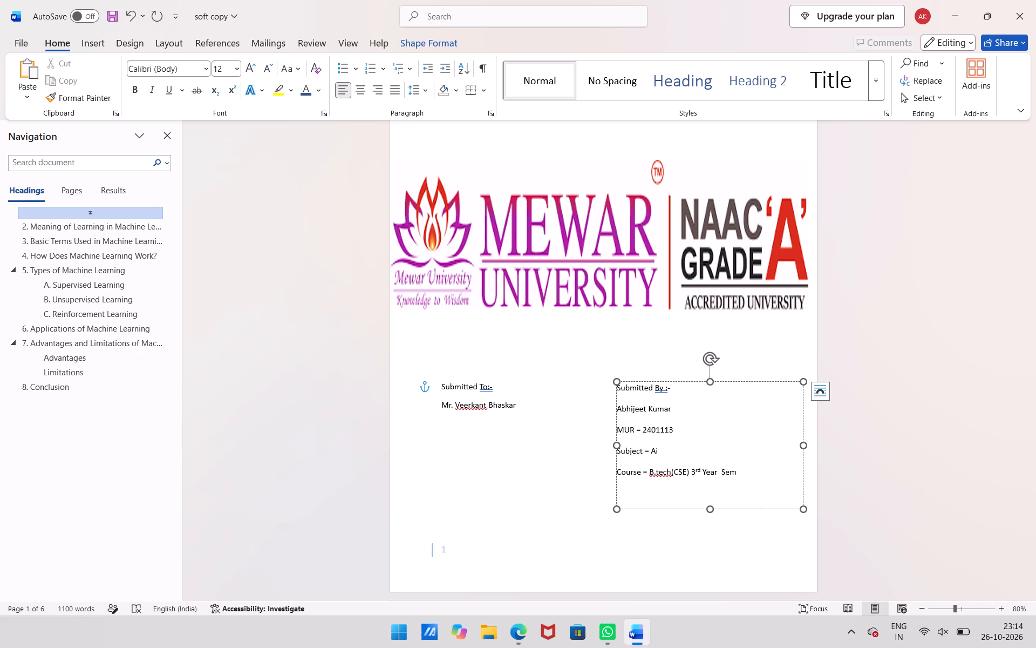
type("5th")
left_click(749, 469)
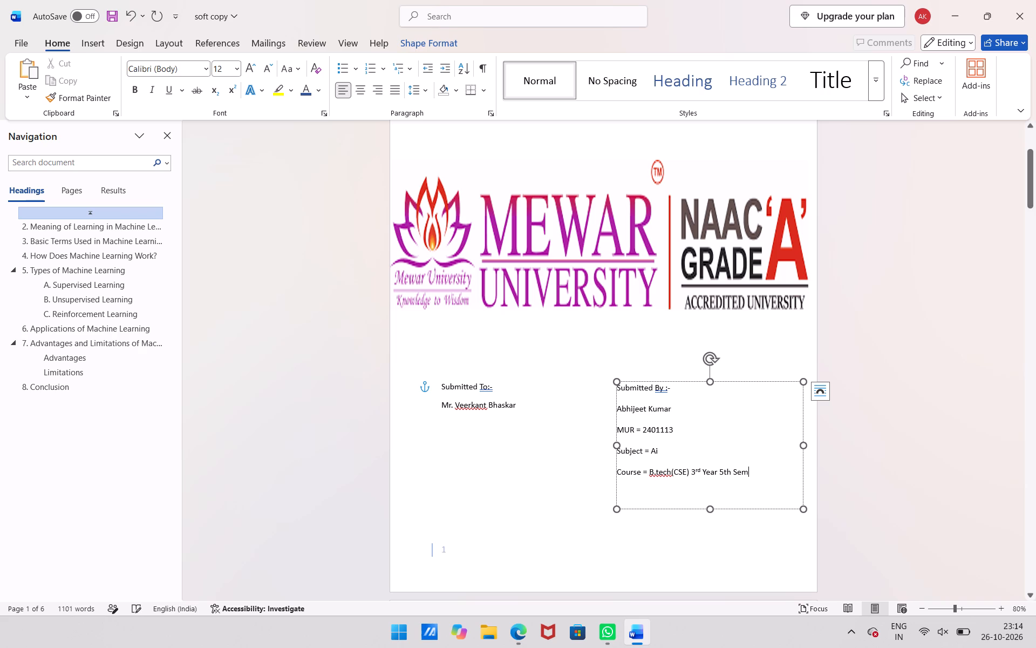
key("Return")
Replace the recipient's name after "Mr." under "Submitted To" on the cover page with the new teacher's name.
left_click_drag(521, 408, 456, 405)
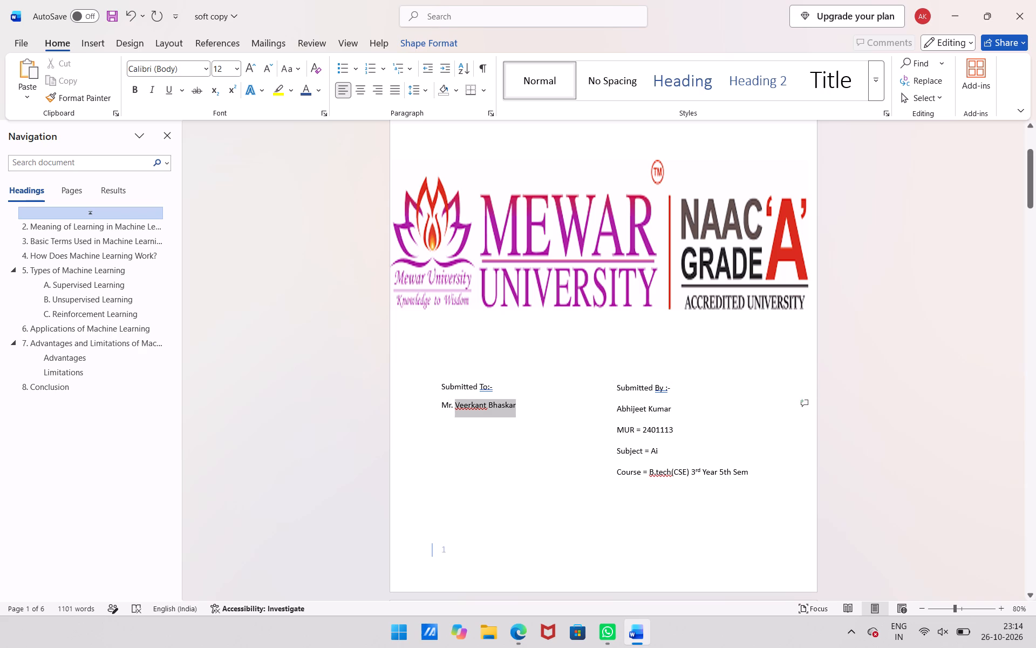
left_click_drag(456, 405, 455, 404)
key("BackSpace")
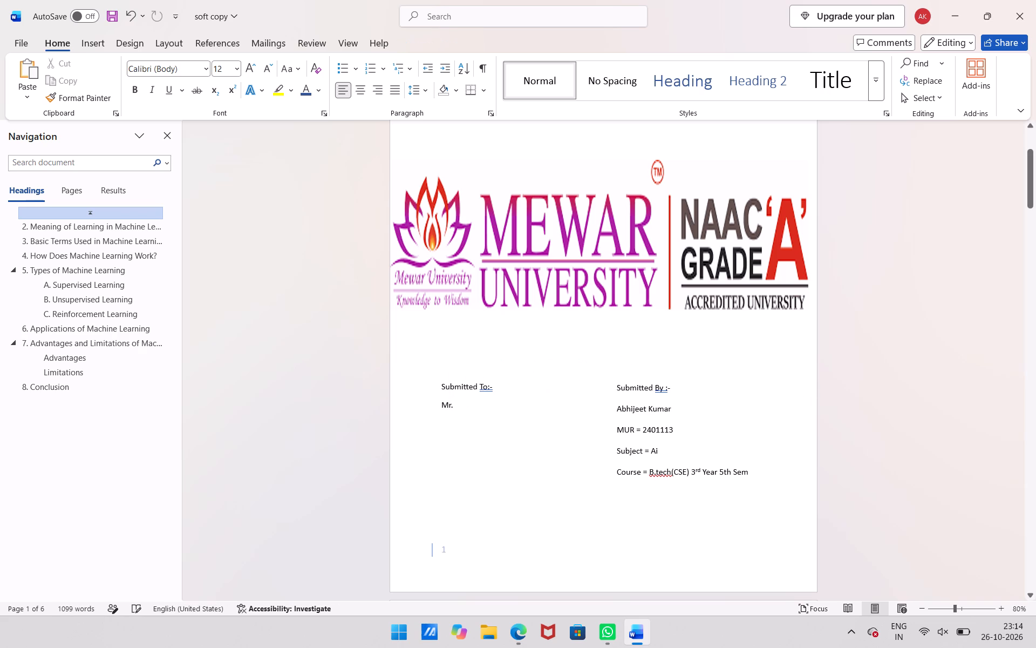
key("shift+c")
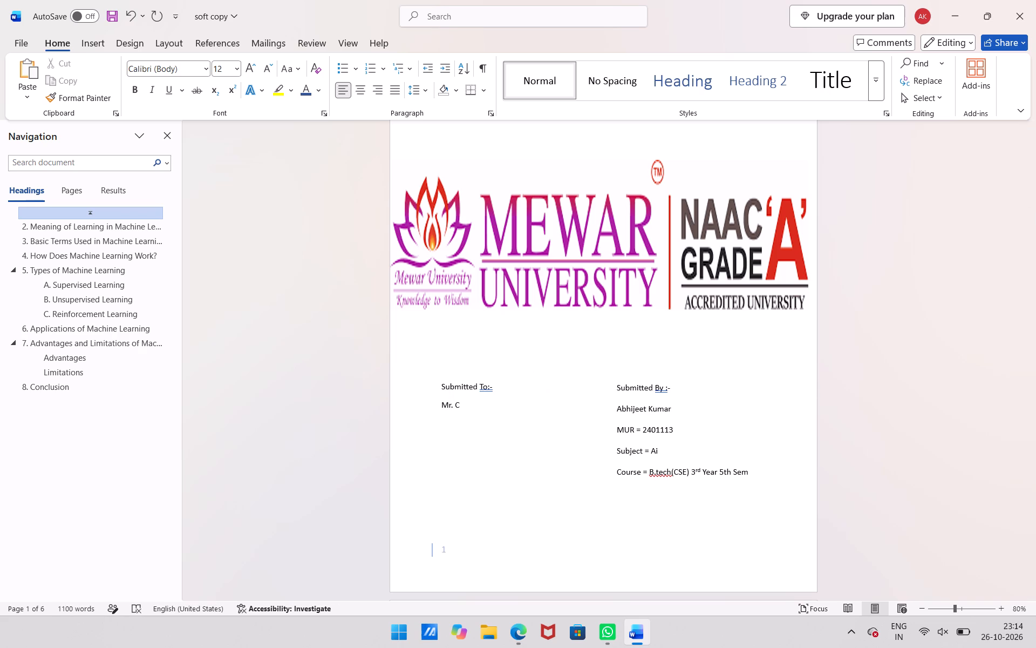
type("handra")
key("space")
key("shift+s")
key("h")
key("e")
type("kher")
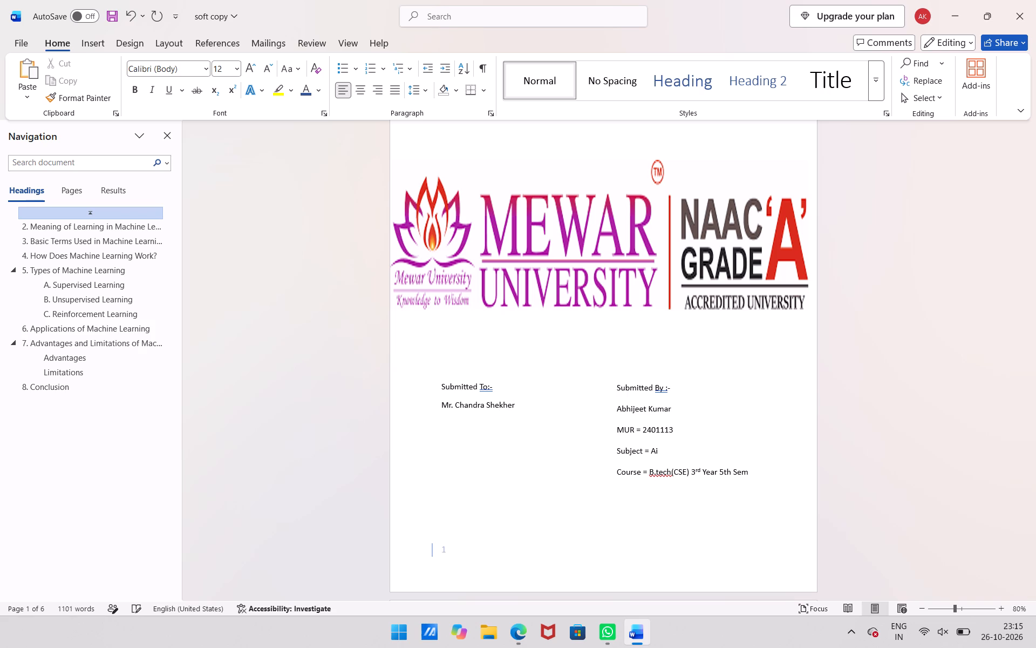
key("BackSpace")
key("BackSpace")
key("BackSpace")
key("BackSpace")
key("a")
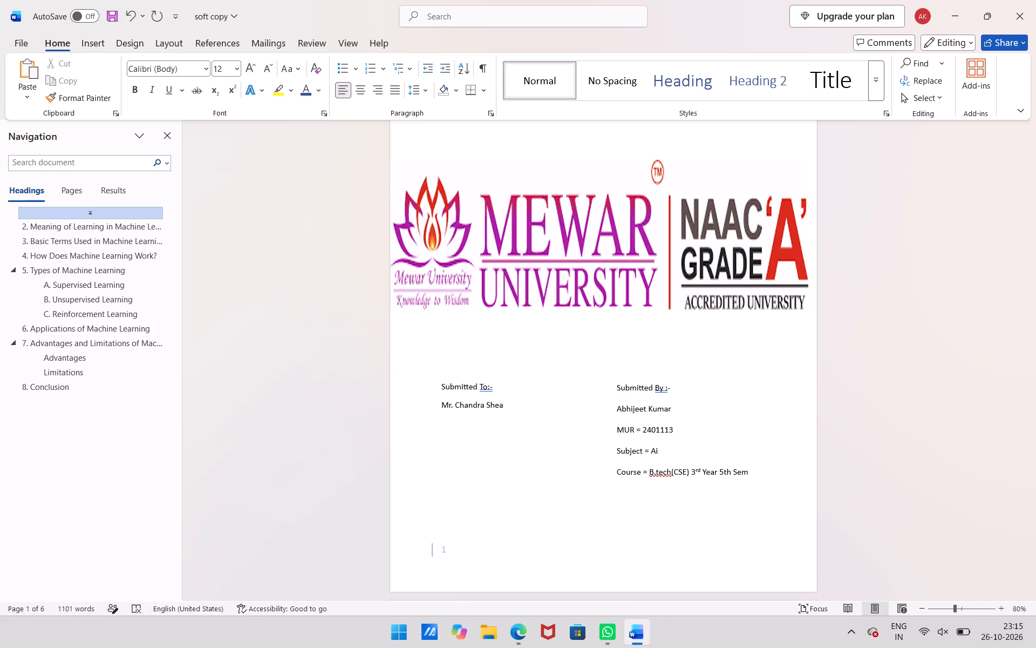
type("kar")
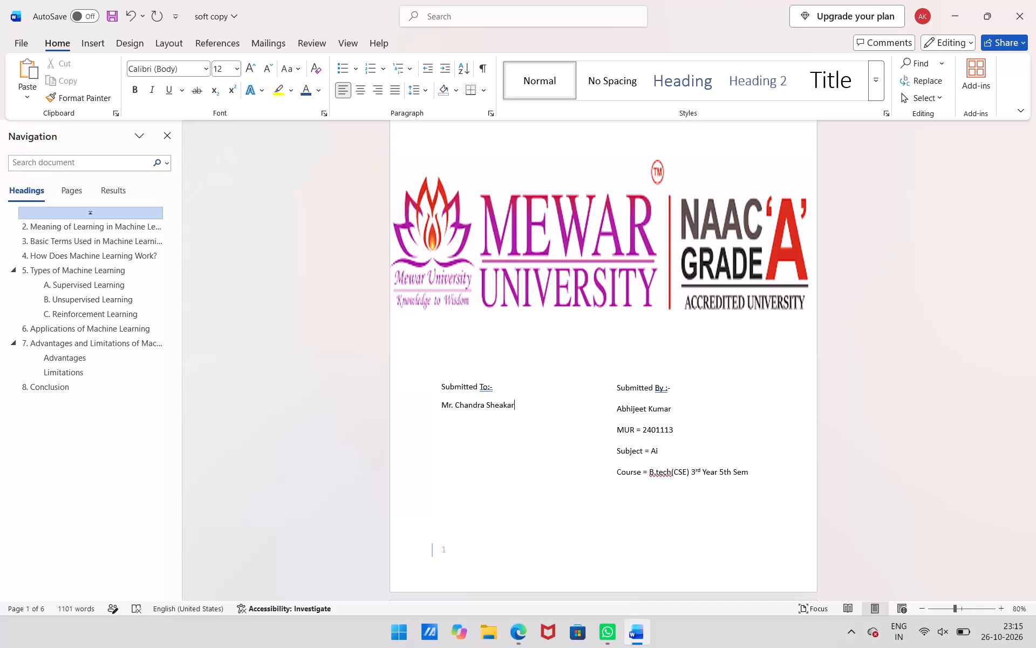
Correct the spelling of the teacher's surname so it ends in "ekhar", and start a new line below it.
scroll(588, 404, "up", 5)
scroll(588, 404, "down", 3)
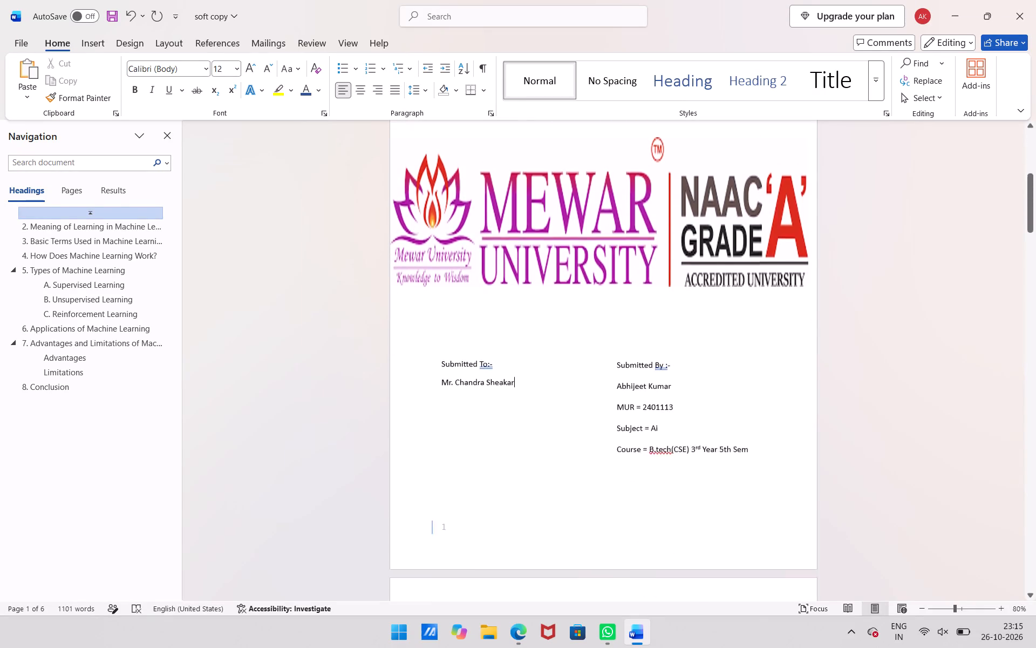
scroll(588, 404, "down", 2)
scroll(588, 404, "up", 4)
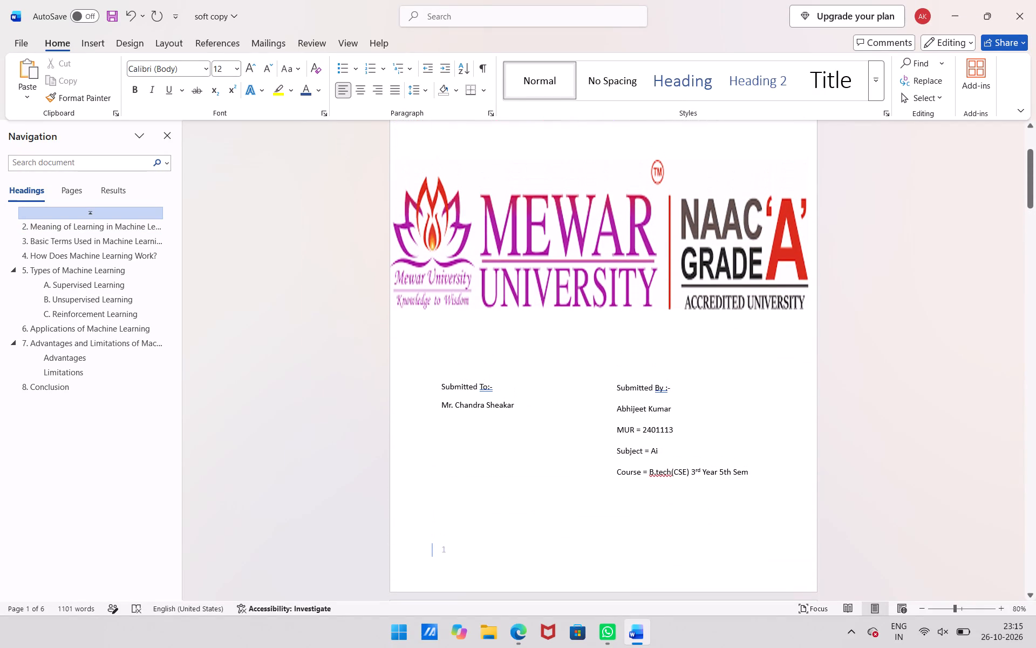
left_click(495, 407)
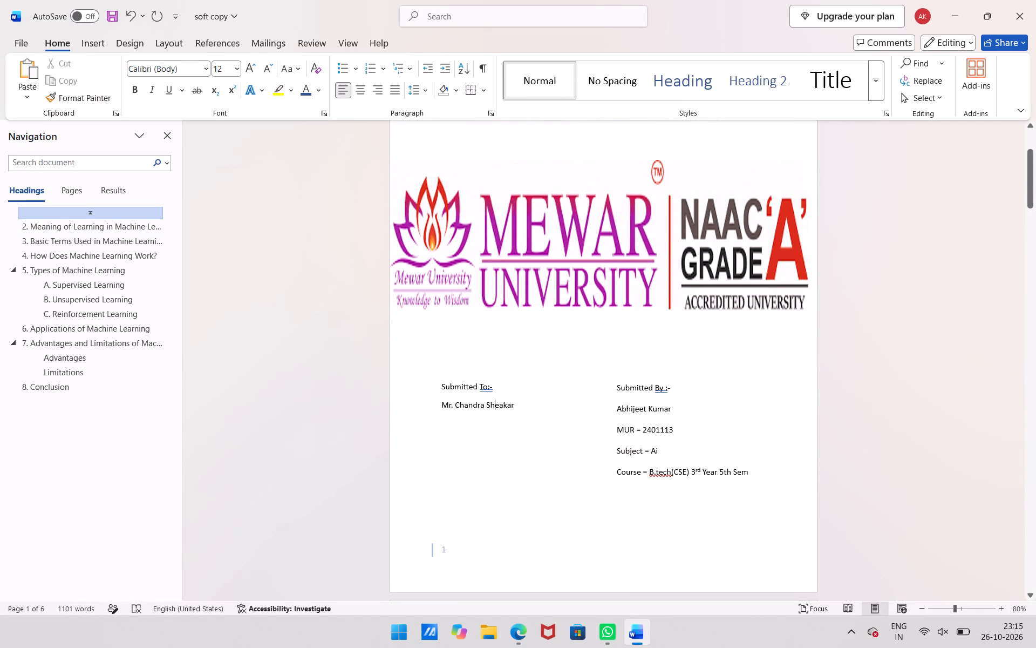
left_click(502, 406)
key("BackSpace")
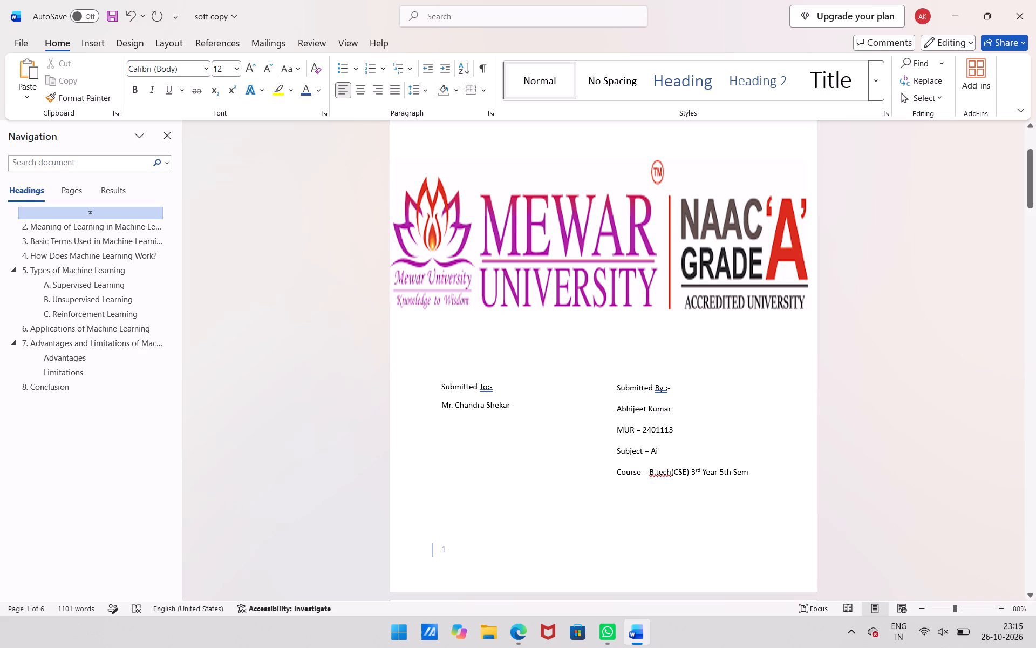
left_click(523, 409)
key("BackSpace")
key("BackSpace")
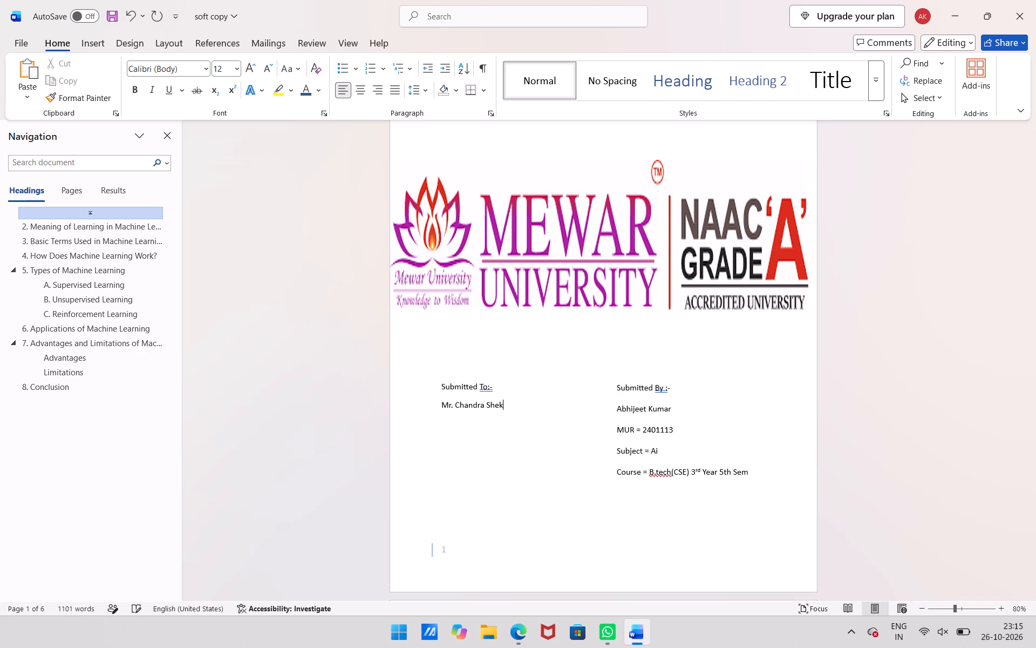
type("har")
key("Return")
Move the paragraph break after "Submitted To:-" to the empty line above, joining that heading with the teacher's name.
scroll(523, 409, "down", 1)
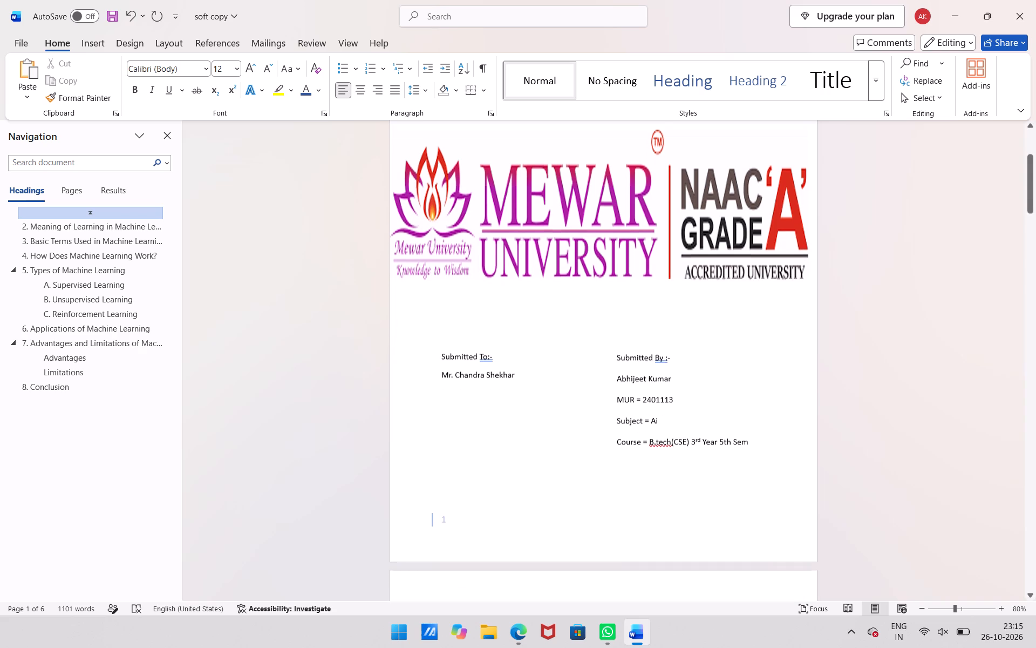
scroll(523, 409, "down", 1)
left_click_drag(496, 336, 495, 336)
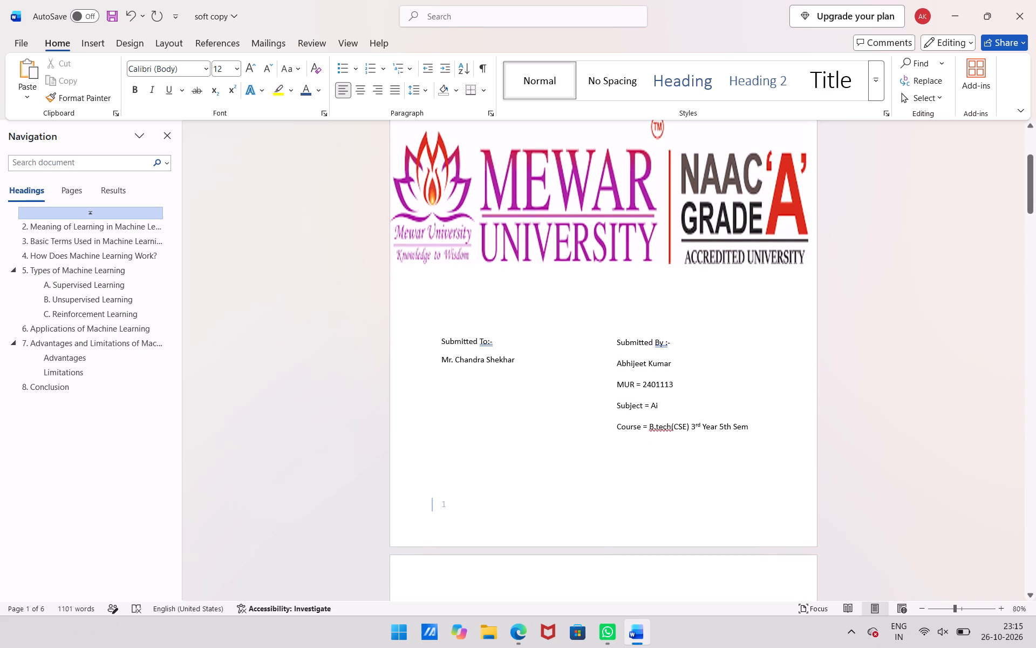
left_click_drag(495, 336, 428, 338)
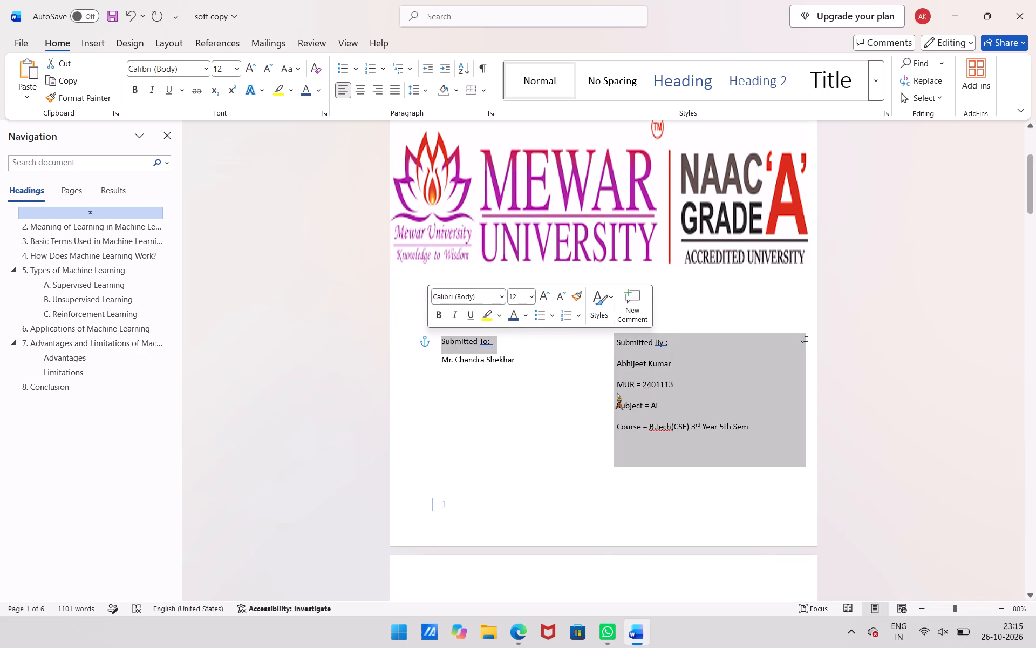
left_click(570, 414)
left_click_drag(490, 339, 471, 339)
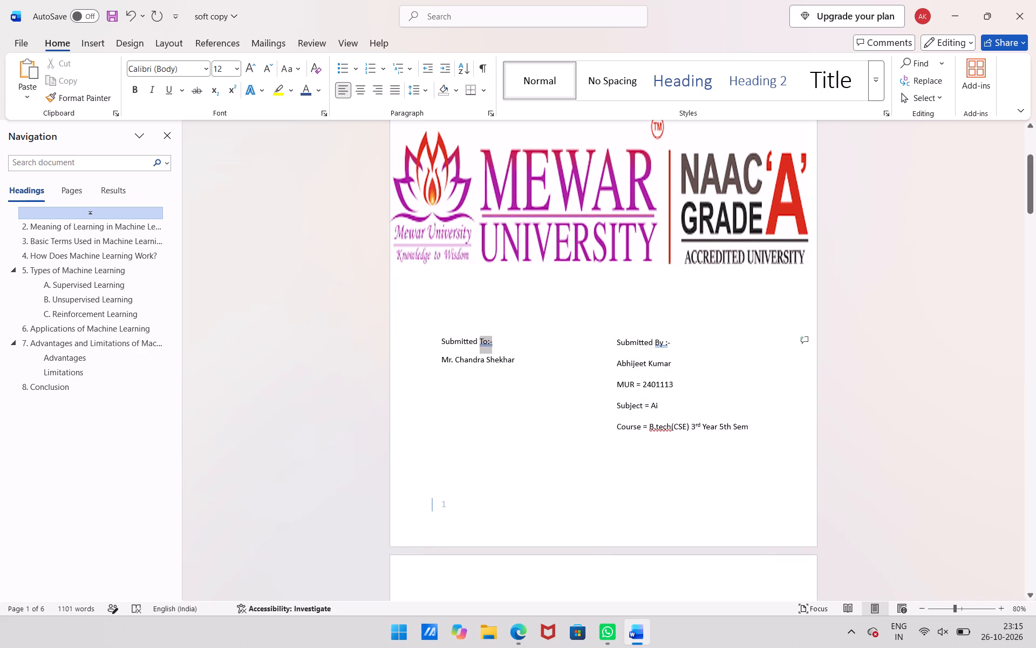
left_click_drag(471, 339, 453, 334)
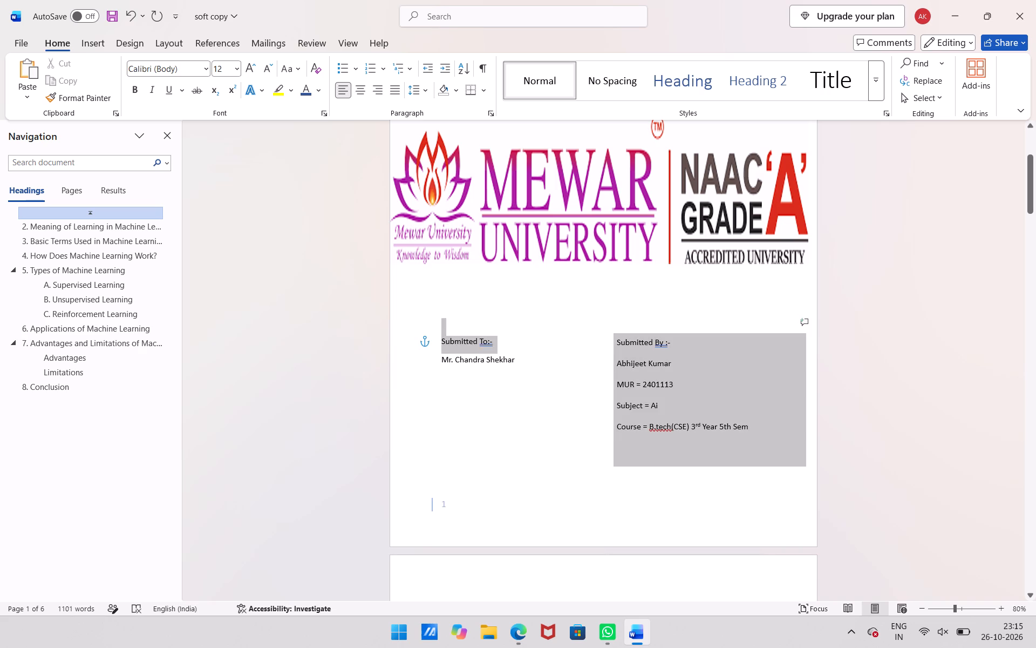
left_click_drag(453, 334, 614, 342)
left_click_drag(614, 342, 663, 332)
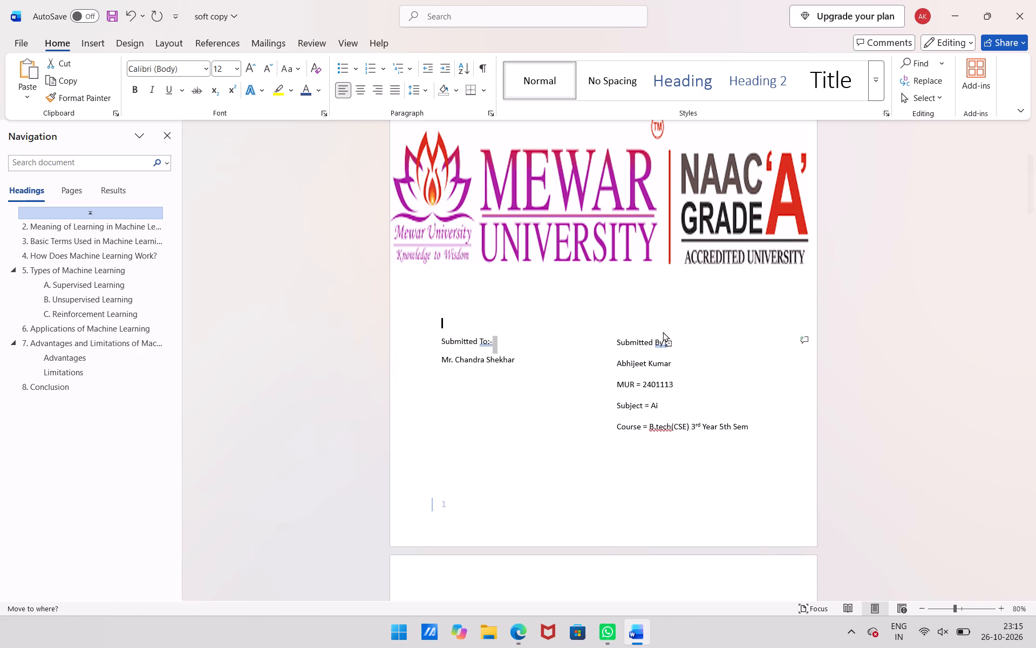
left_click_drag(663, 332, 663, 335)
left_click(663, 335)
Move the "Submitted By" text box slightly up and to the right on the cover page.
left_click(623, 362)
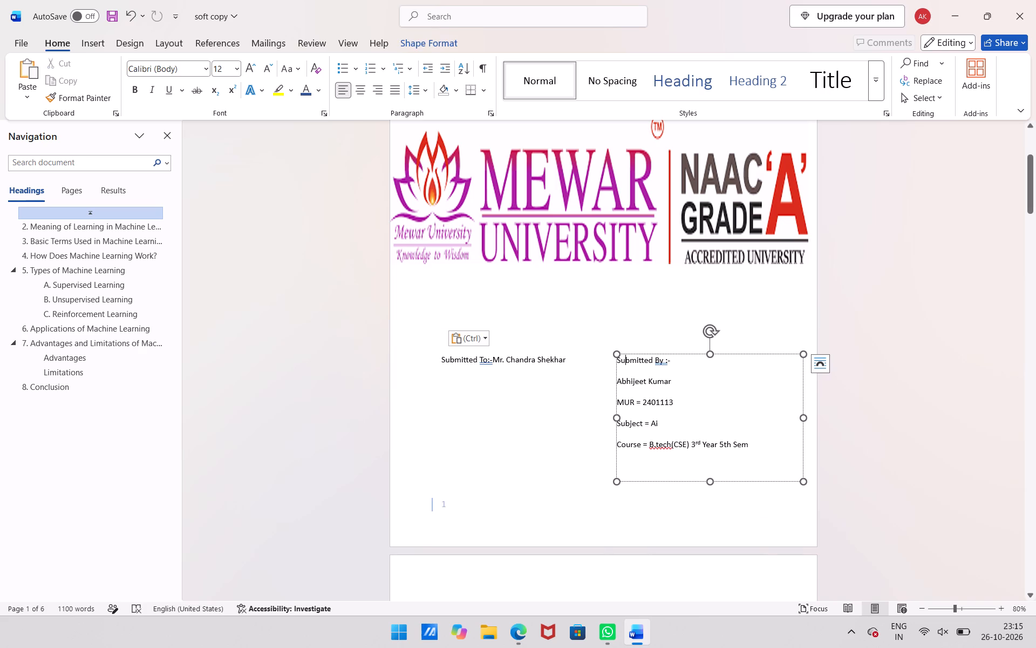
left_click_drag(681, 353, 707, 335)
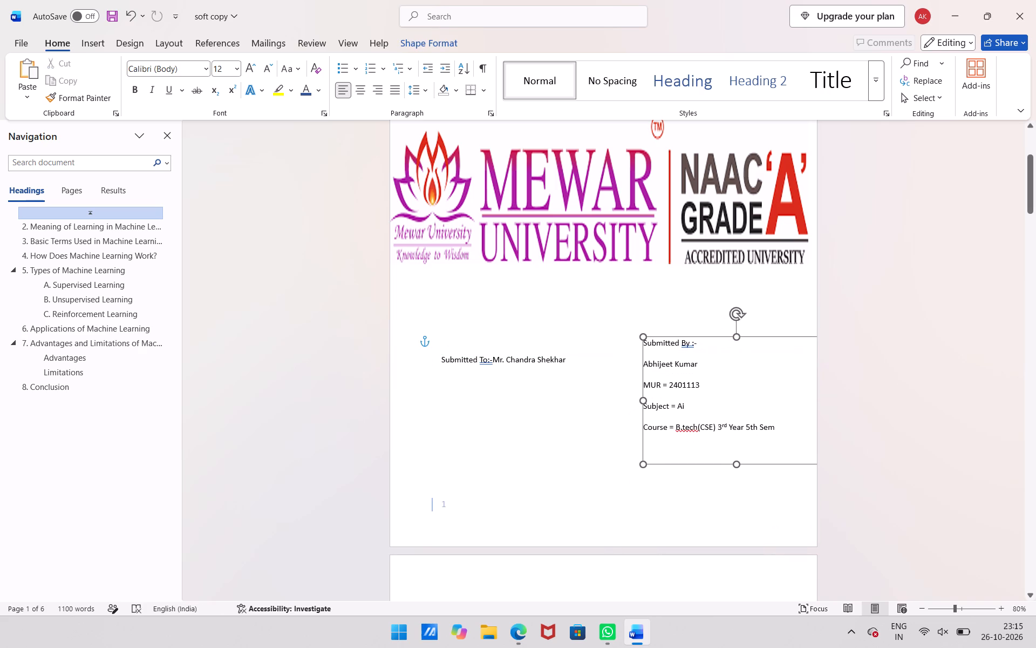
Nudge the "Submitted By" text box slightly further right and up on the cover page.
left_click_drag(707, 335, 710, 332)
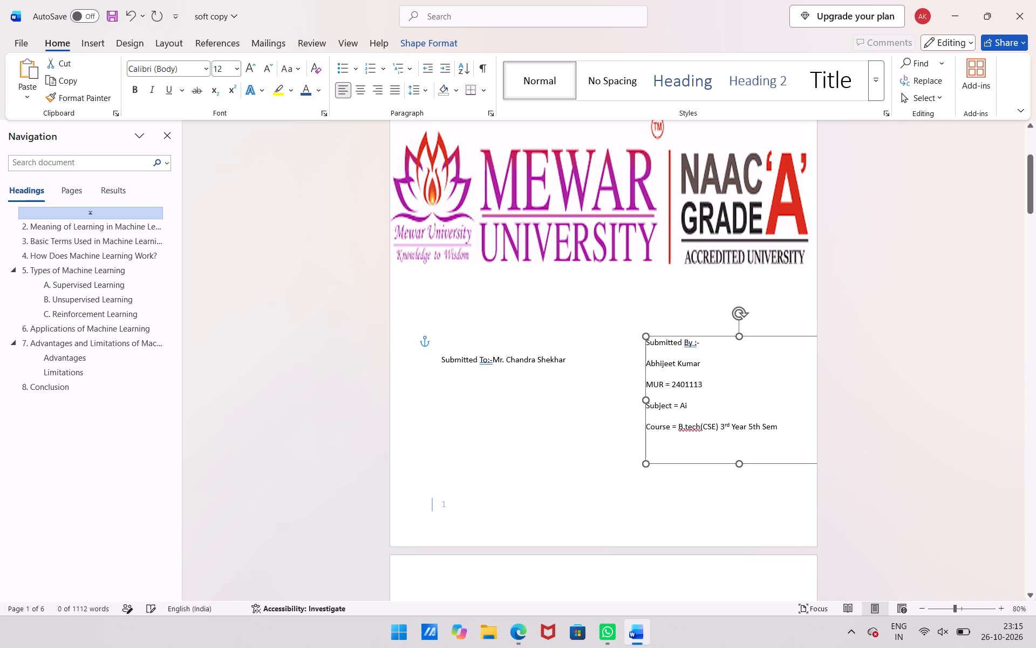
Select all the text in the "Submitted By" box, from the course line up to its first line.
left_click_drag(780, 425, 634, 389)
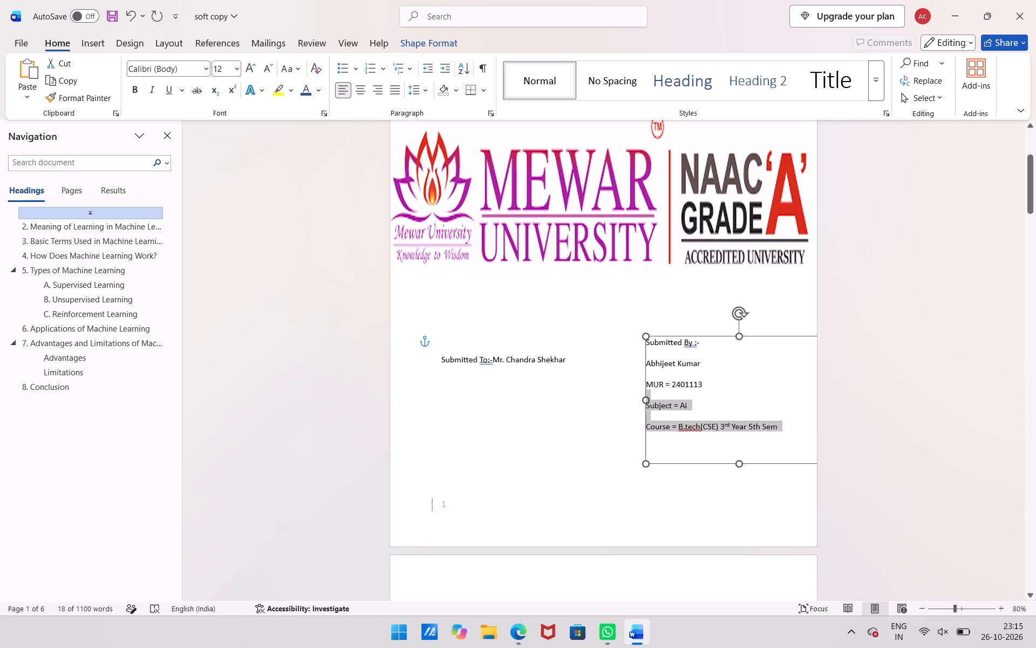
left_click_drag(634, 389, 649, 333)
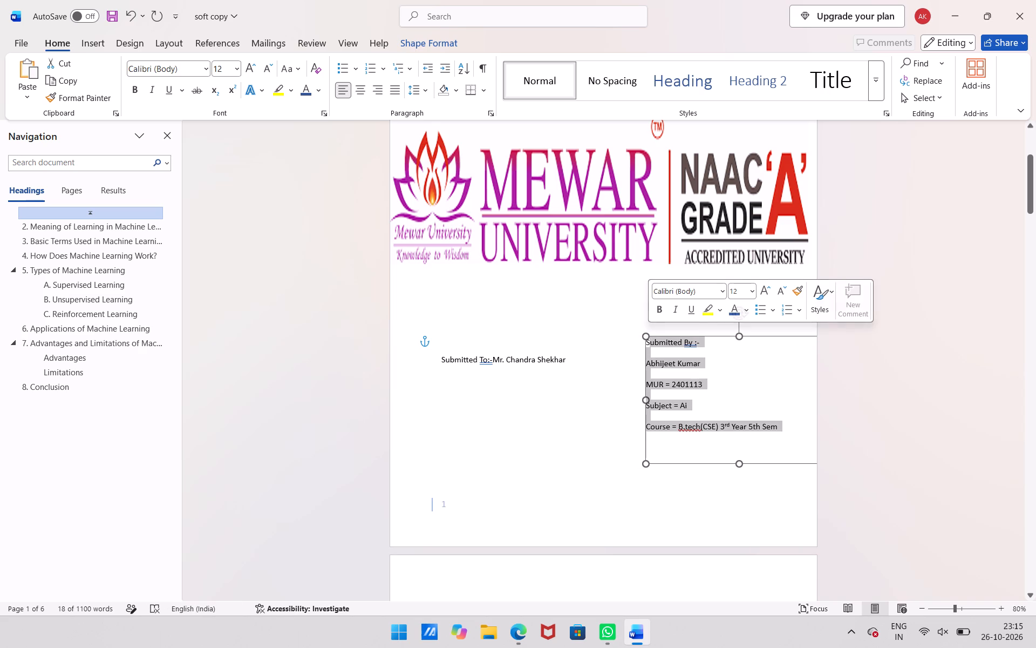
left_click(789, 417)
left_click_drag(785, 422, 628, 320)
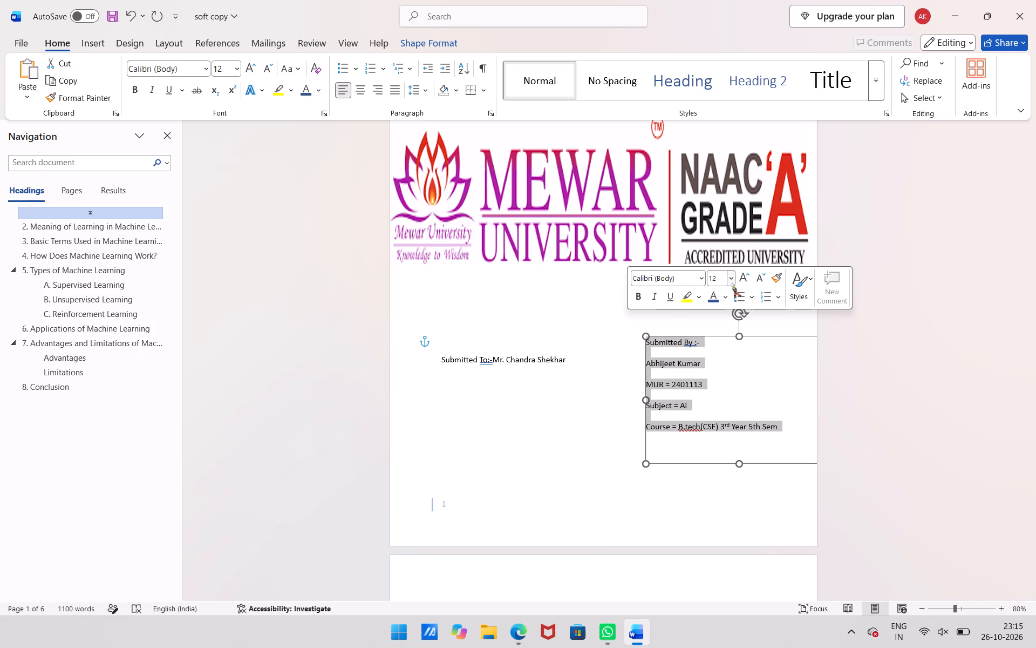
Set the selected text in the "Submitted By" box to font size 14.
left_click(744, 273)
left_click(744, 273)
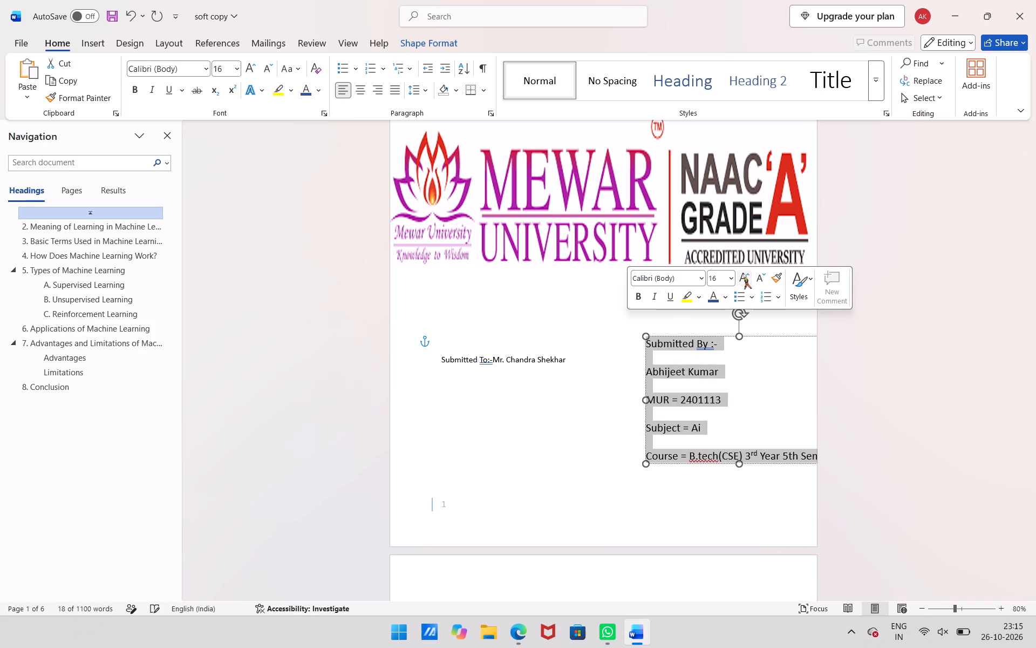
left_click(764, 282)
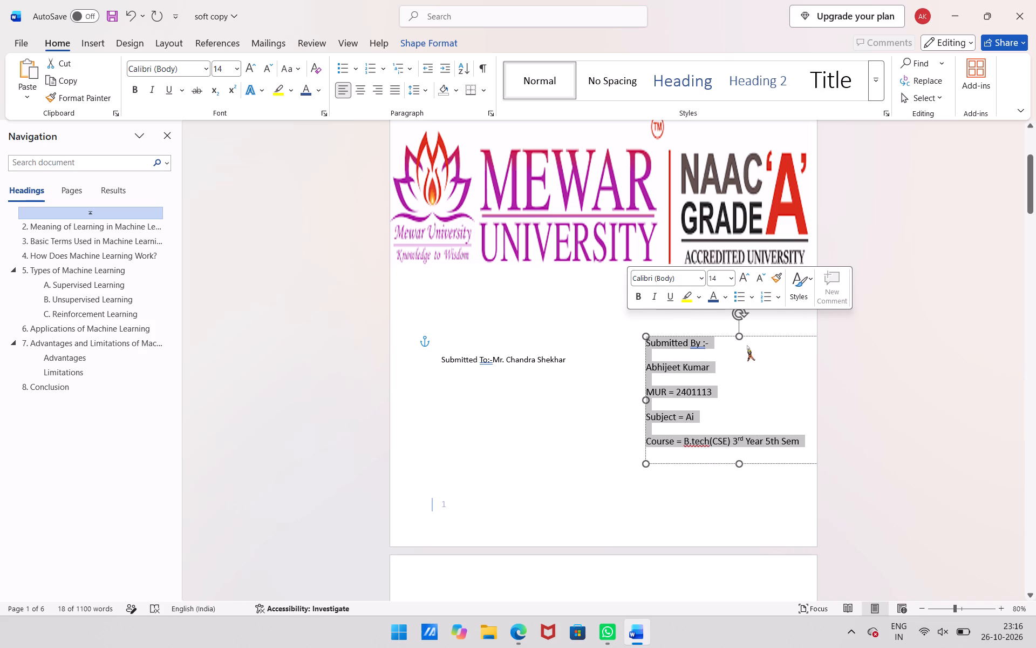
Nudge the "Submitted By" text box slightly left on the cover page.
left_click_drag(754, 337, 742, 339)
Enlarge the whole "Submitted To" line, including the teacher's name, to font size 14.
left_click_drag(569, 361, 527, 360)
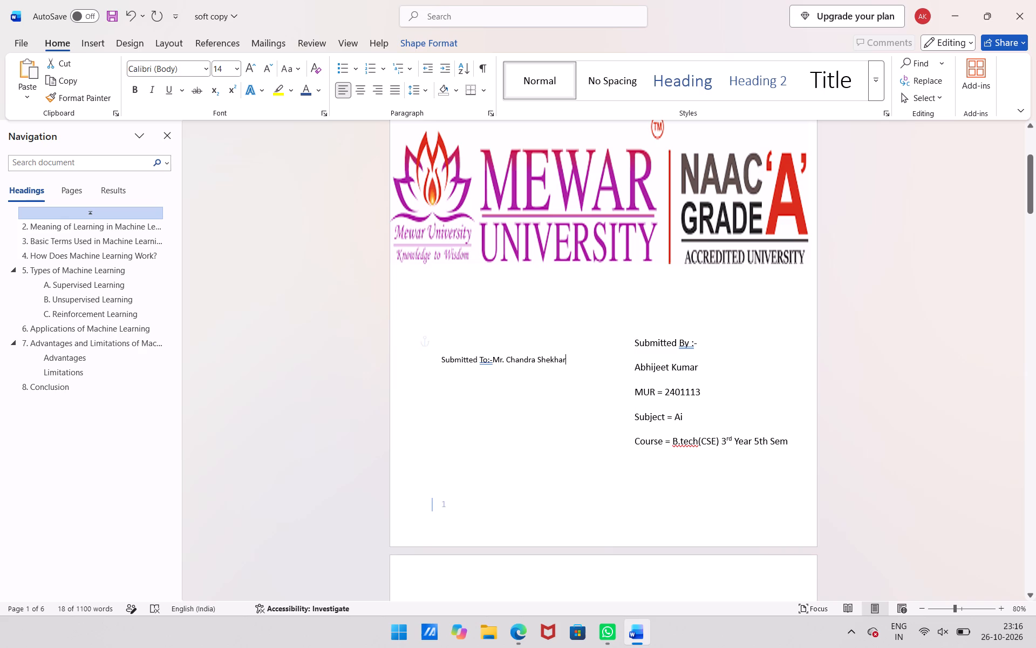
left_click_drag(527, 360, 432, 361)
left_click(549, 313)
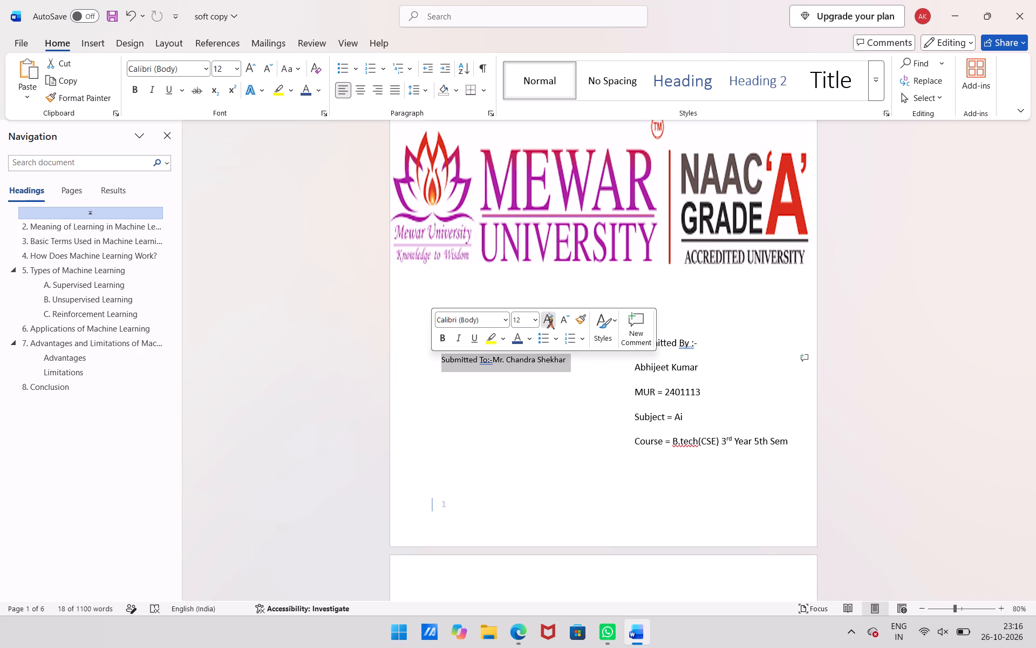
left_click(535, 419)
Move the teacher's name onto its own line below "Submitted To:-".
left_click(529, 361)
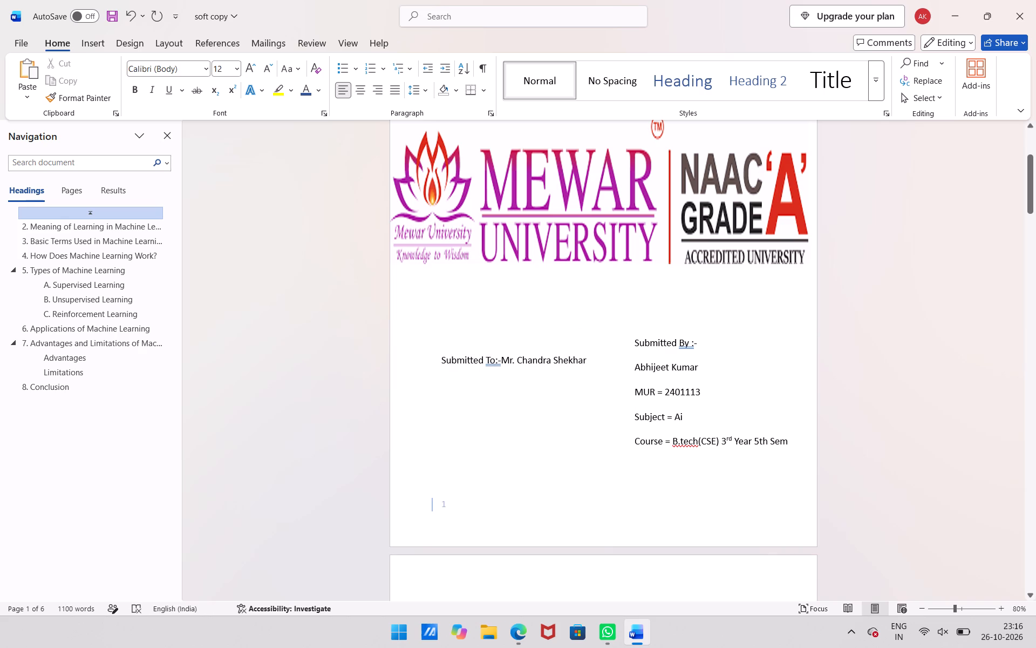
left_click(500, 356)
key("Return")
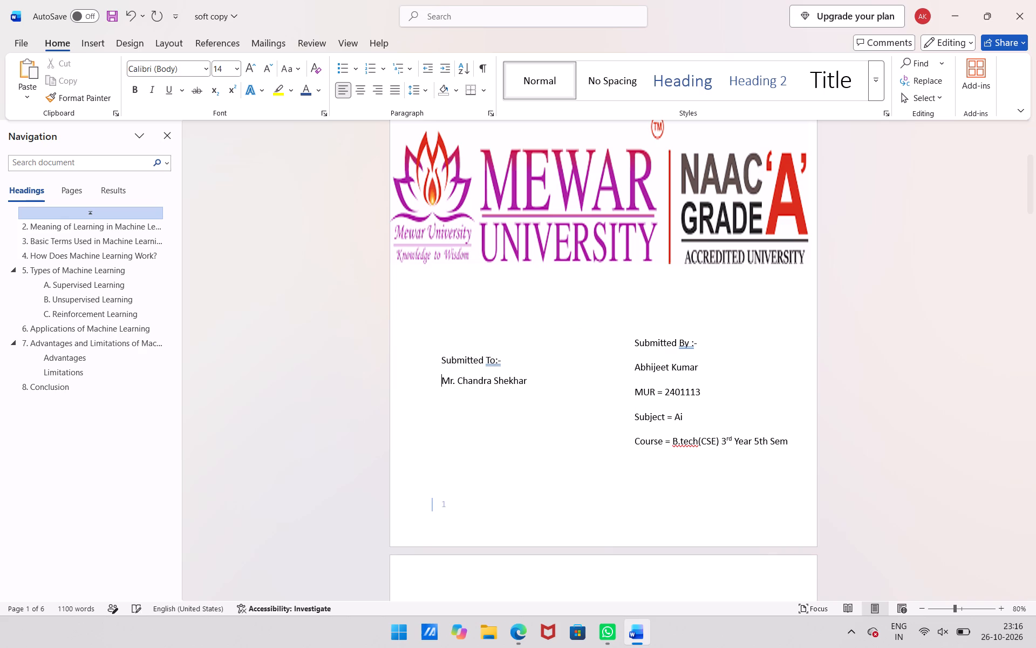
left_click(467, 370)
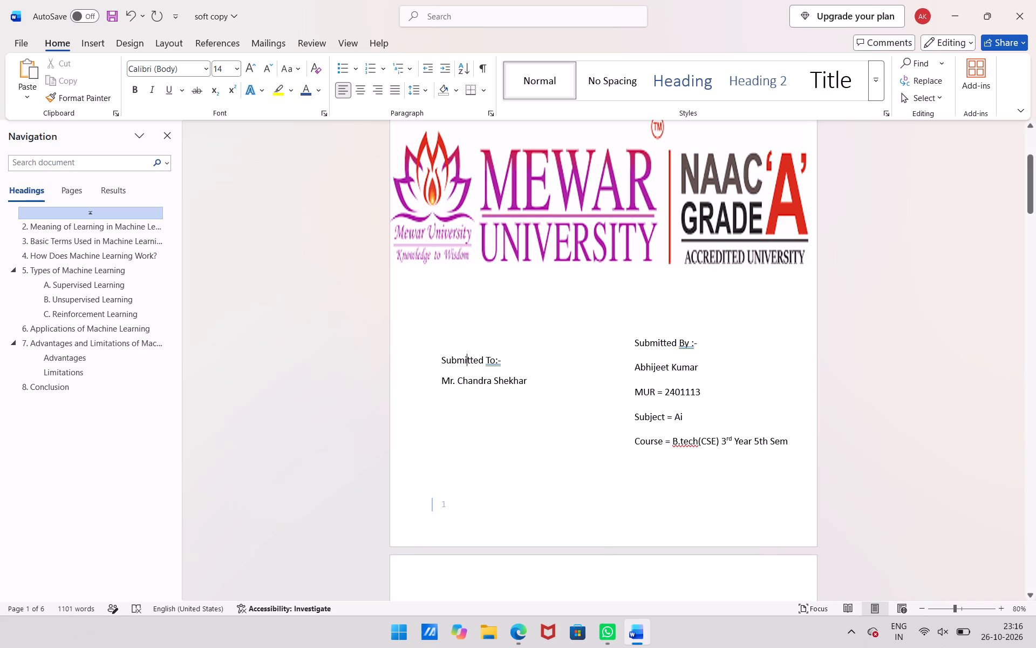
left_click(442, 357)
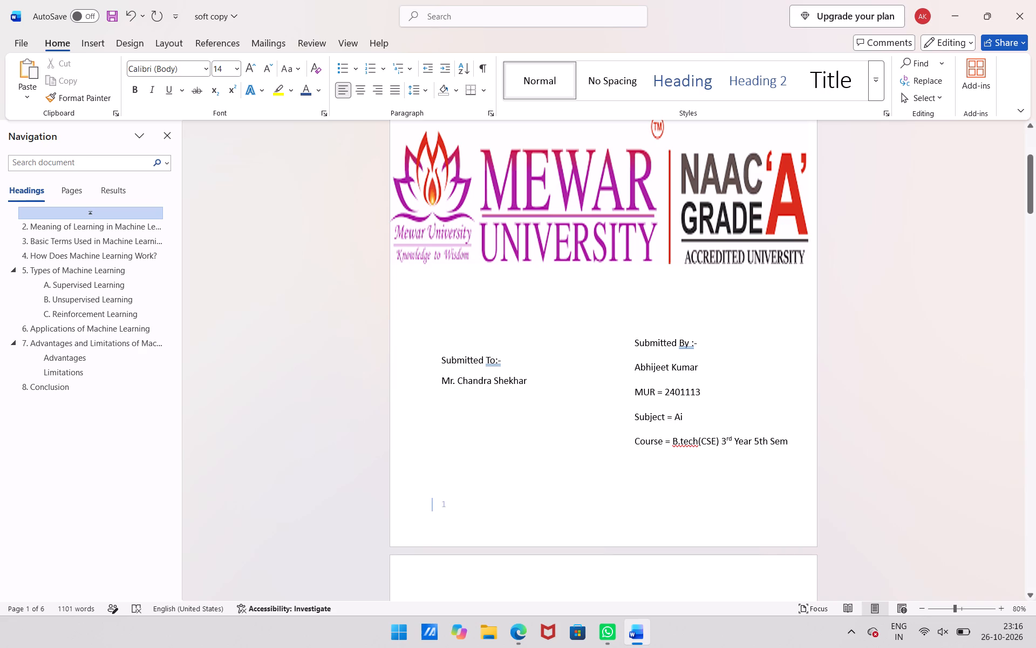
Move the "Submitted By" text box down and slightly left so its first line is level with "Submitted To:-".
left_click(662, 355)
left_click_drag(702, 336, 696, 354)
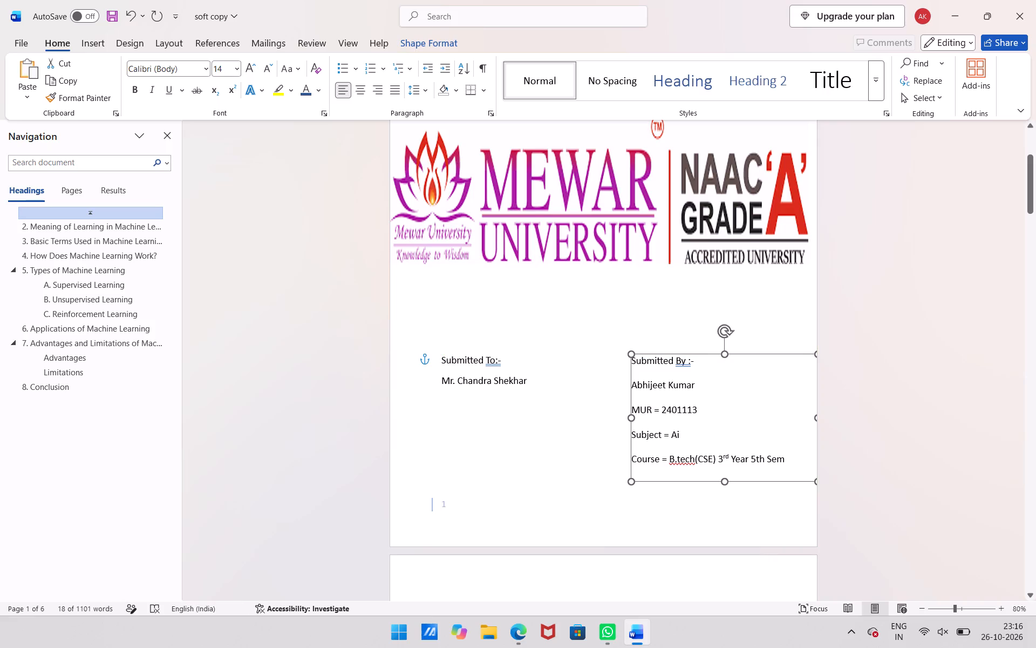
Save the changes to the soft copy document.
key("ctrl+s")
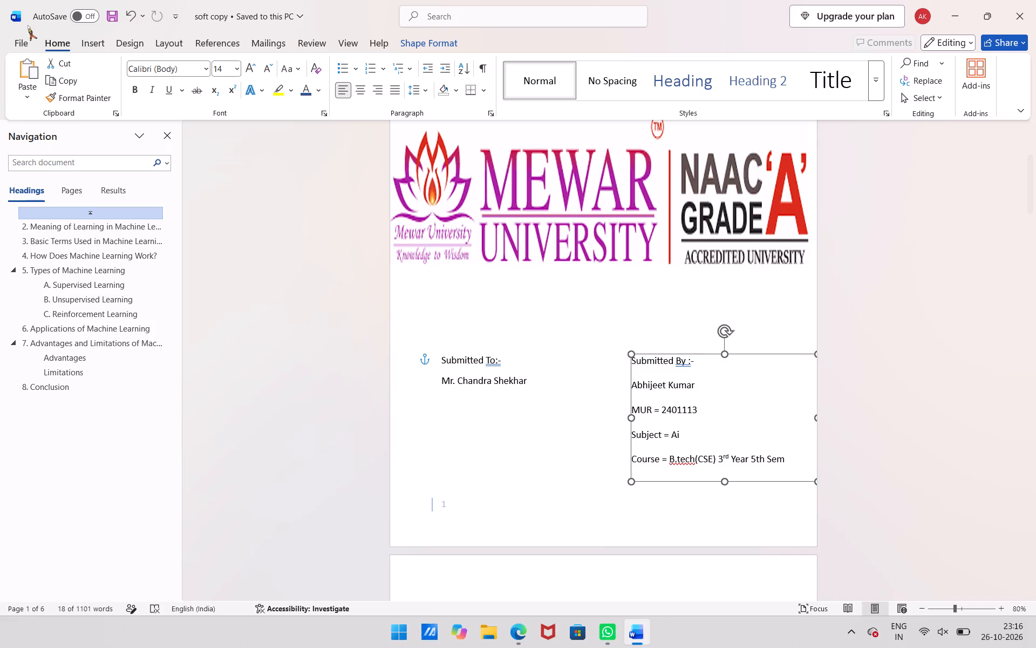
Start saving a copy of the document to a location on This PC, opening the Save As dialog.
left_click(24, 34)
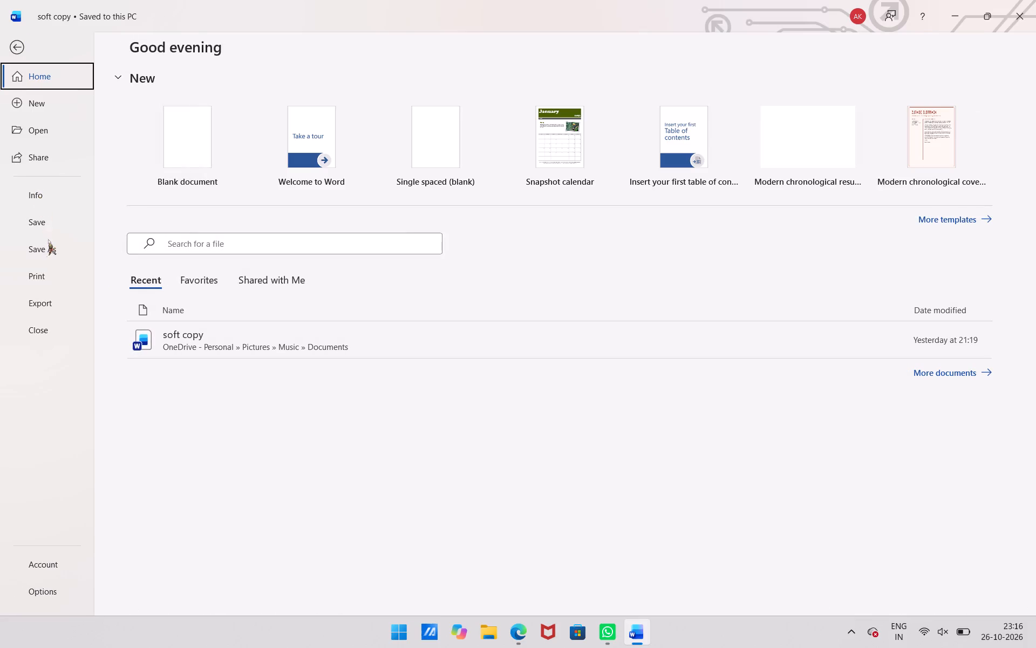
left_click(51, 245)
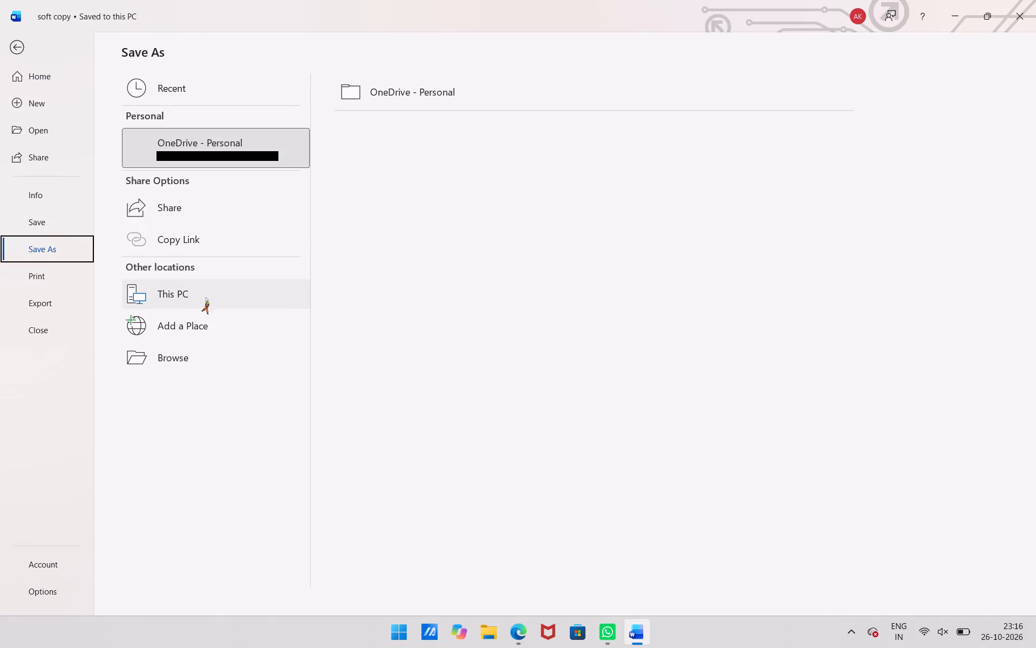
double_click(206, 297)
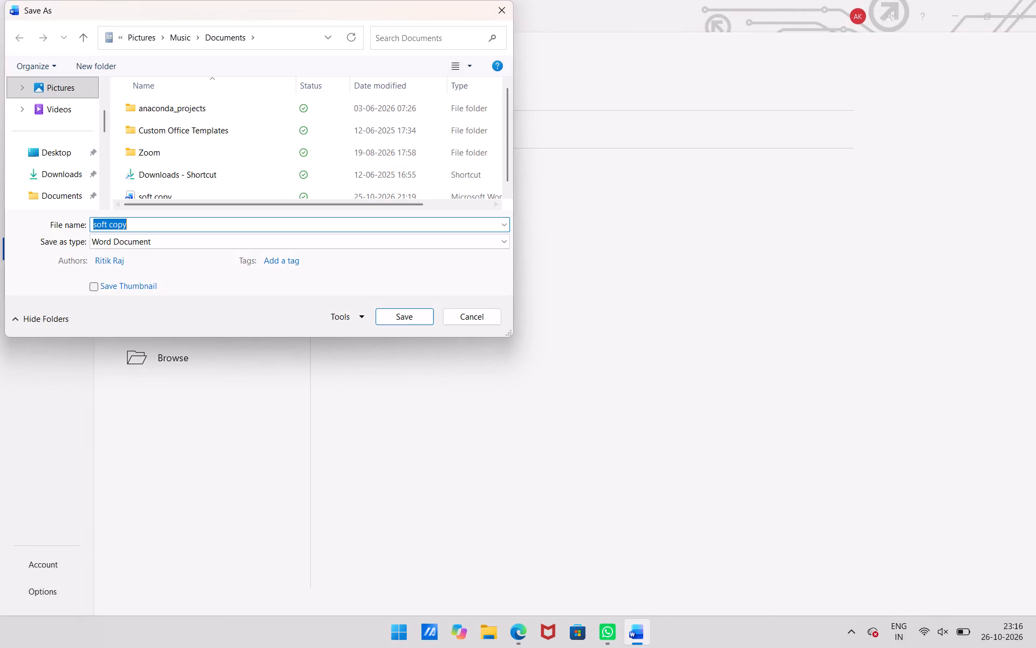
Save the document to the Desktop as a Word Document named "soft copy ai".
double_click(64, 147)
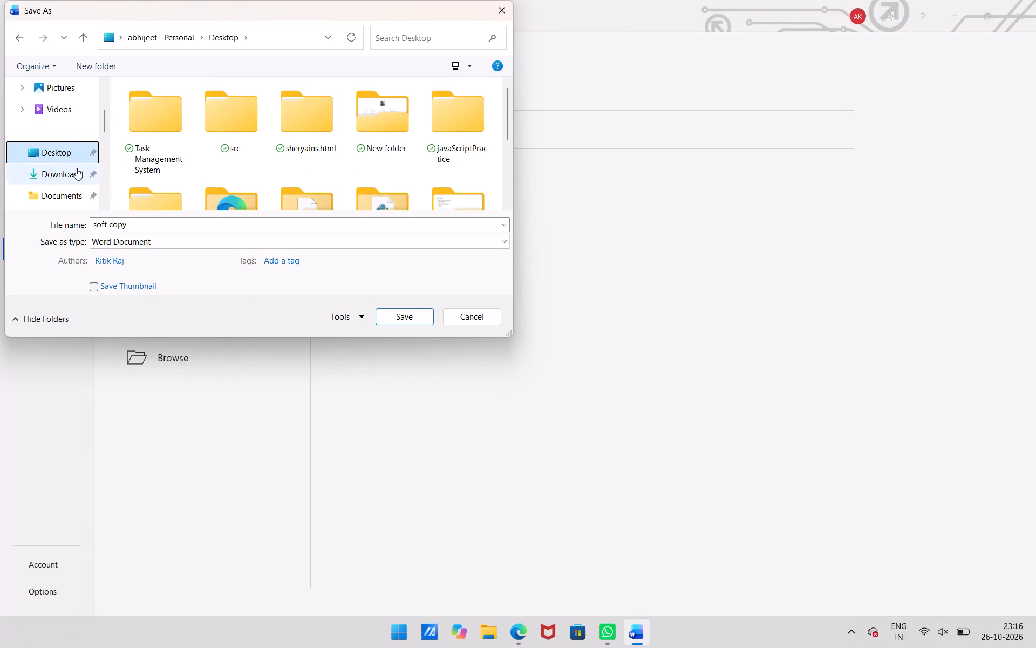
left_click(147, 224)
left_click(147, 224)
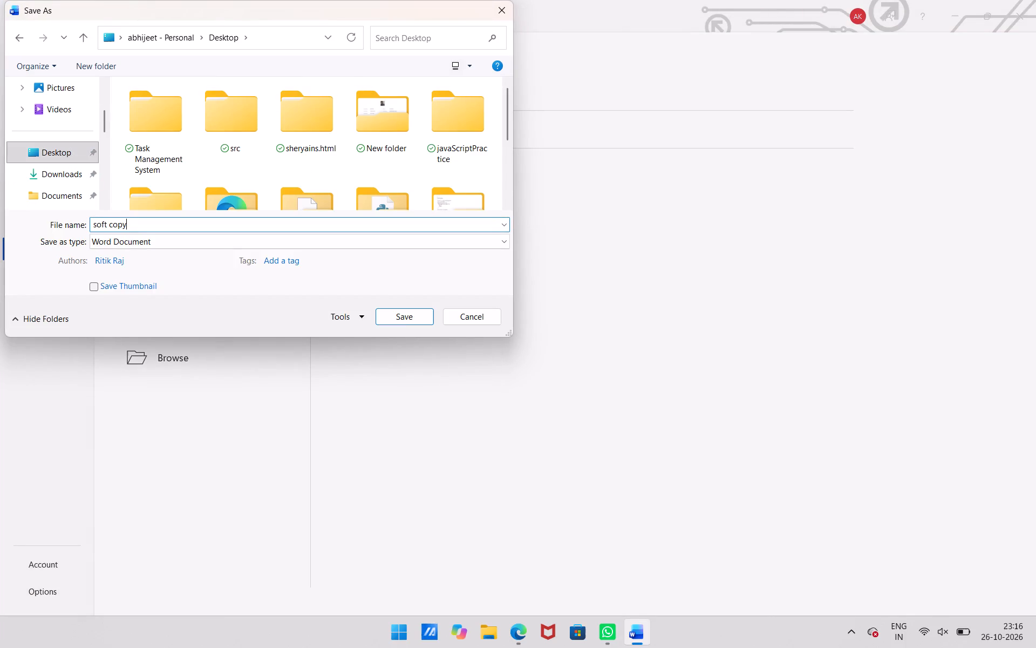
key("space")
type("ai")
left_click(418, 316)
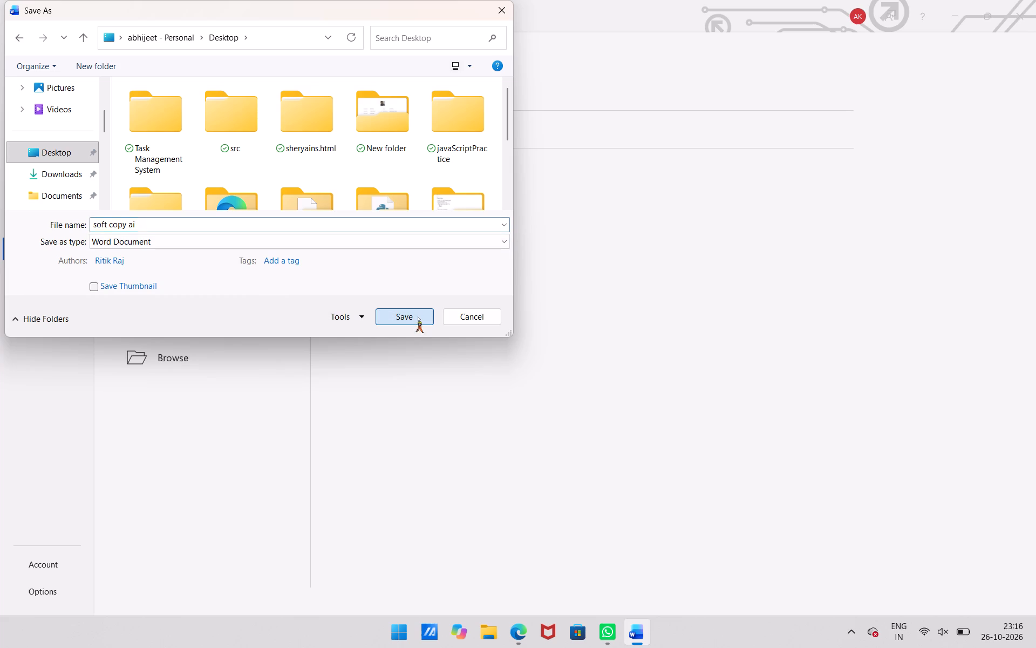
left_click(418, 316)
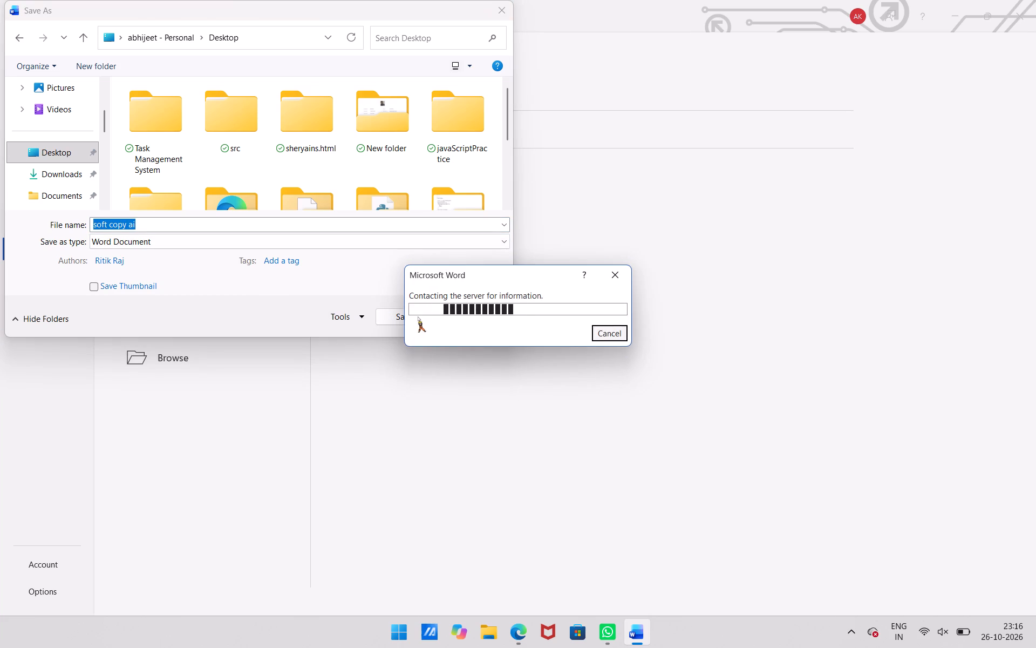